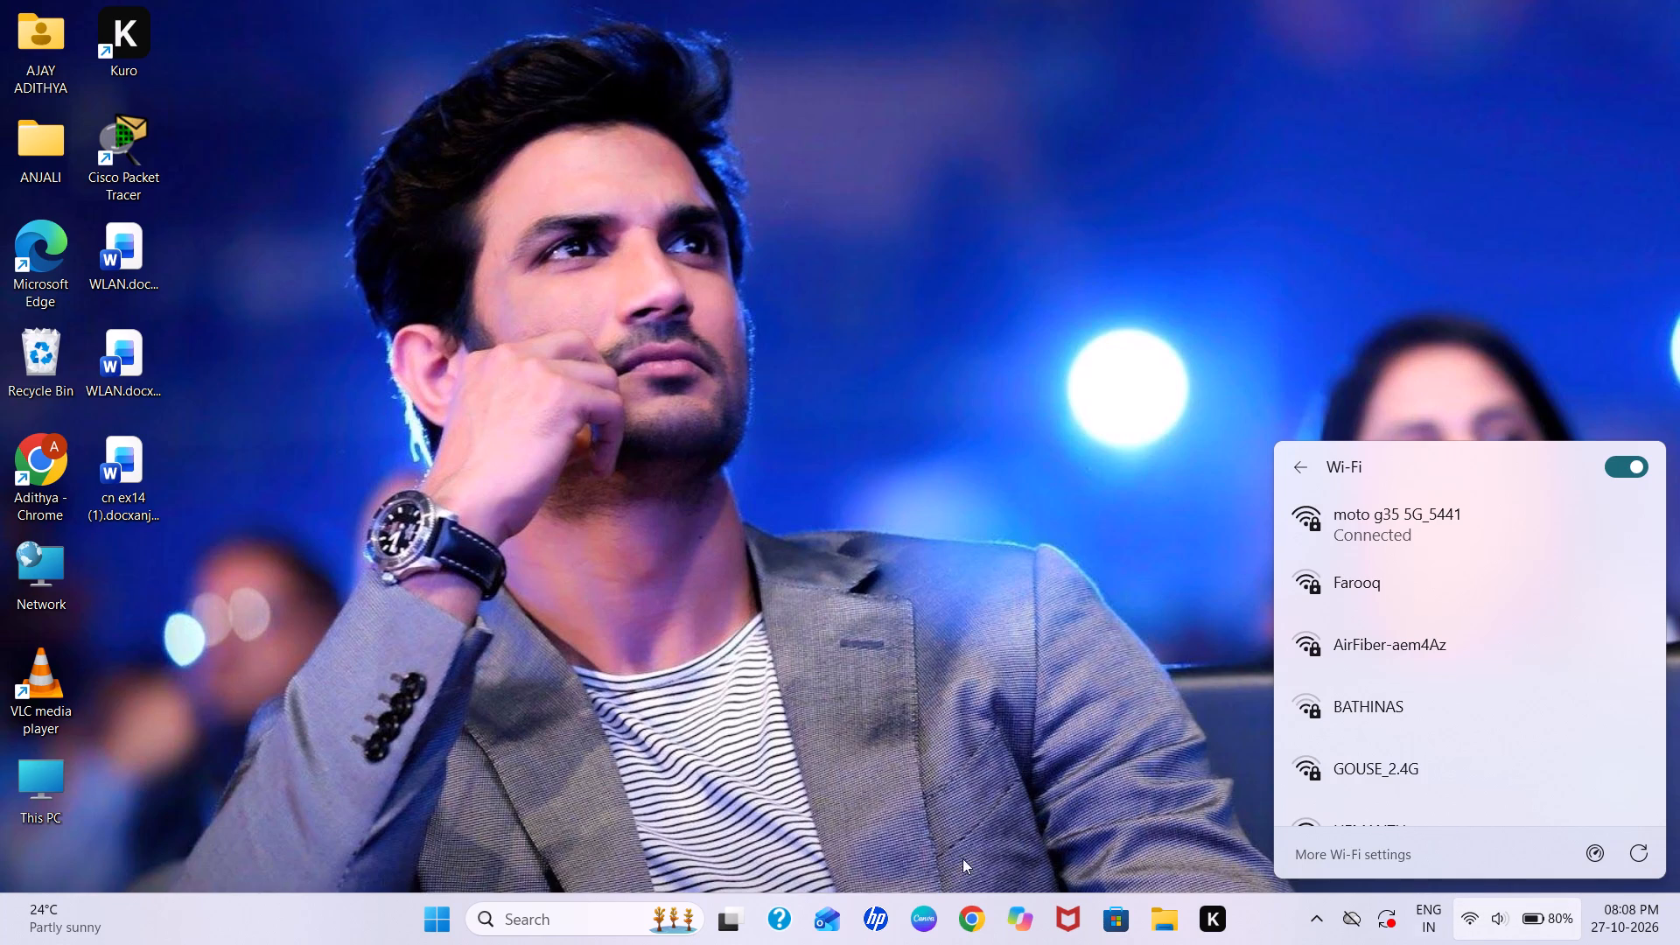
Open Google Chrome with the pvpsit.ac.in school profile.
left_click(977, 918)
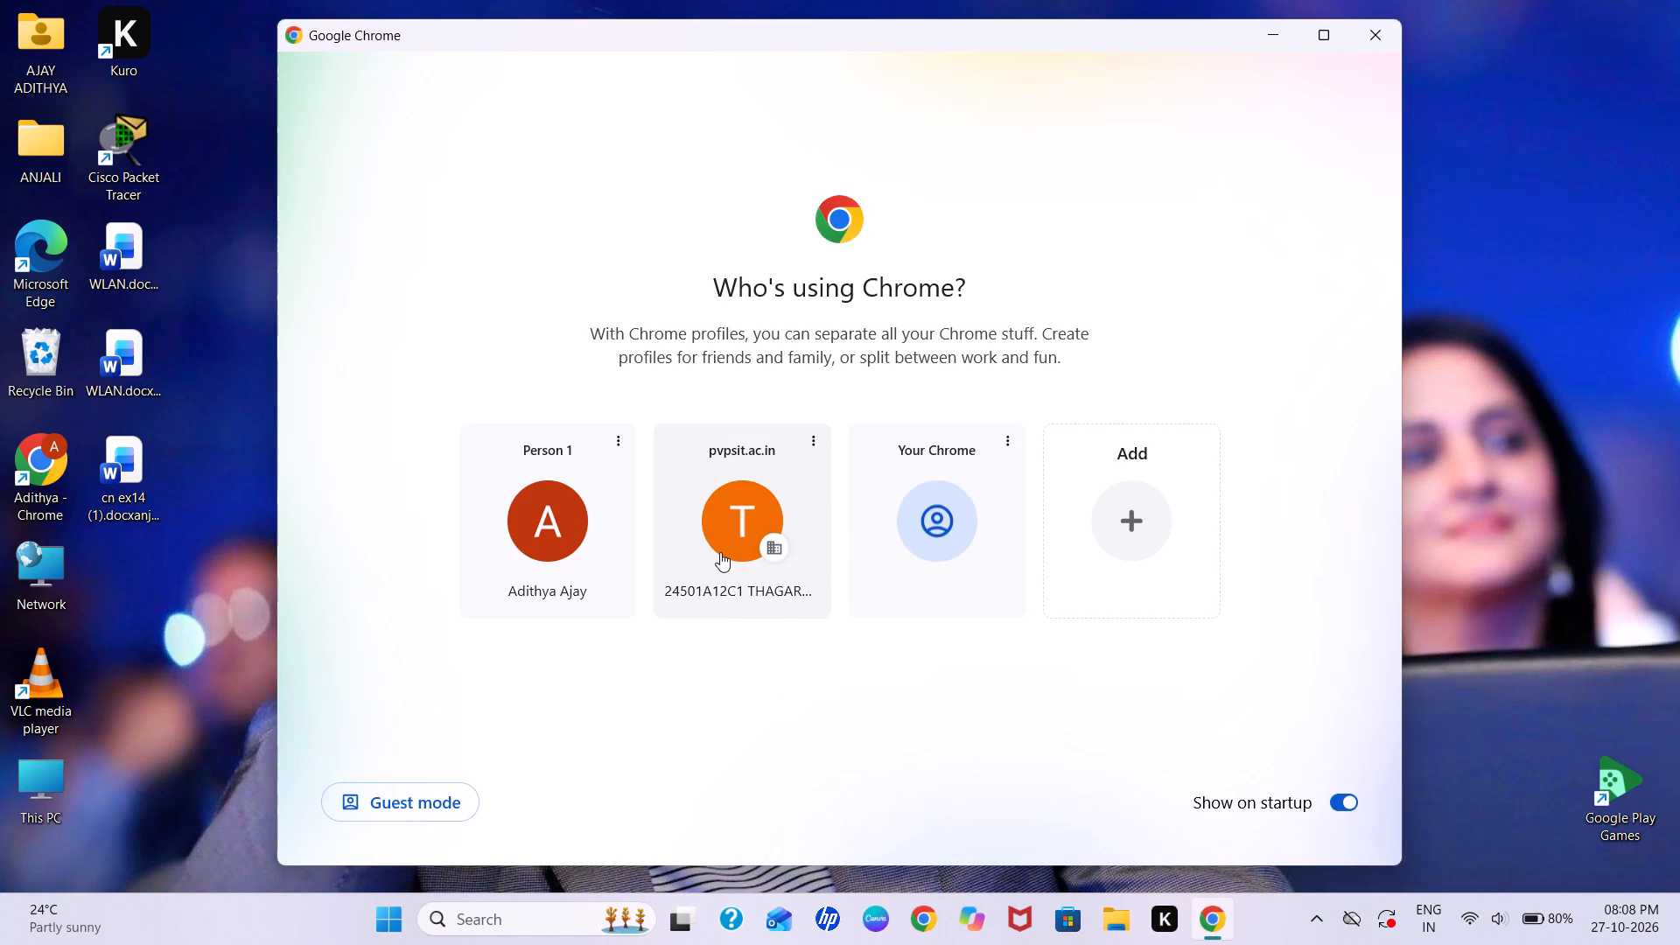
left_click(720, 552)
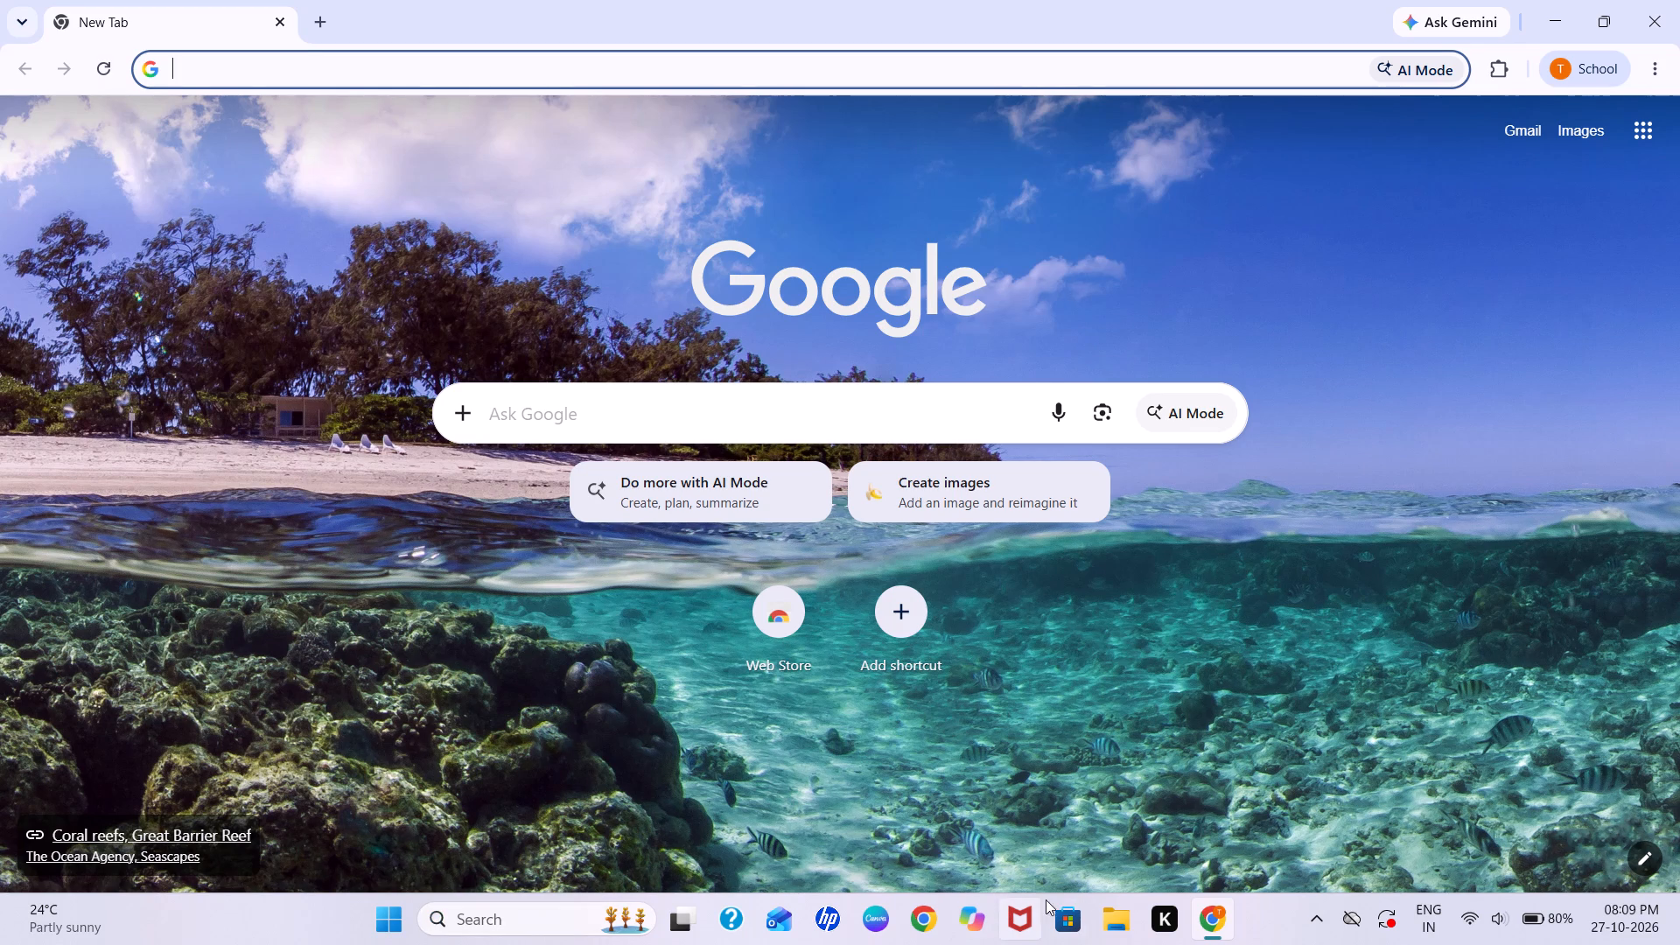
Open File Explorer at its Home view with the recent files.
double_click(1112, 899)
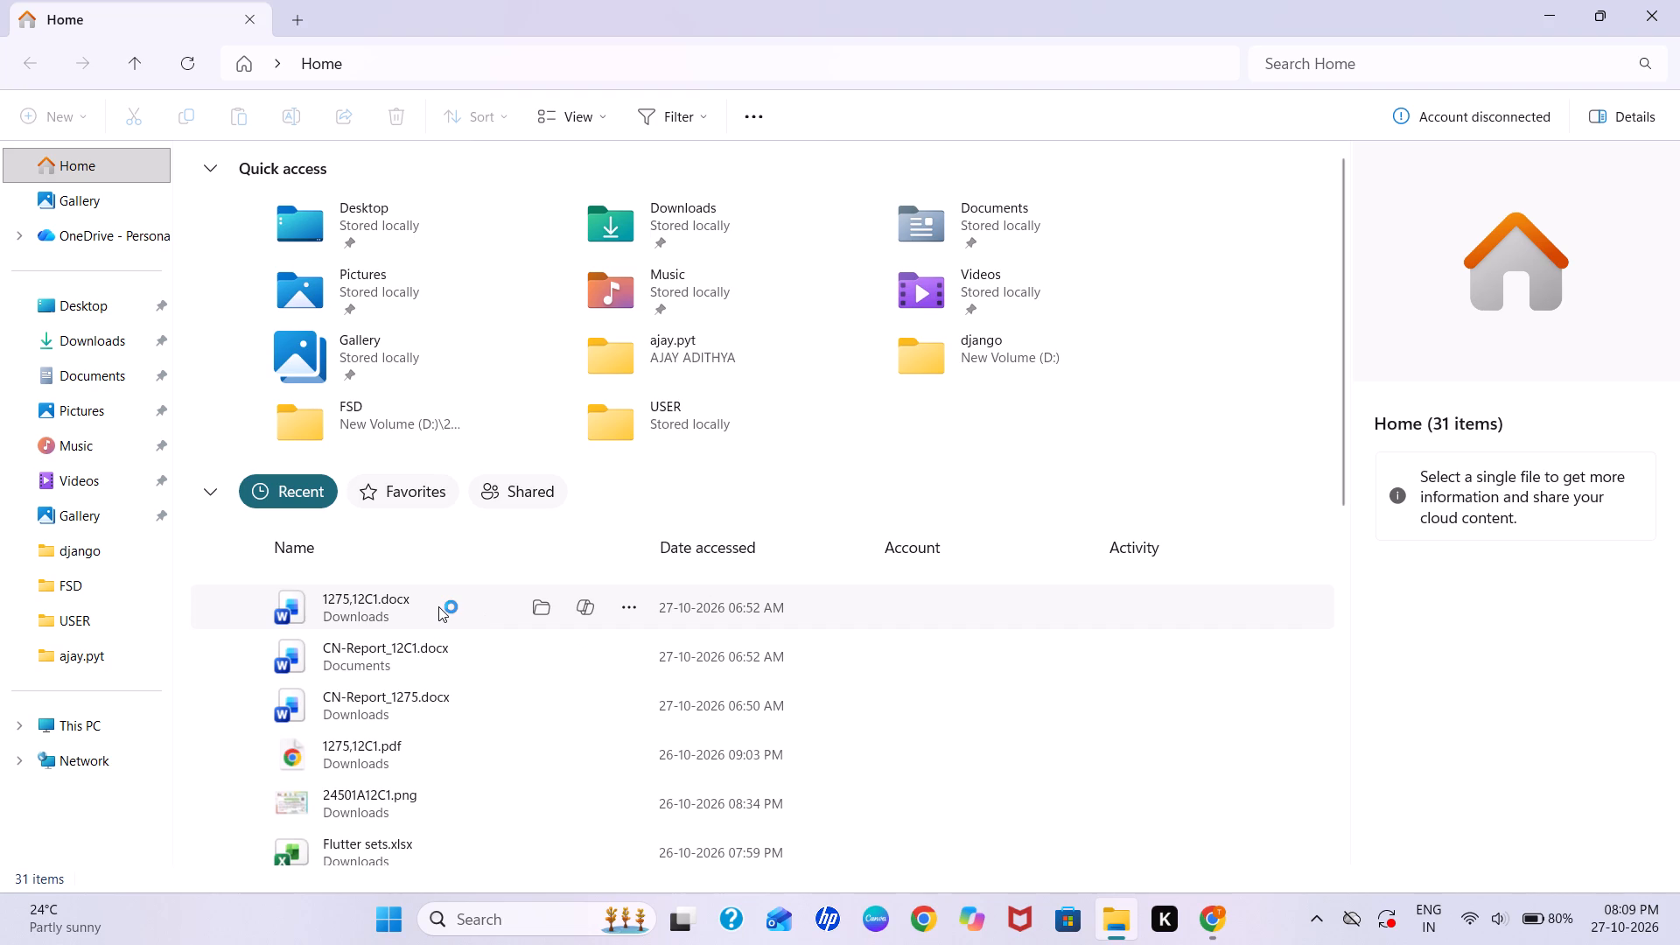
Open the recent document CN-Report_12C1.docx in Word.
double_click(420, 651)
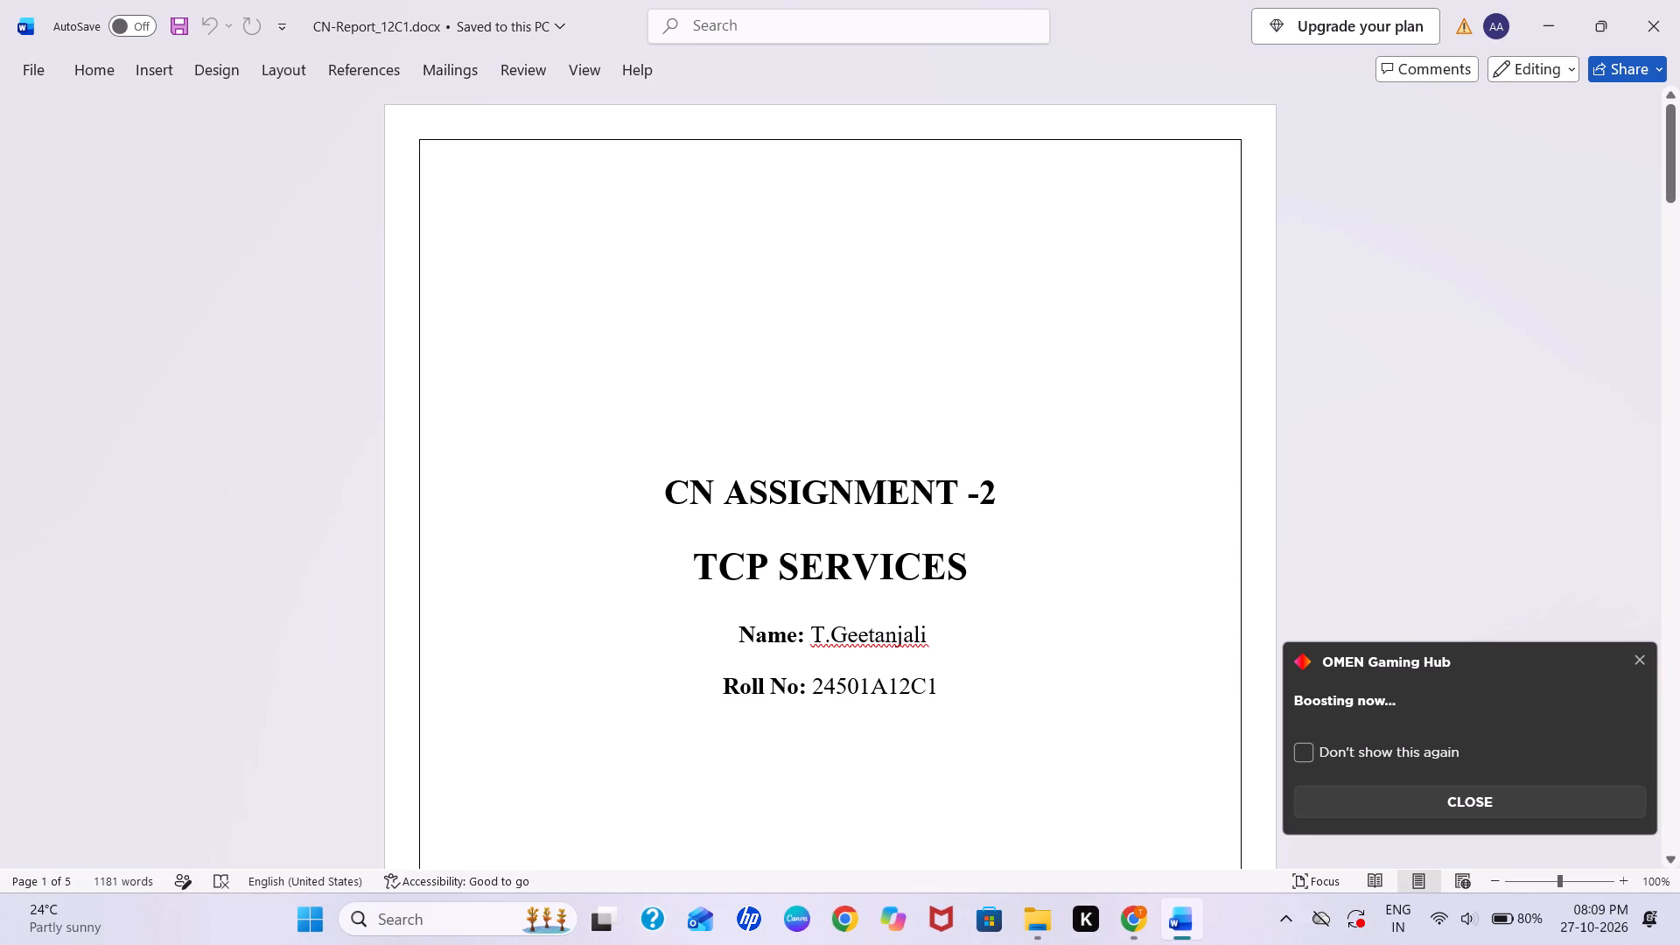
Copy the cover page's assignment title, topic, name and roll number lines.
left_click_drag(653, 489, 986, 741)
key("ctrl+c")
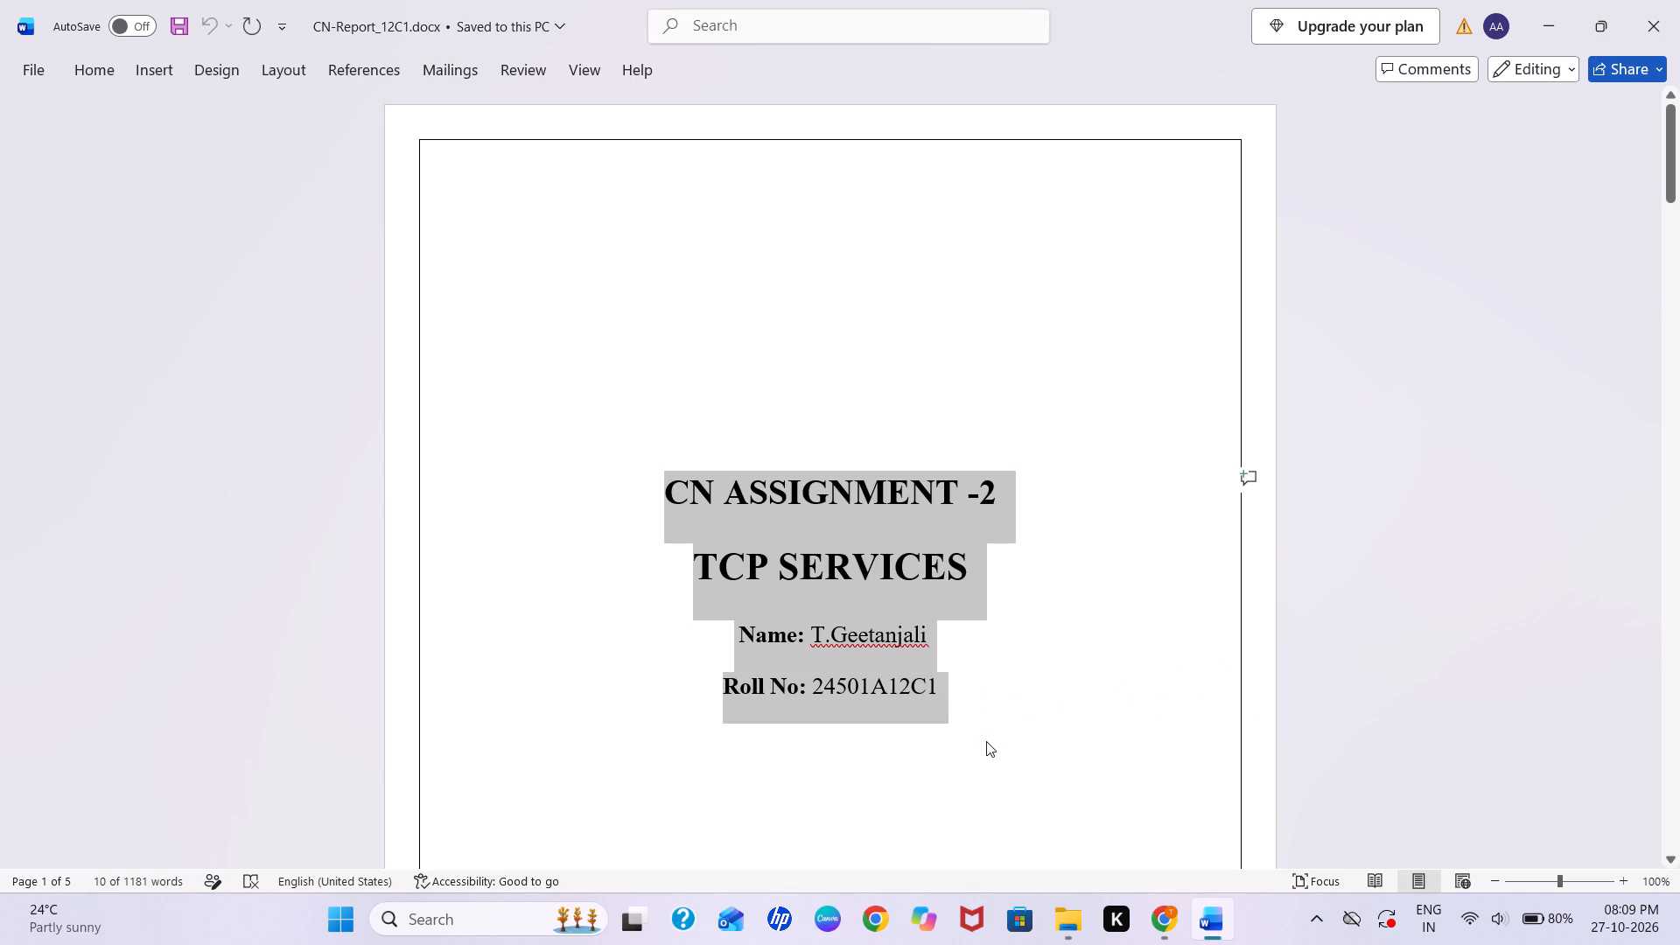
left_click(1079, 698)
left_click_drag(1079, 698, 1252, 633)
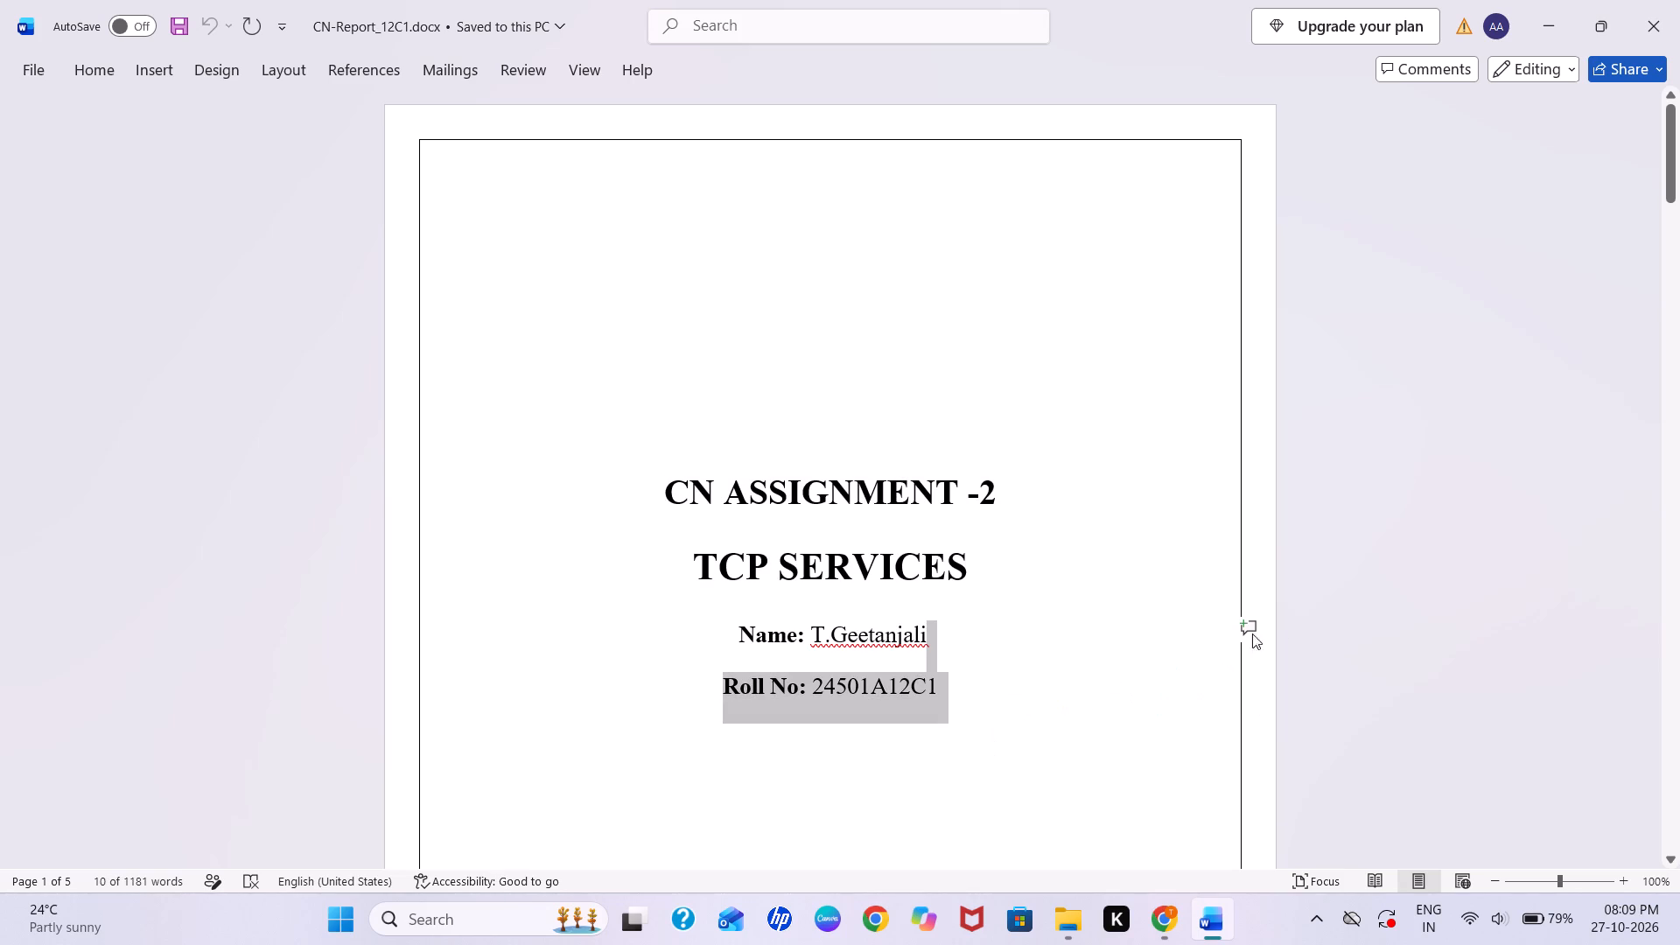
left_click_drag(1252, 633, 1315, 650)
double_click(1315, 650)
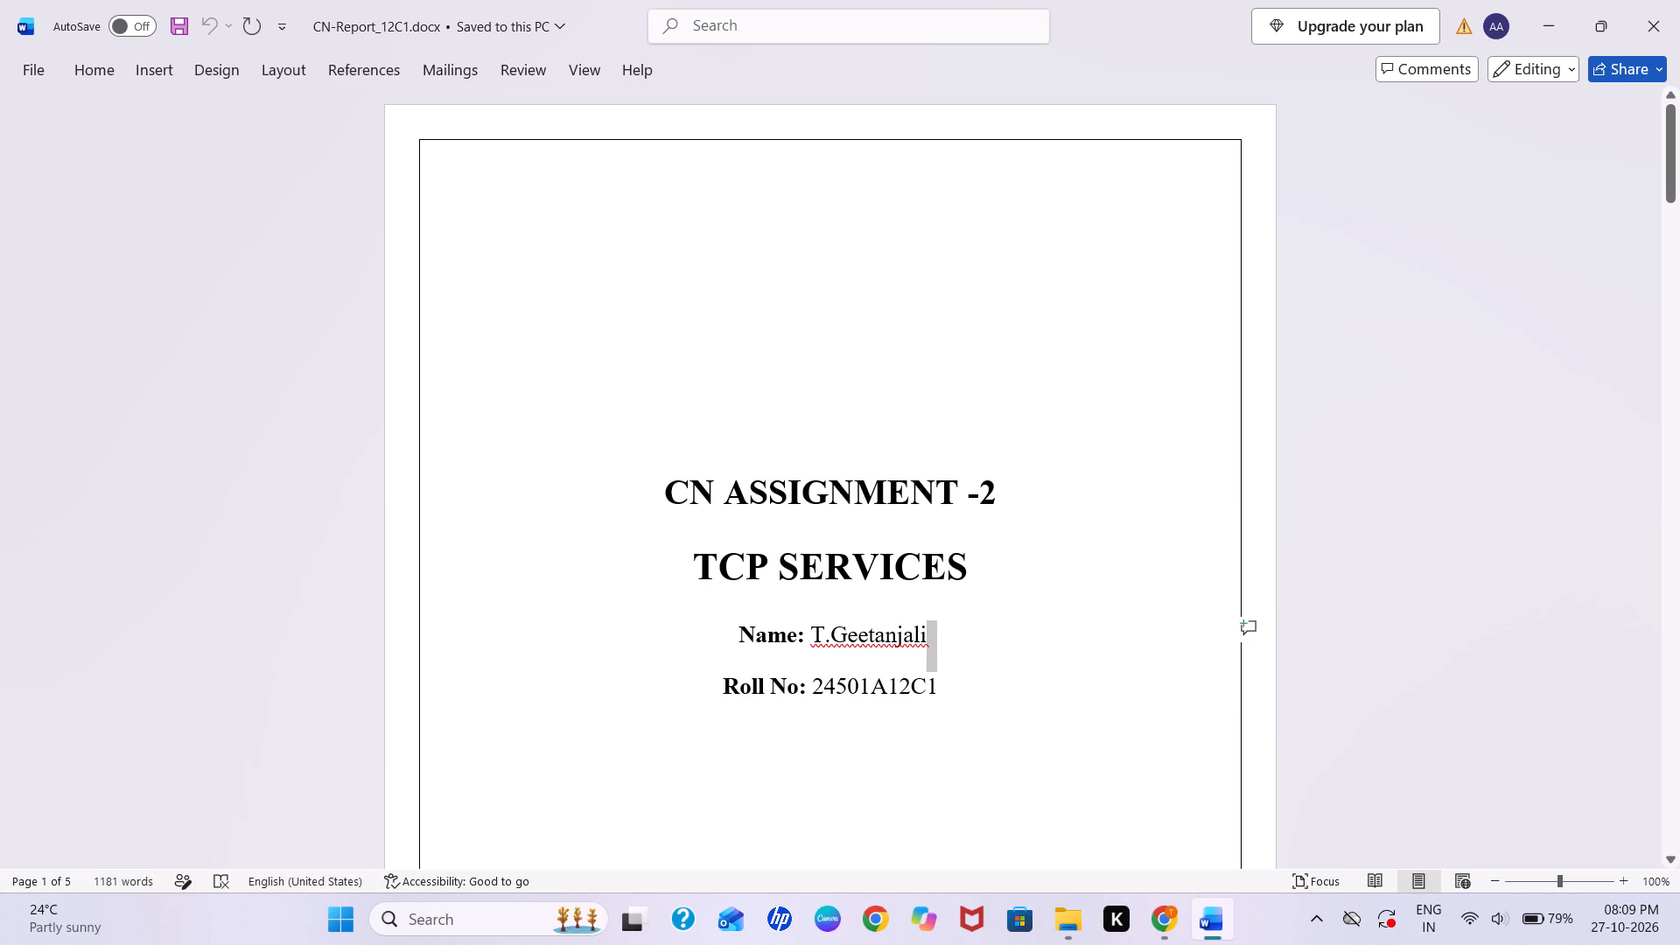
Delete all the cover page text, from the empty lines above the title through the roll number.
left_click_drag(942, 689, 616, 364)
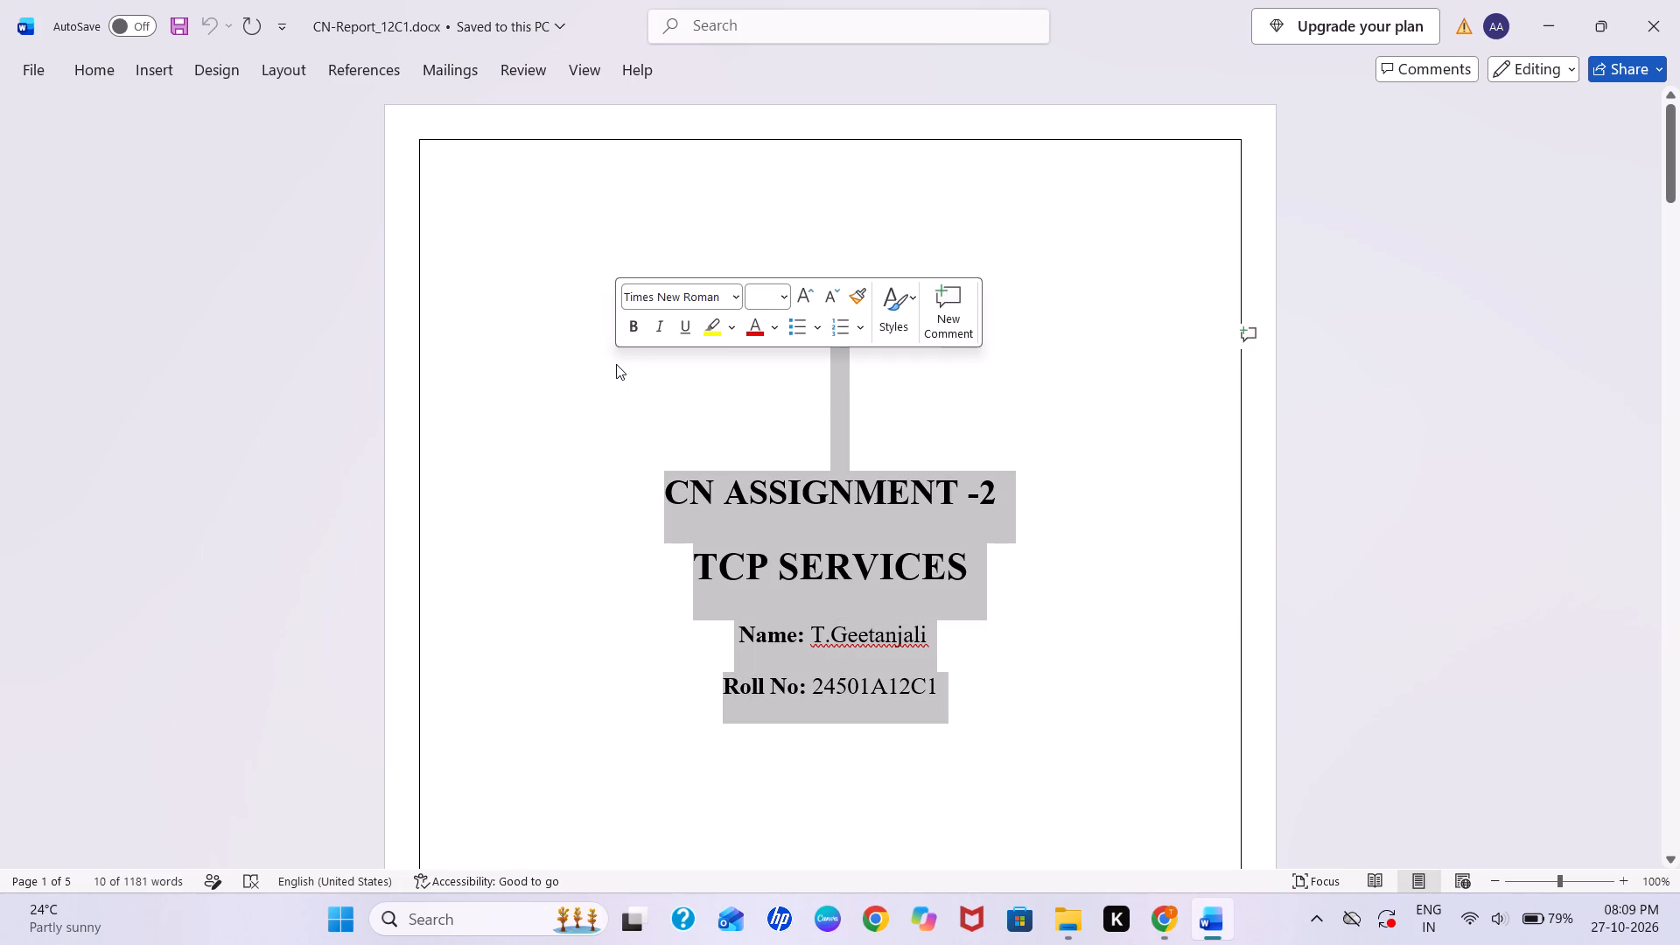
key("BackSpace")
key("BackSpace")
key("BackSpace")
key("BackSpace")
key("BackSpace")
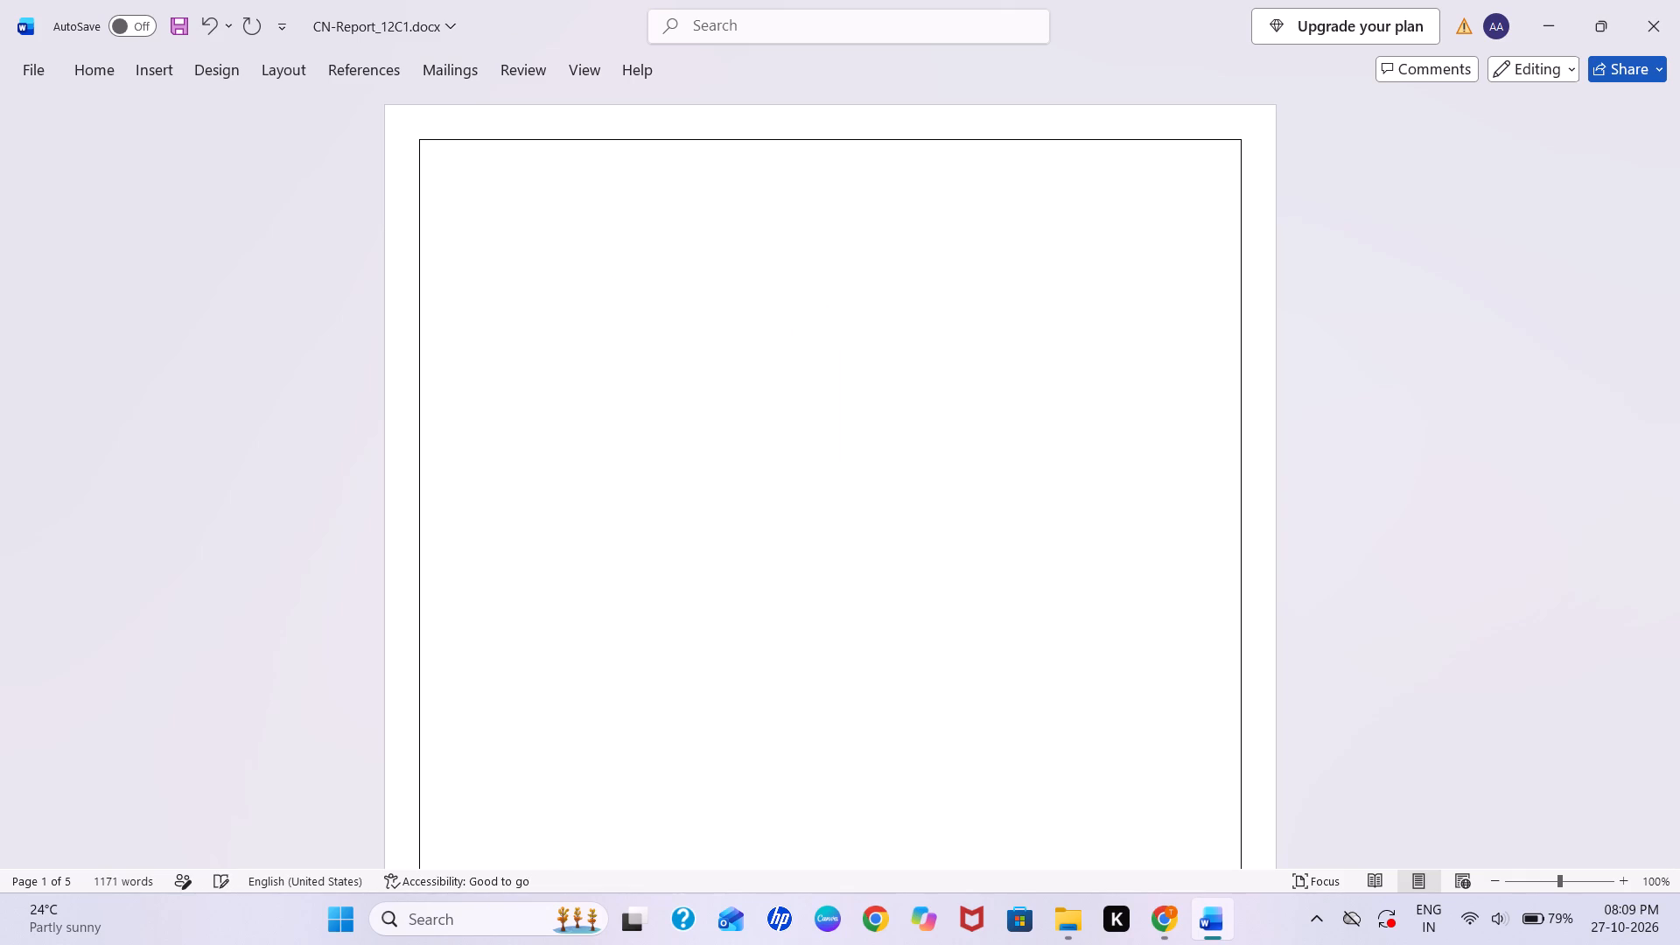
Remove the blank cover page so the report starts with the Introduction.
scroll(616, 364, "down", 2, "ctrl")
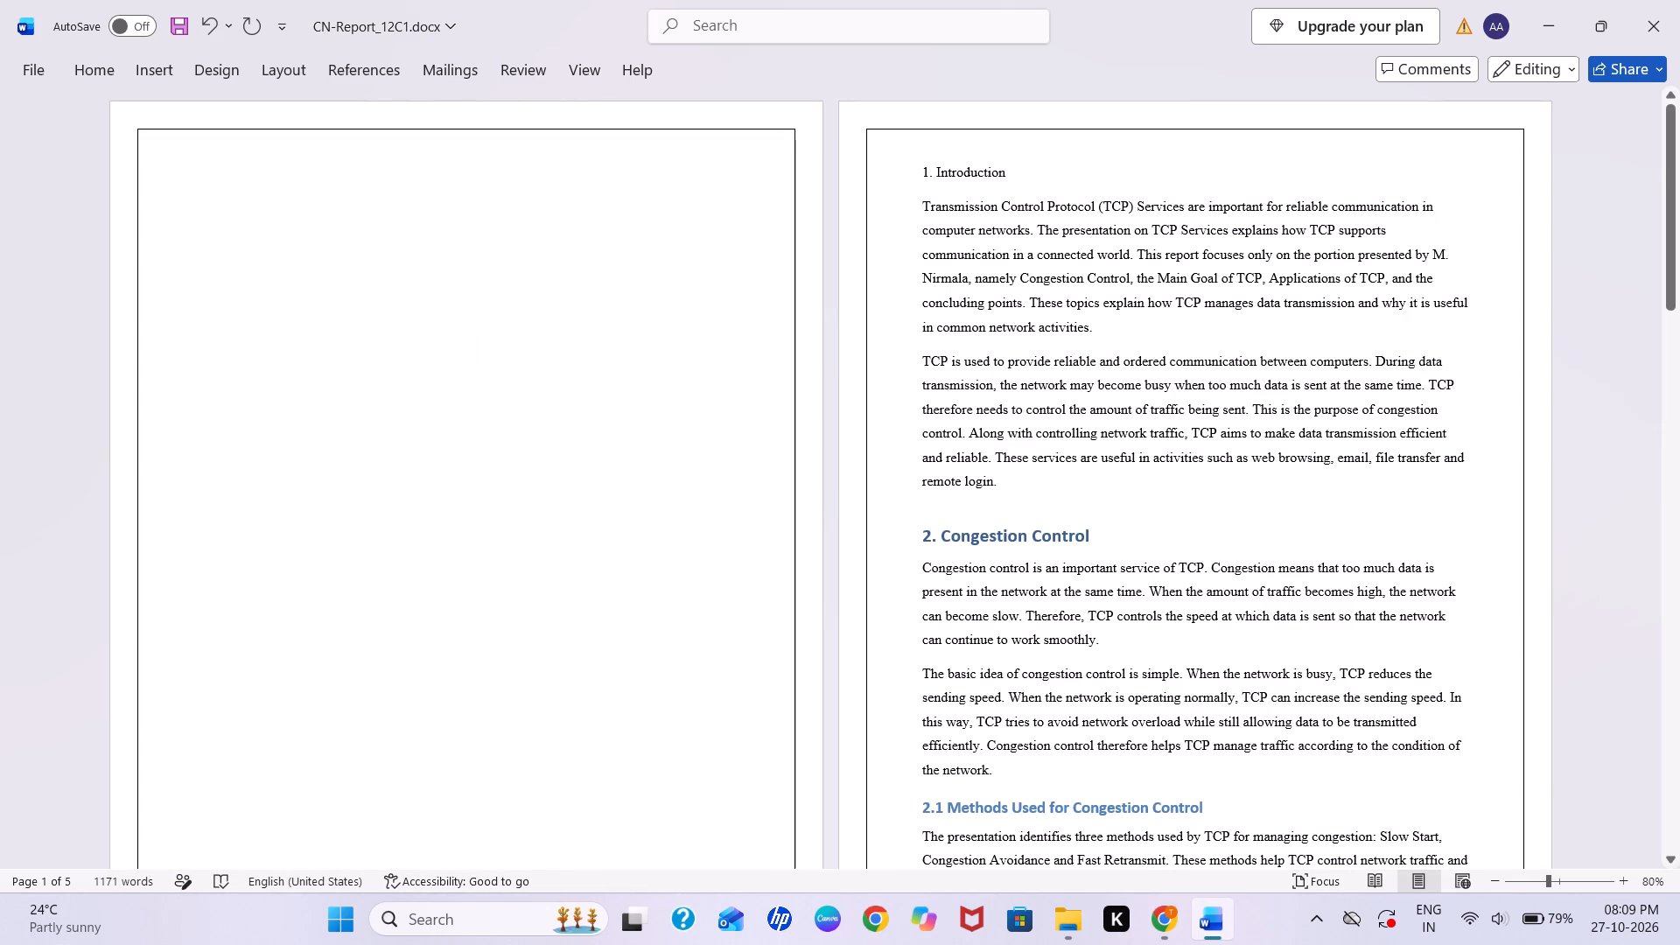
left_click(739, 382)
key("Delete")
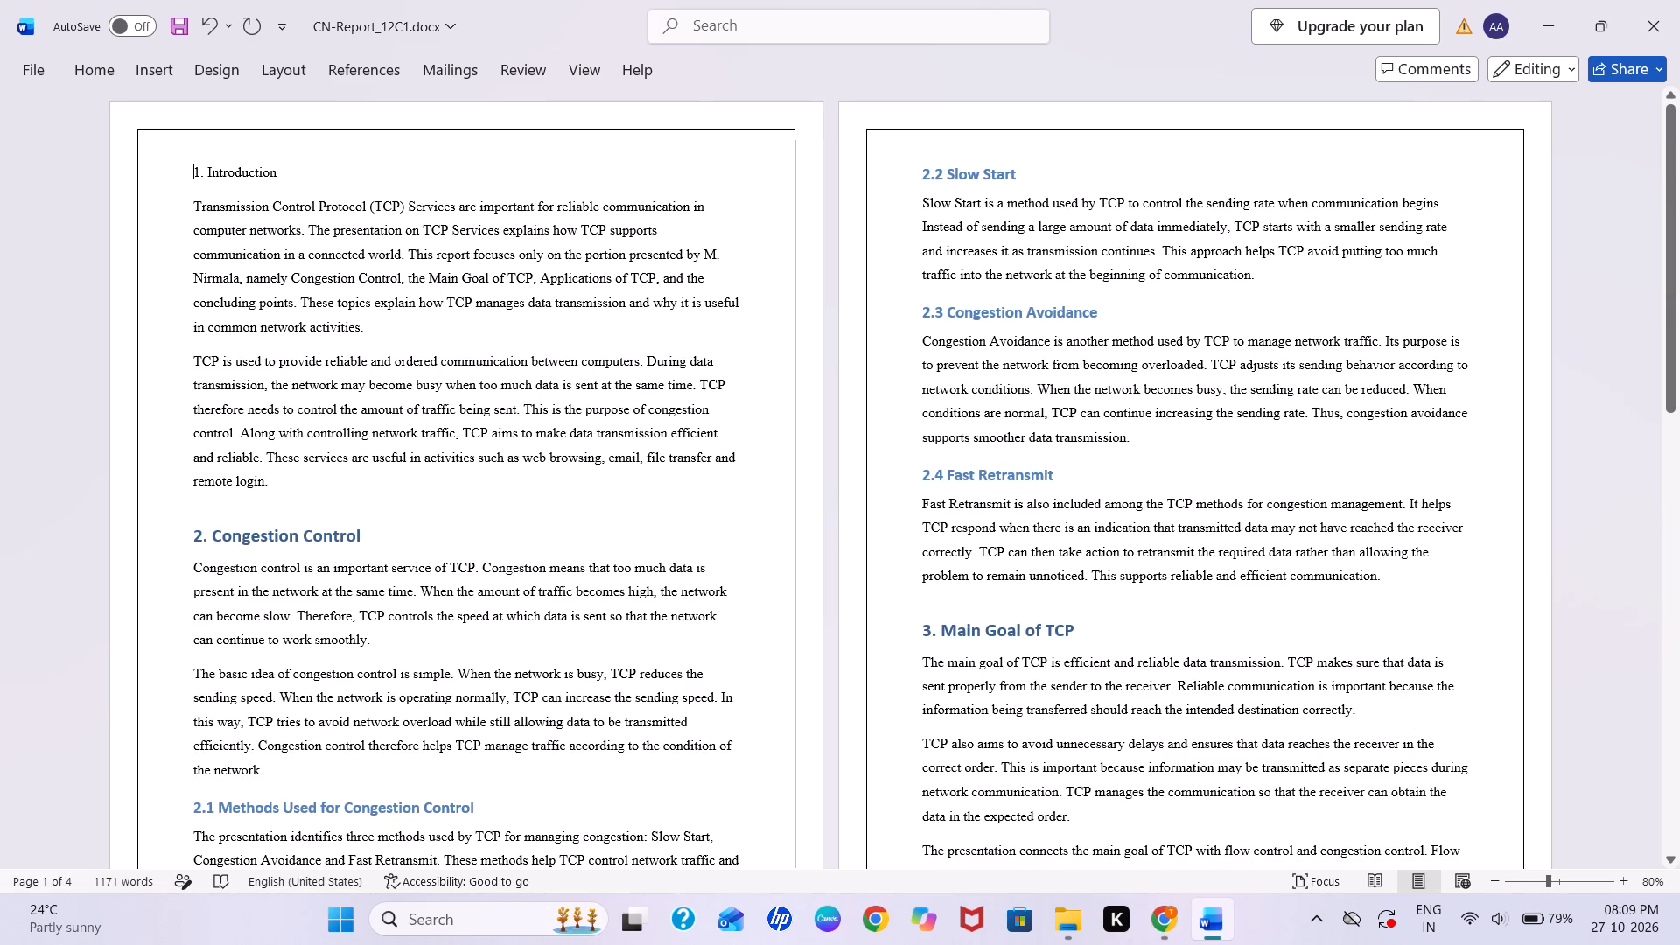
Insert an empty line above the "1. Introduction" heading and place the cursor on it.
left_click(619, 137)
key("Left")
key("Left")
key("Left")
key("Left")
key("Left")
key("Left")
key("Left")
key("Left")
key("Left")
key("Left")
key("Left")
key("Left")
key("Left")
key("Left")
key("Left")
key("Left")
key("Return")
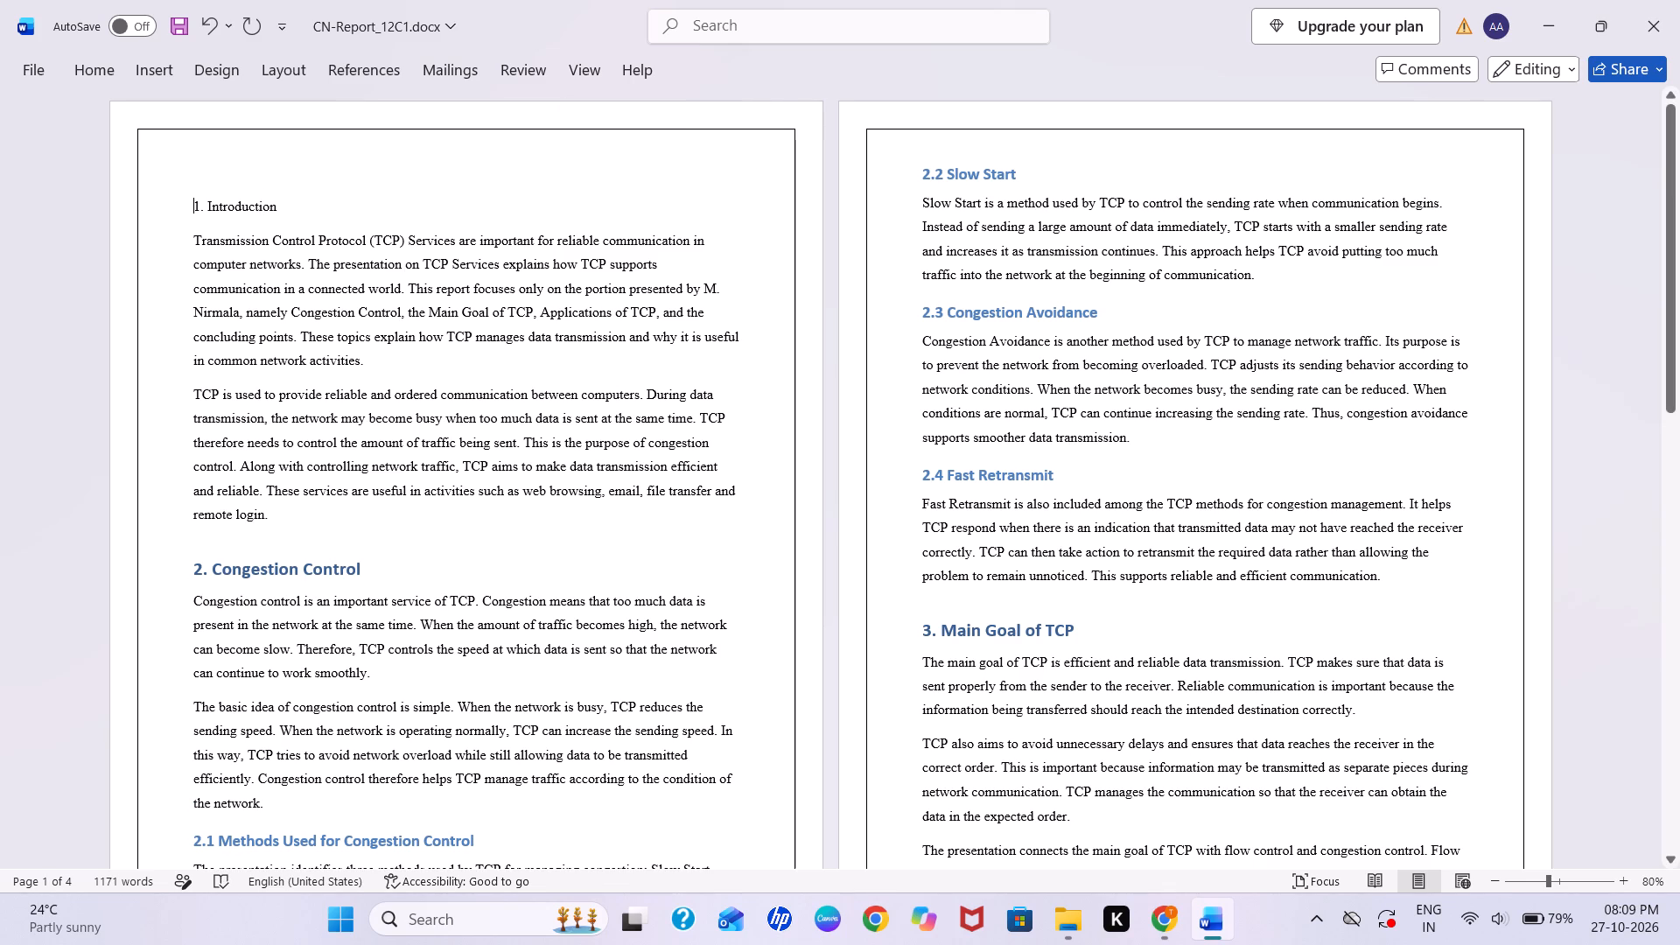
key("Up")
key("Up")
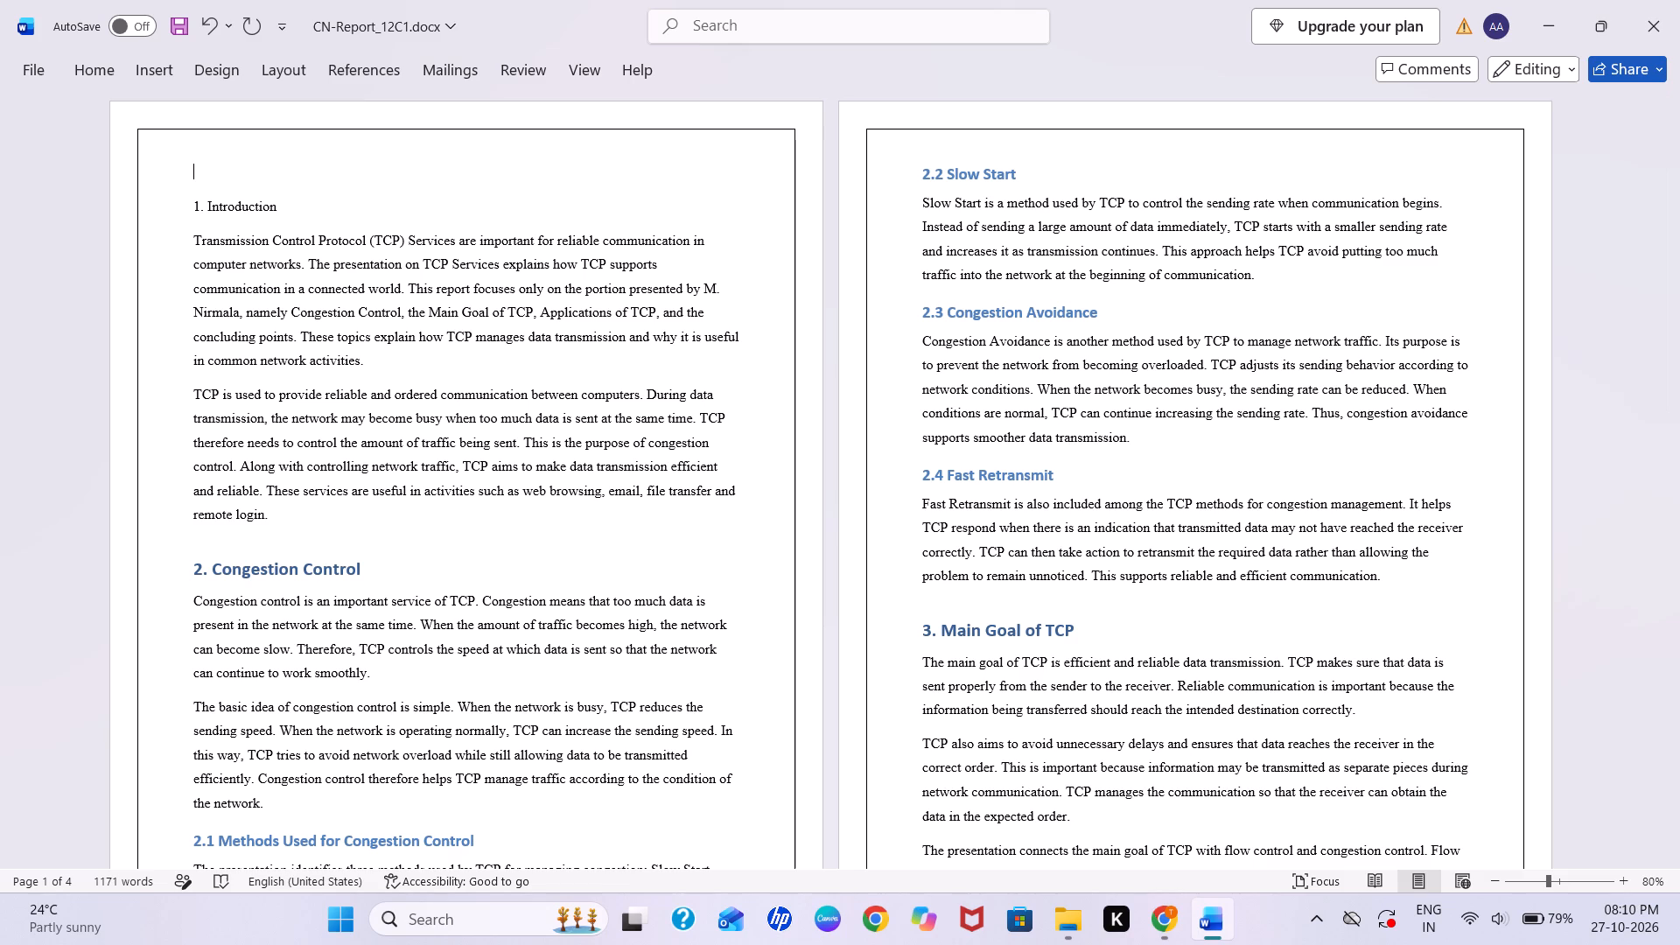
Enter the student's name and roll number on two separate lines above the Introduction.
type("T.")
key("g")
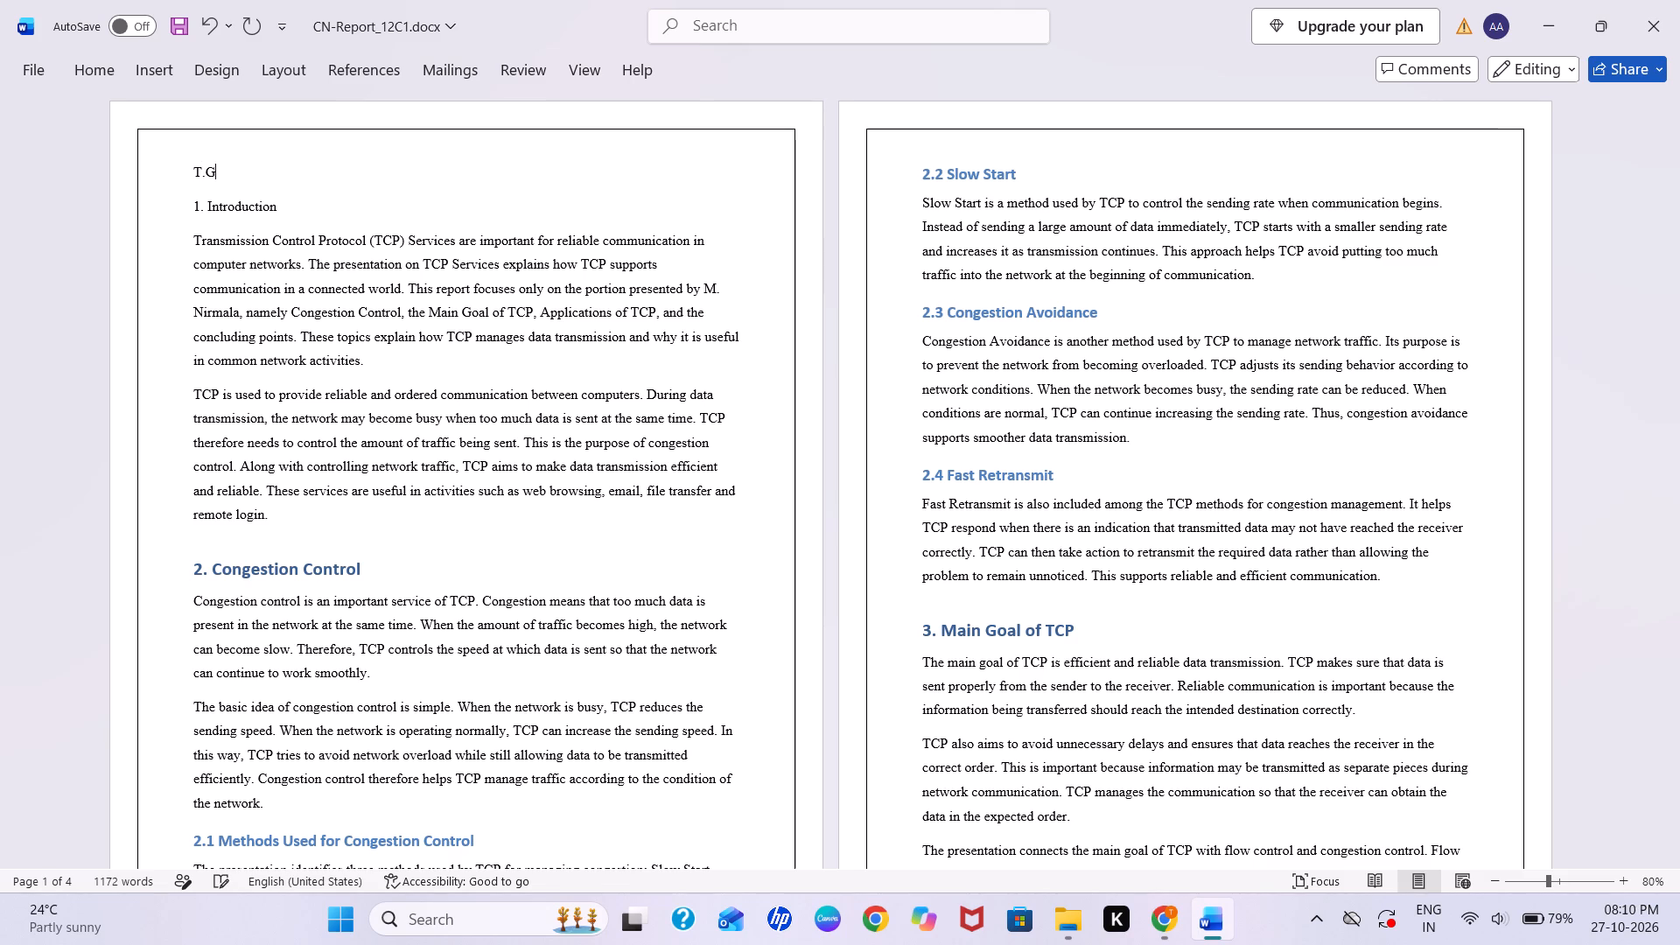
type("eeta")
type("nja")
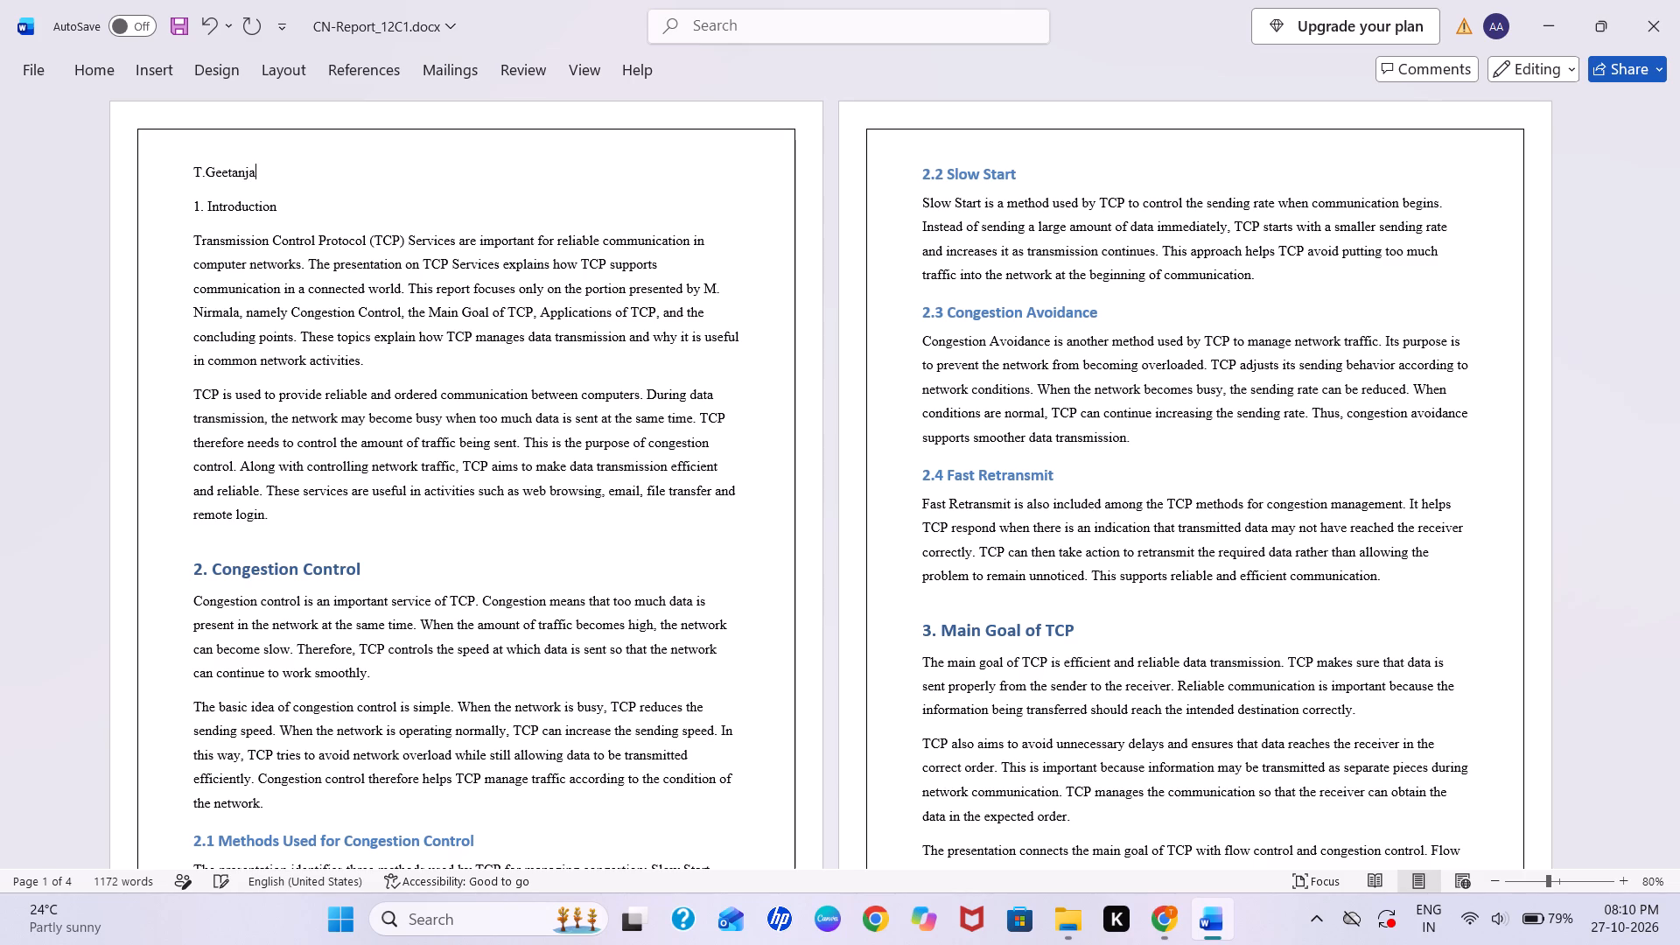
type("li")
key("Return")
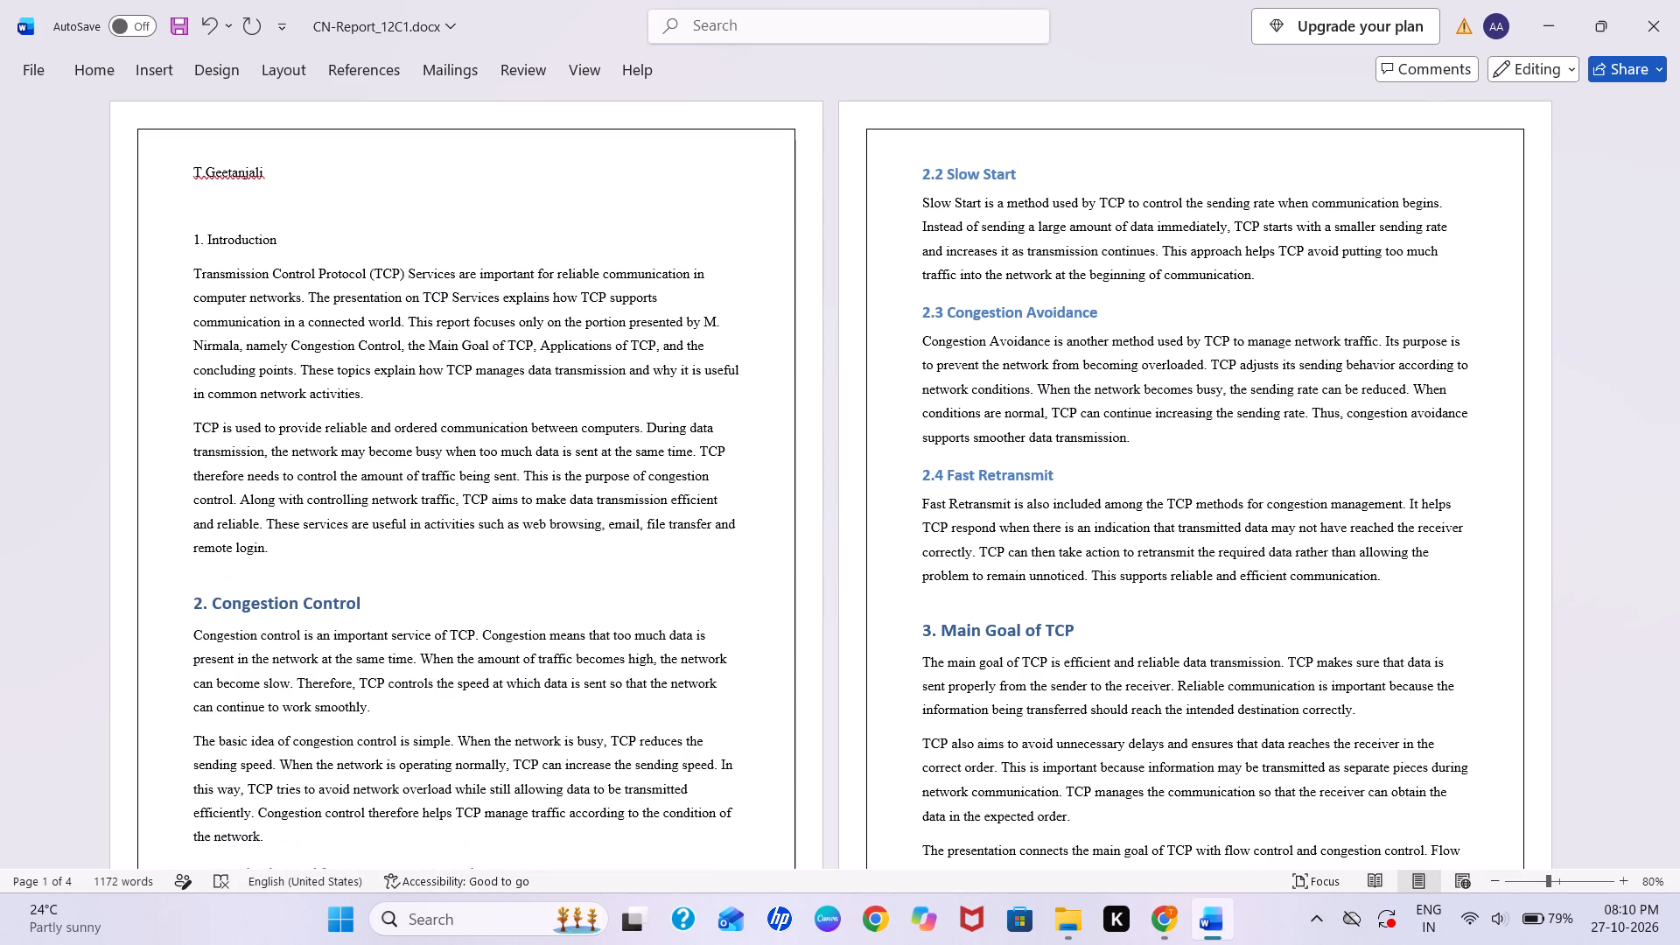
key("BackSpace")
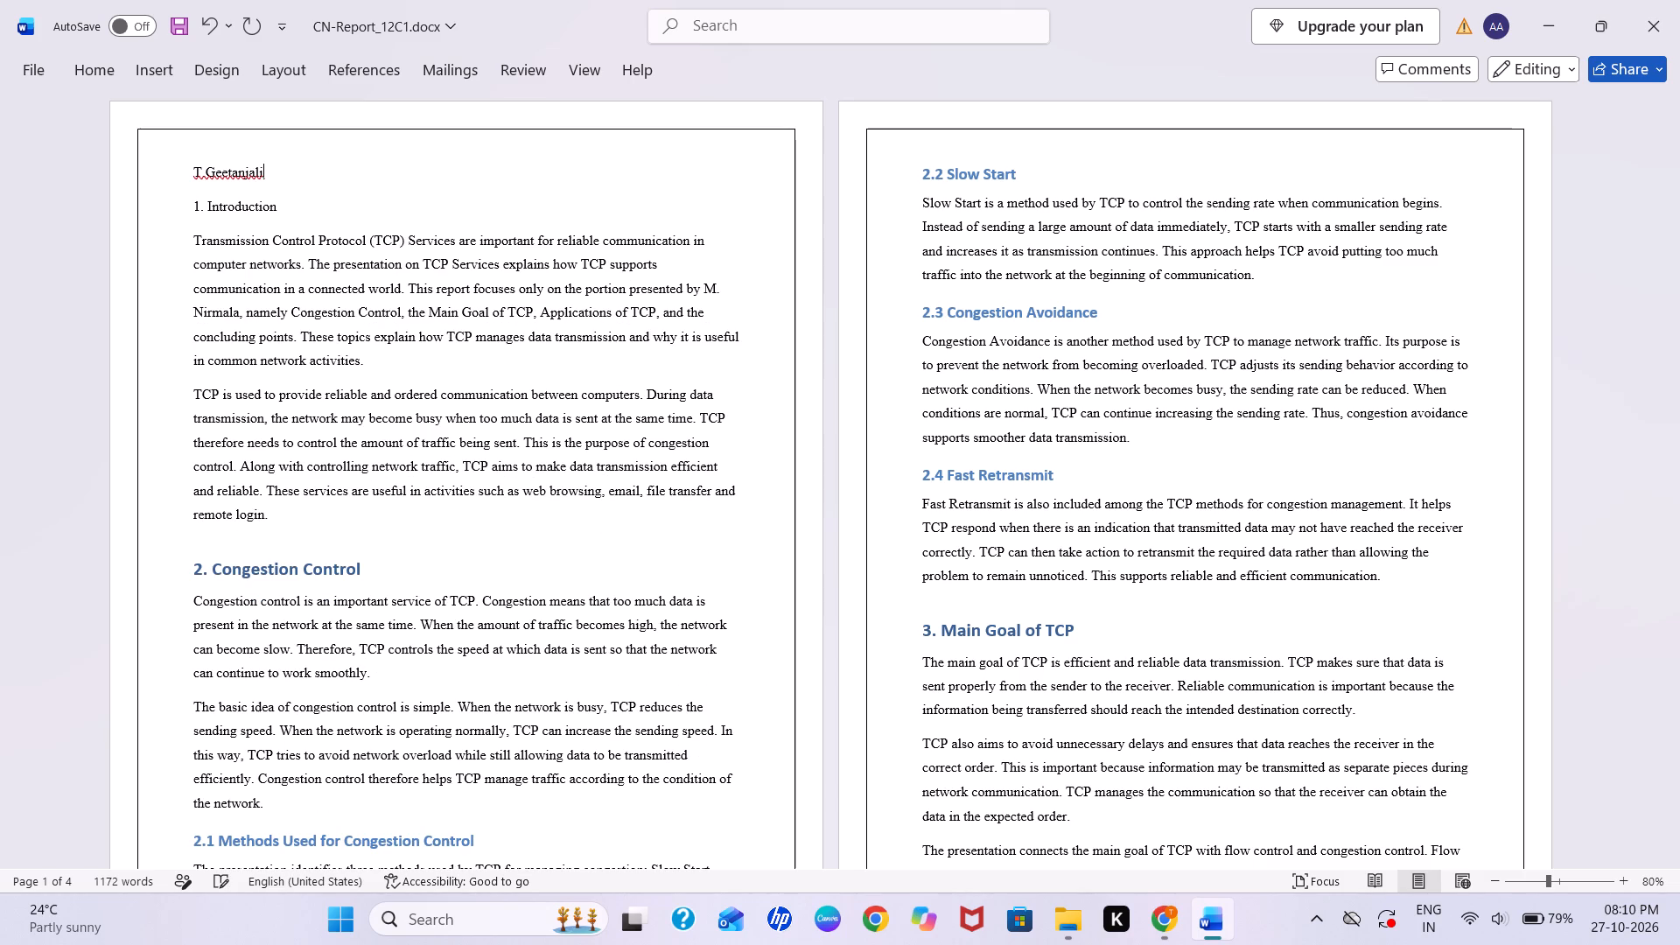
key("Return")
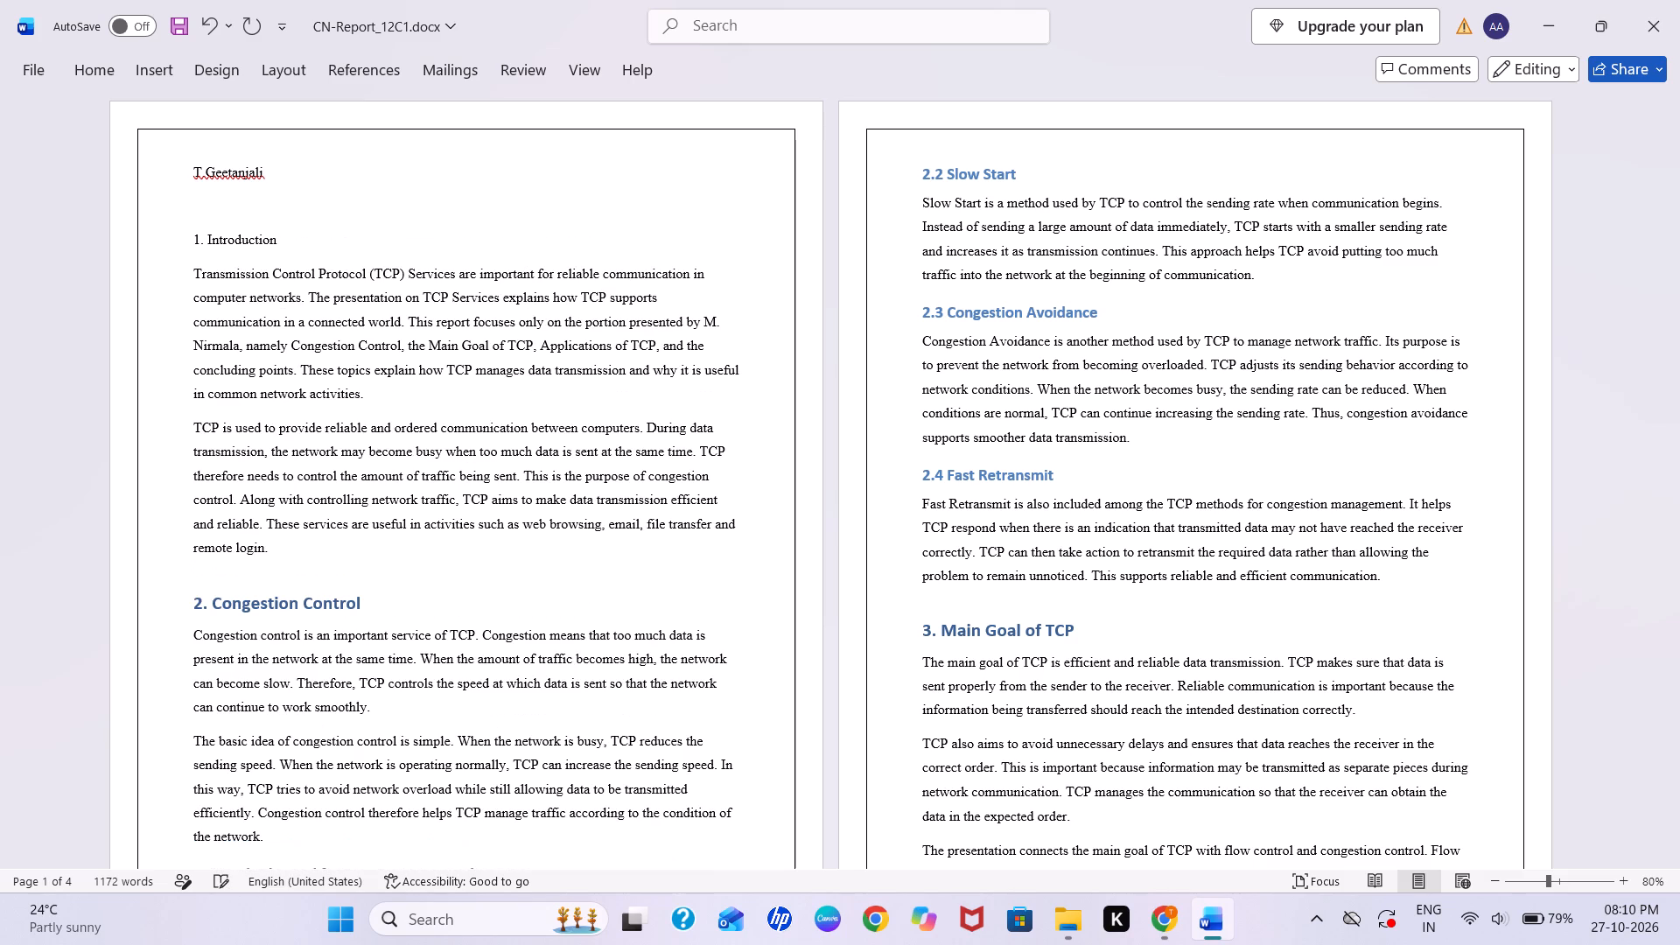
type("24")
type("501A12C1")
Add the lines "BTECH-IT", "III YEAR ,SEM-1" and "2026-2027" below the roll number.
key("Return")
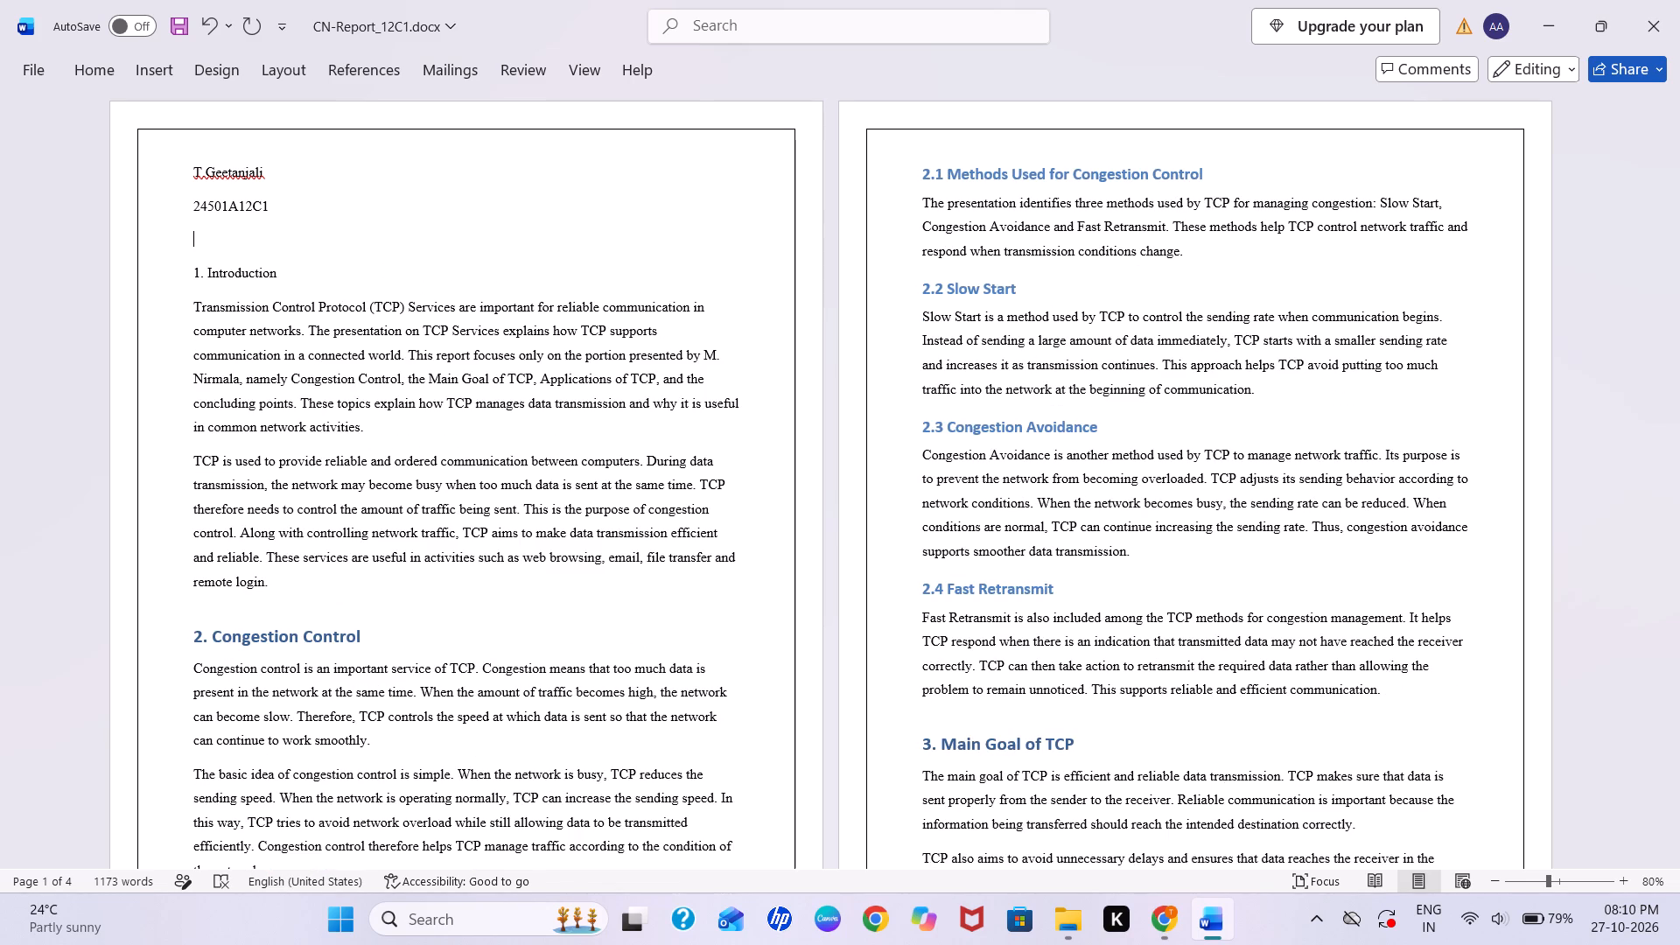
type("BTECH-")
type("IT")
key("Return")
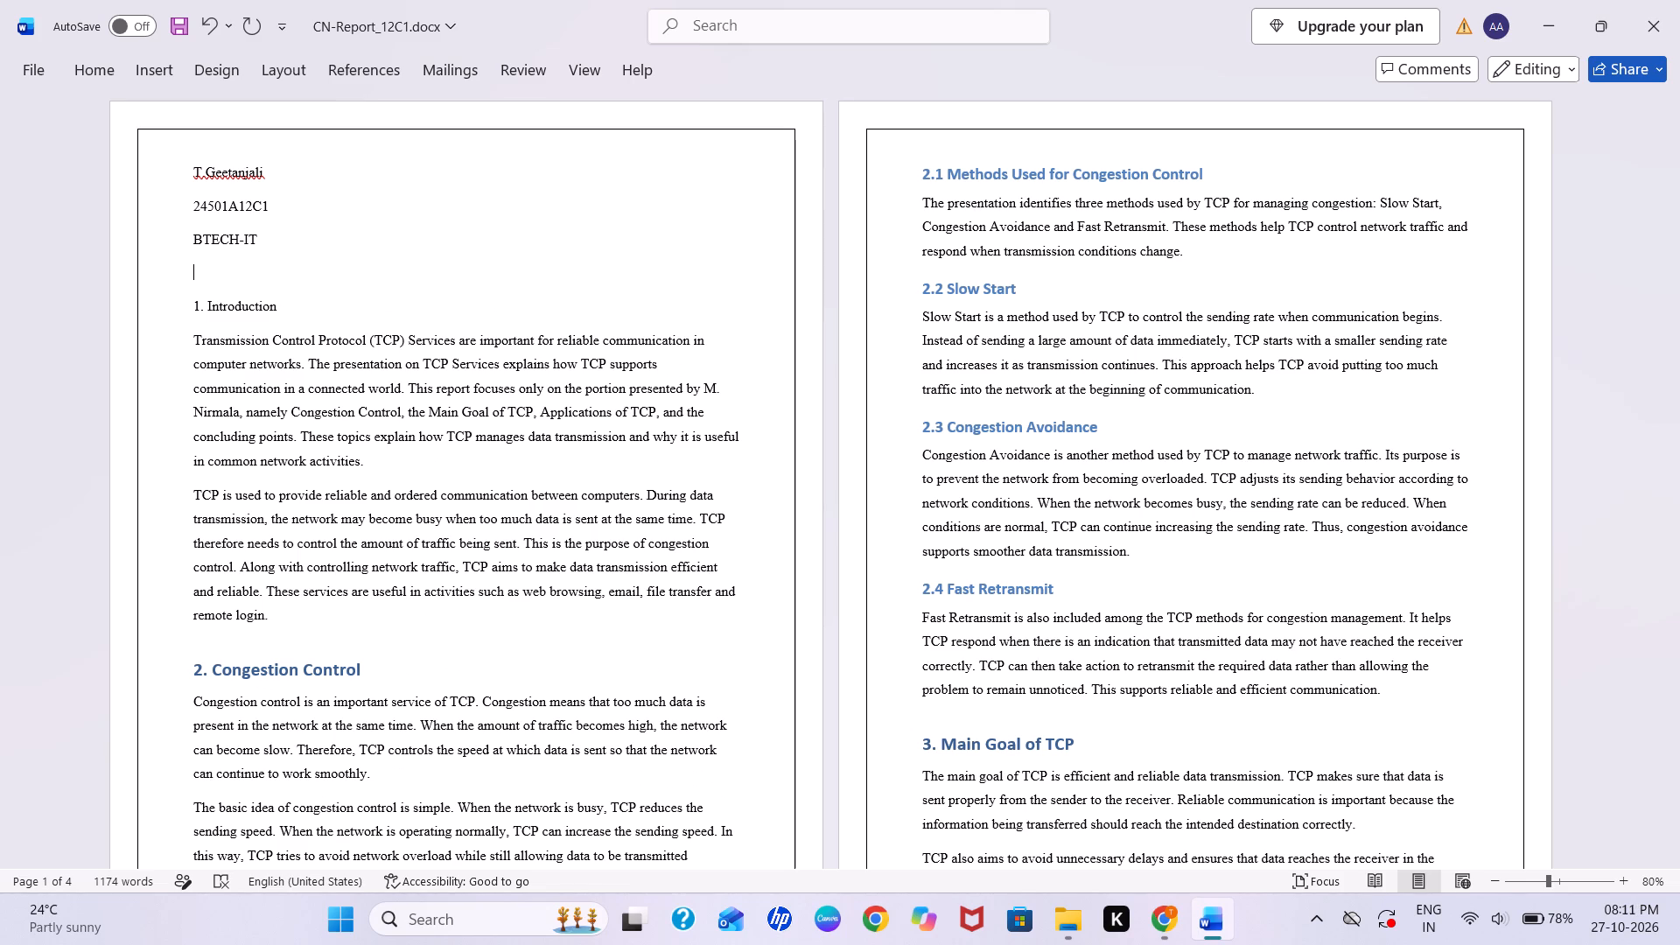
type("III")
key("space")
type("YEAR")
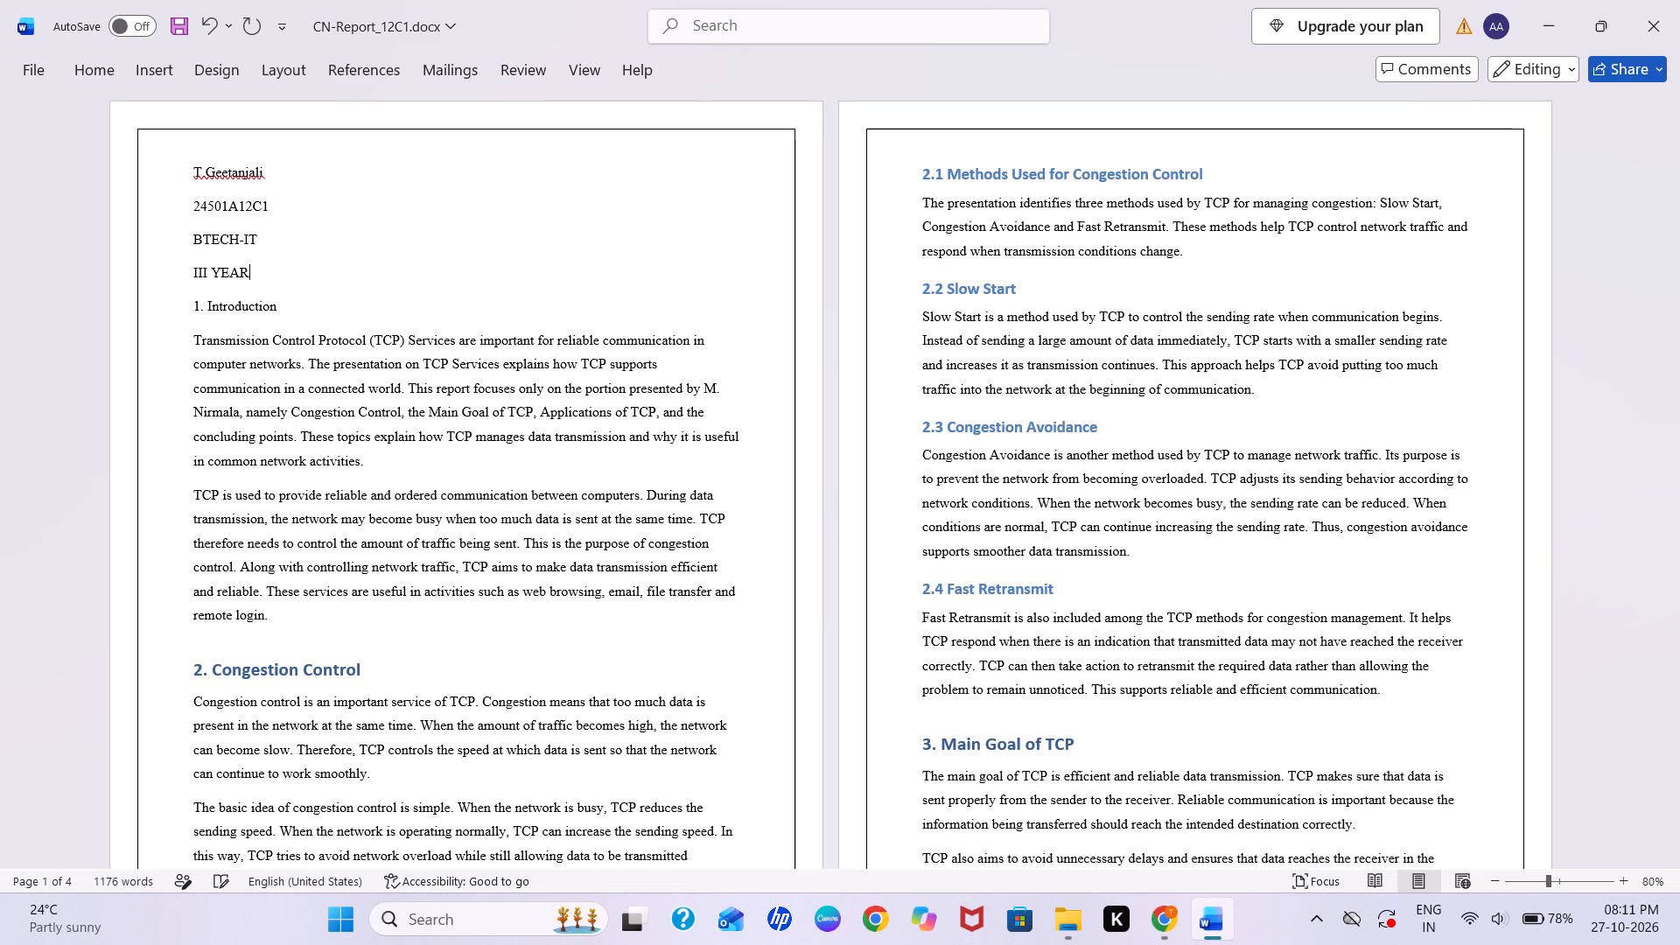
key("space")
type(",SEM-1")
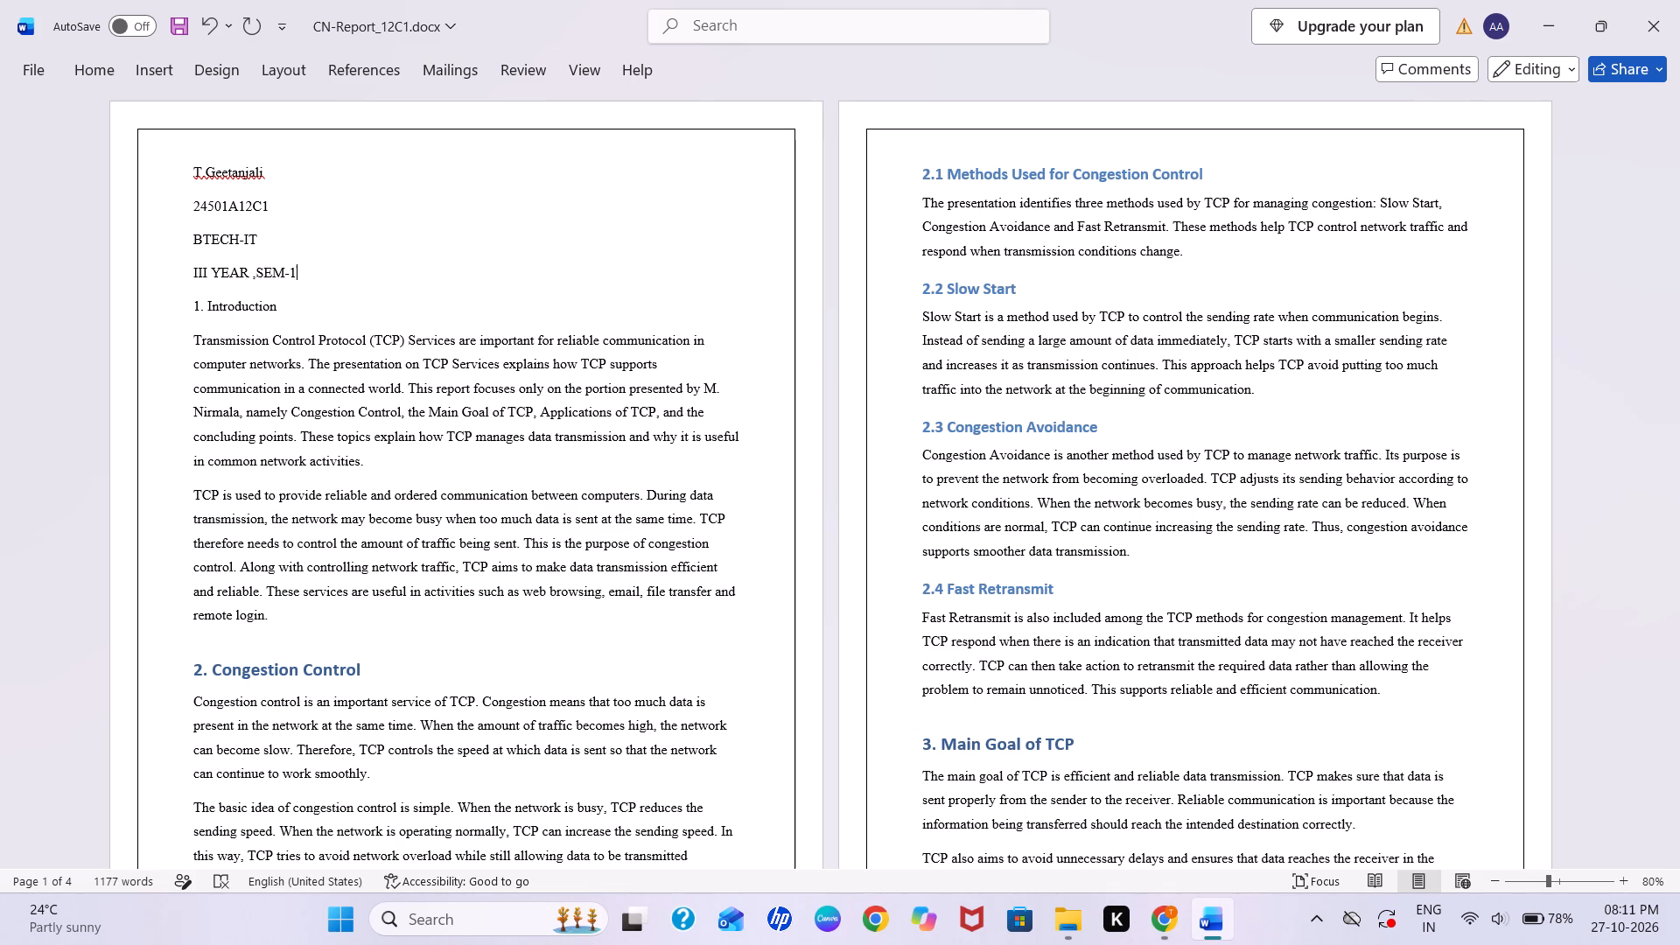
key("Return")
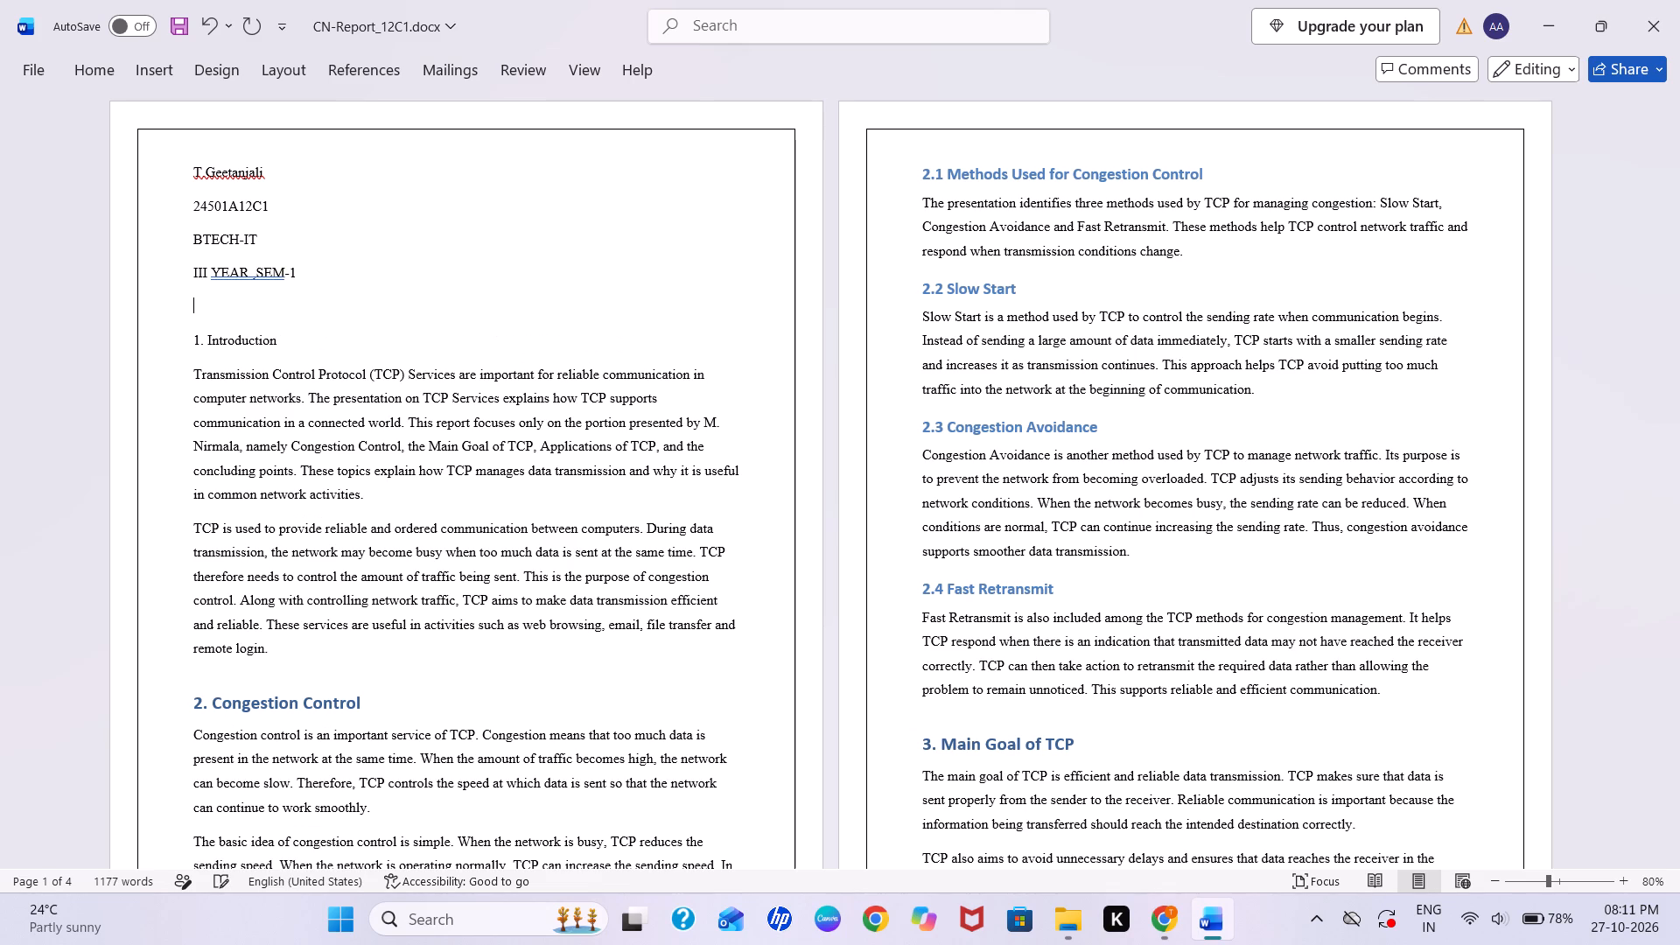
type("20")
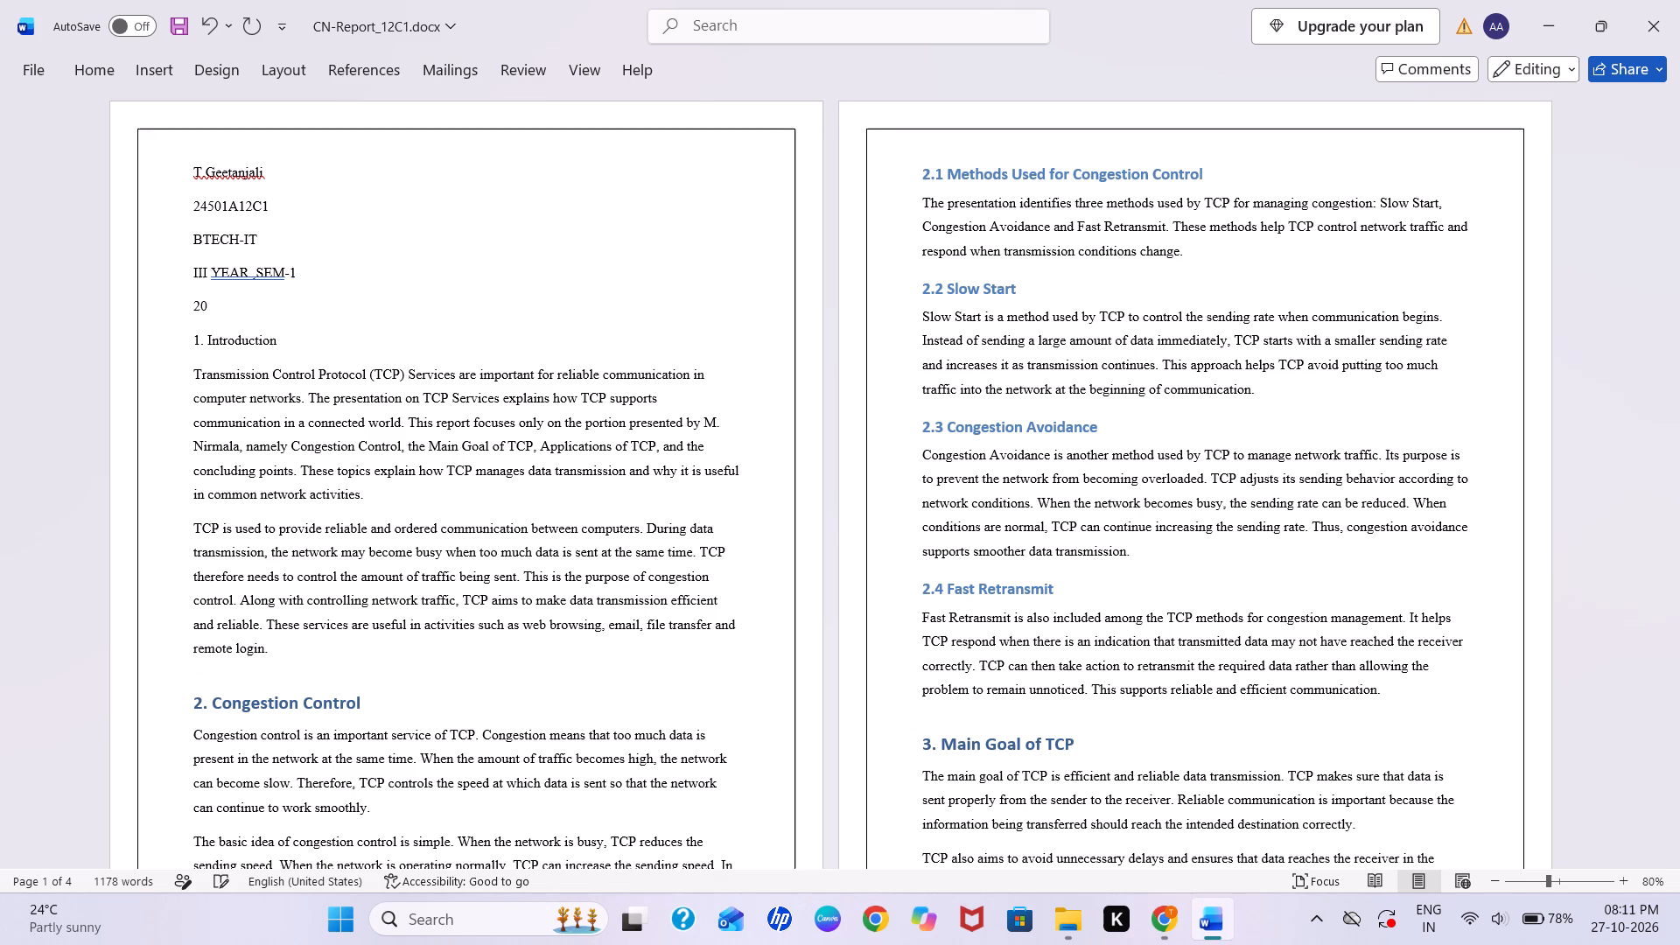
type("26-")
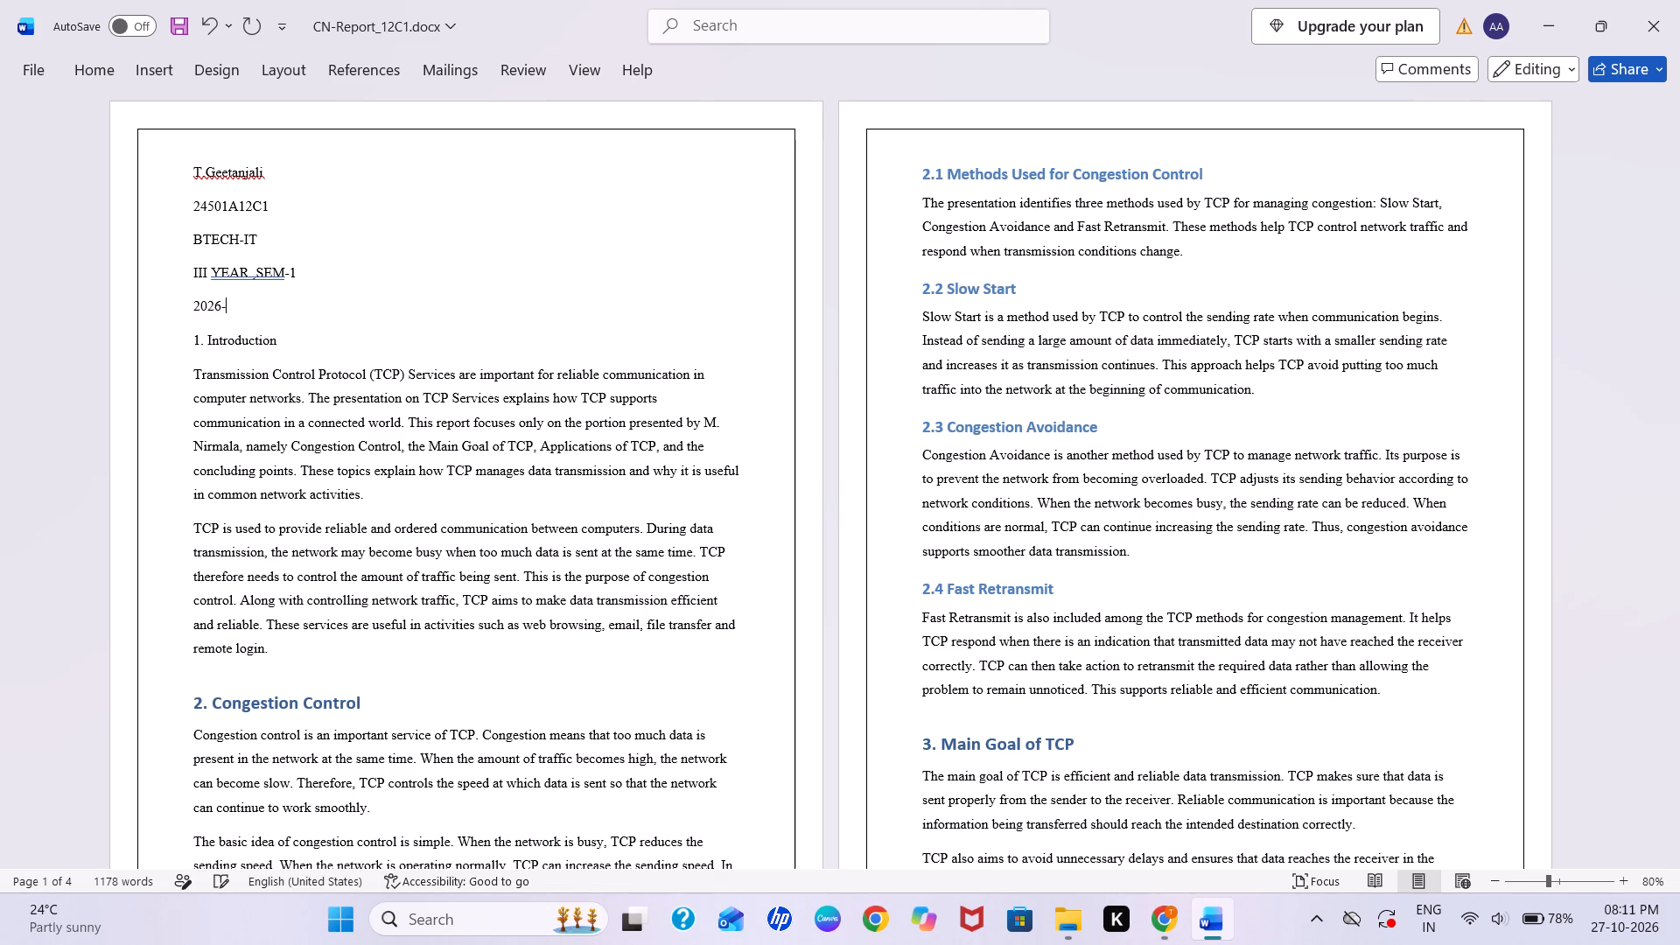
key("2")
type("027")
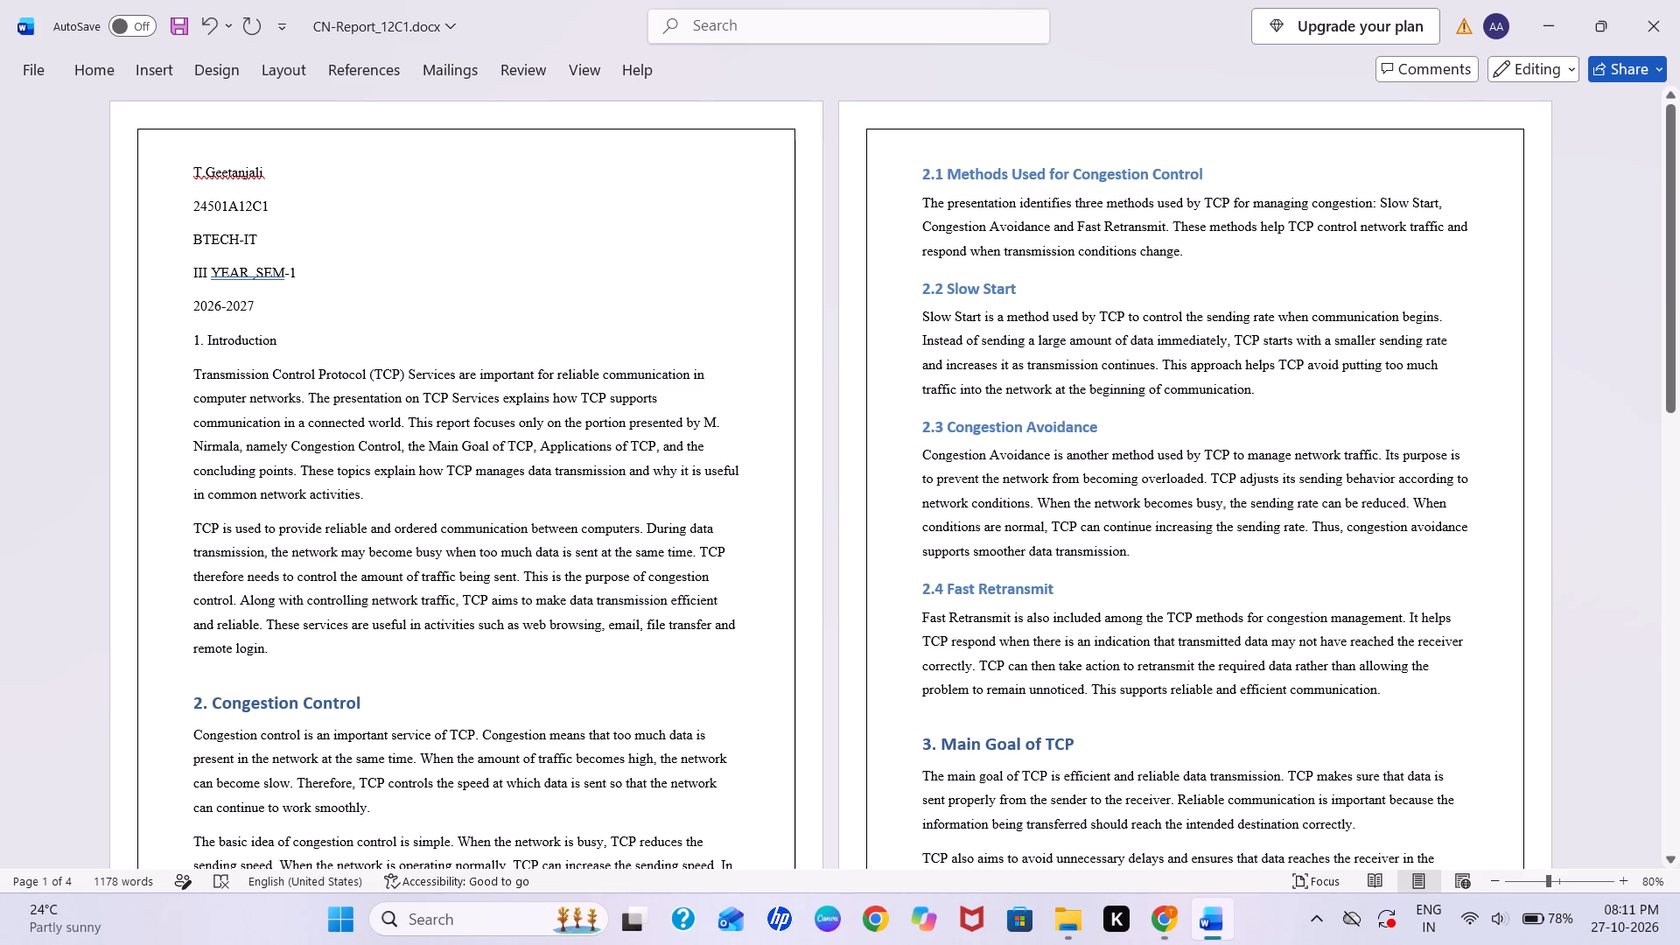
Apply the Times New Roman font to the five student detail lines above the Introduction.
left_click_drag(188, 172, 293, 307)
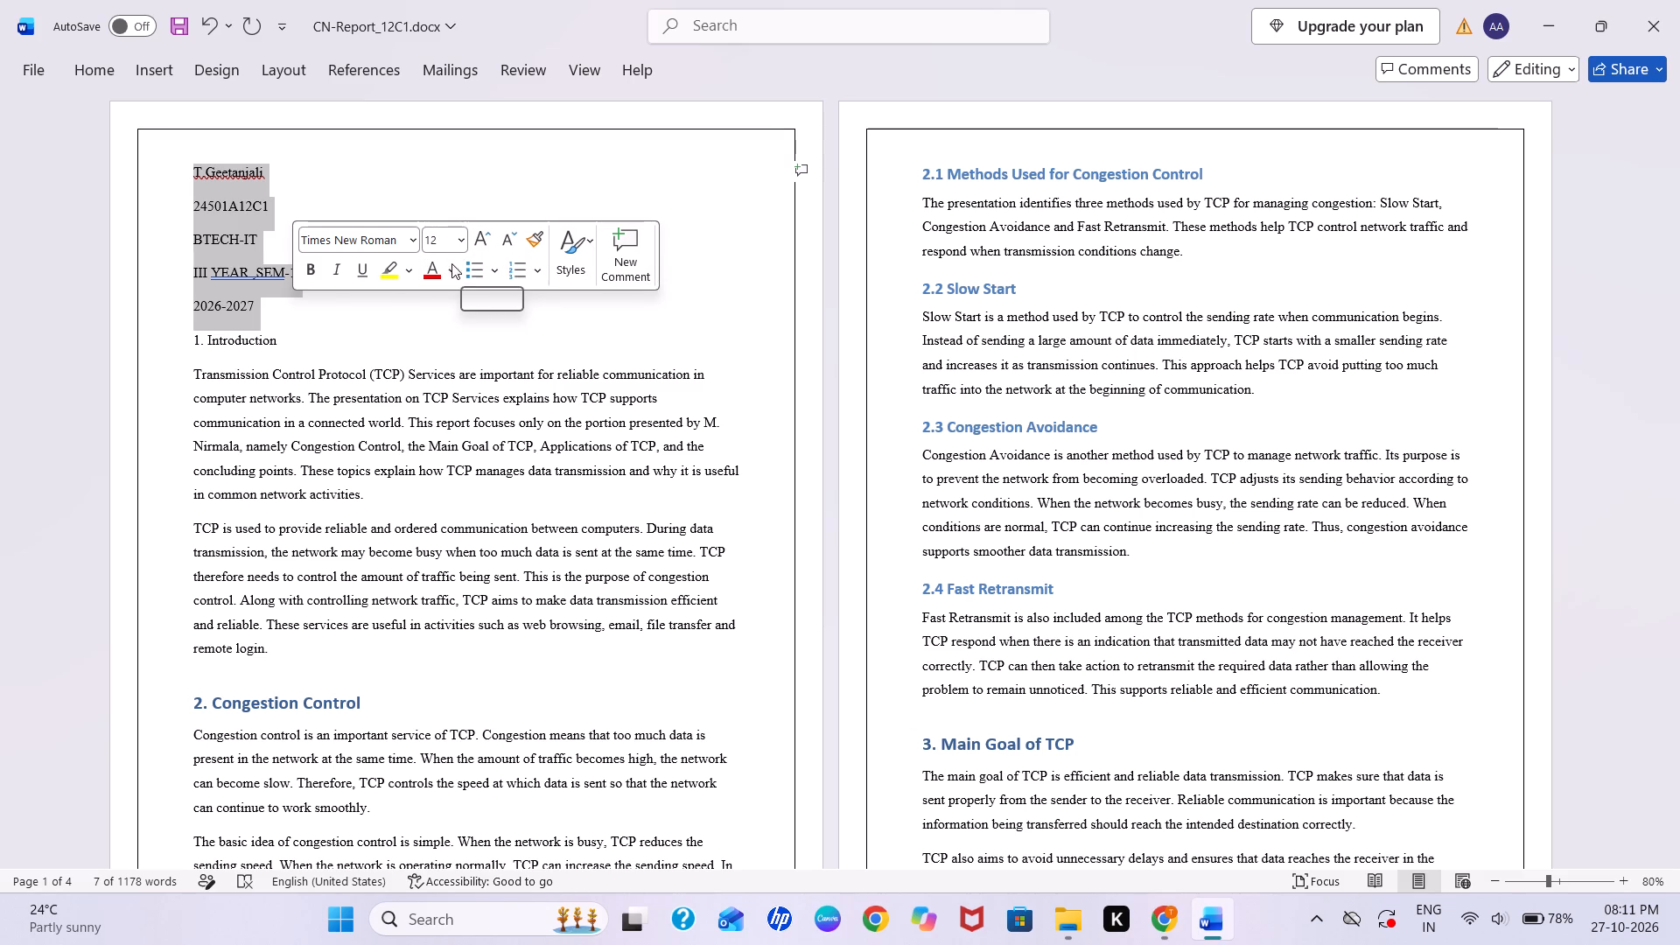
left_click(418, 233)
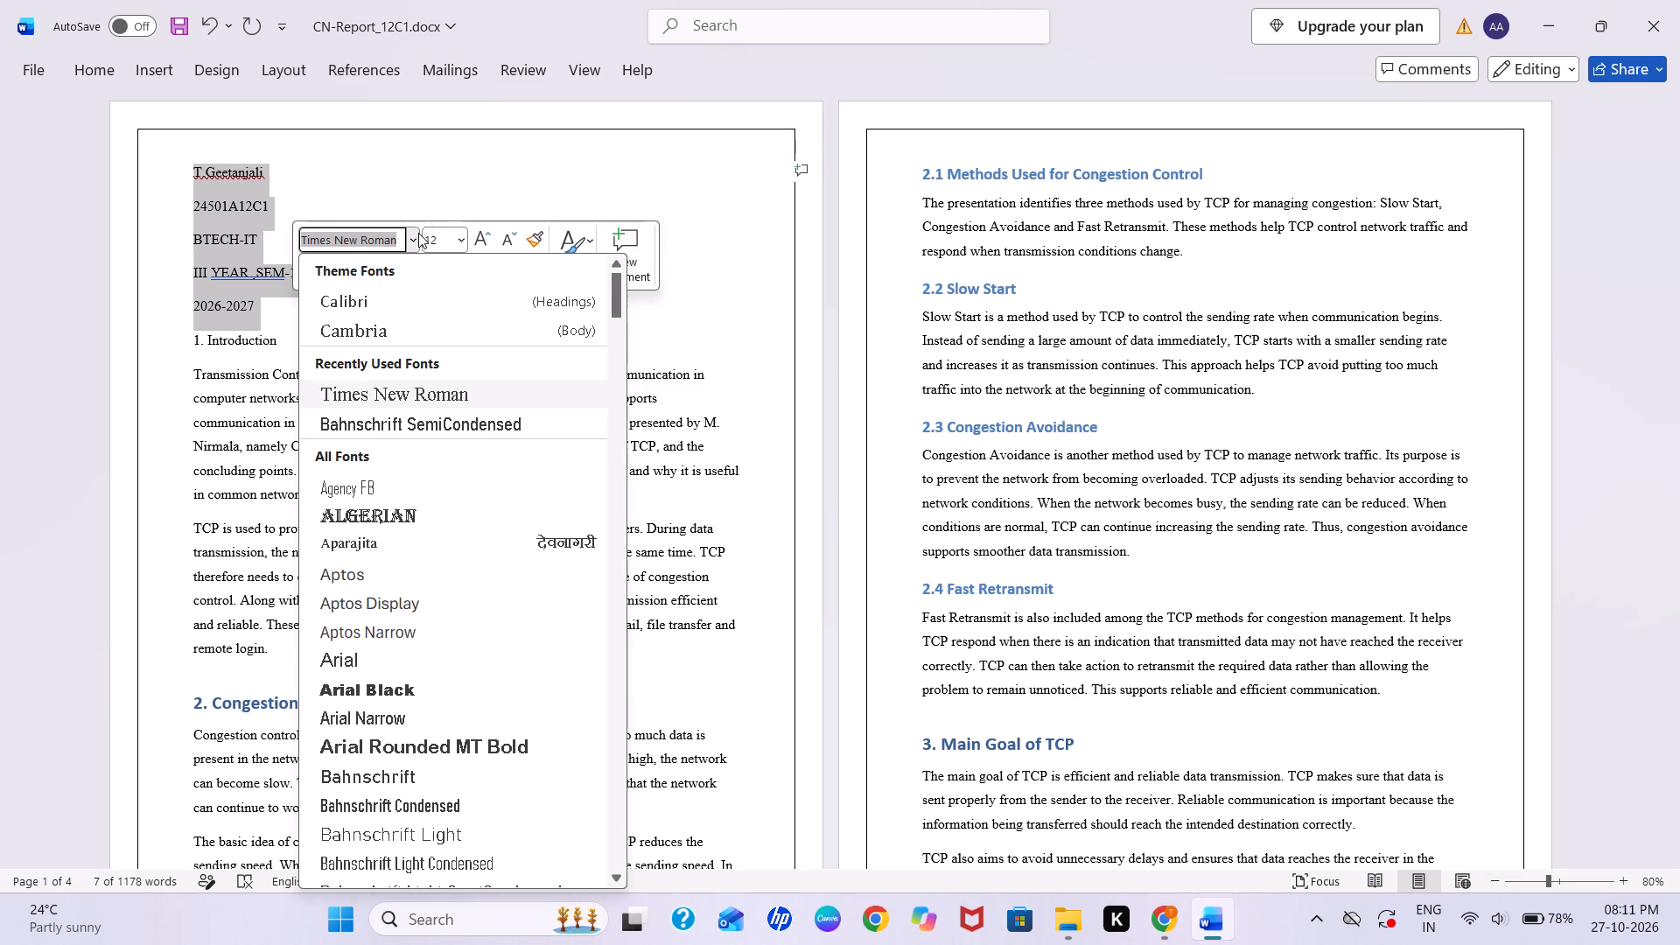
left_click(415, 390)
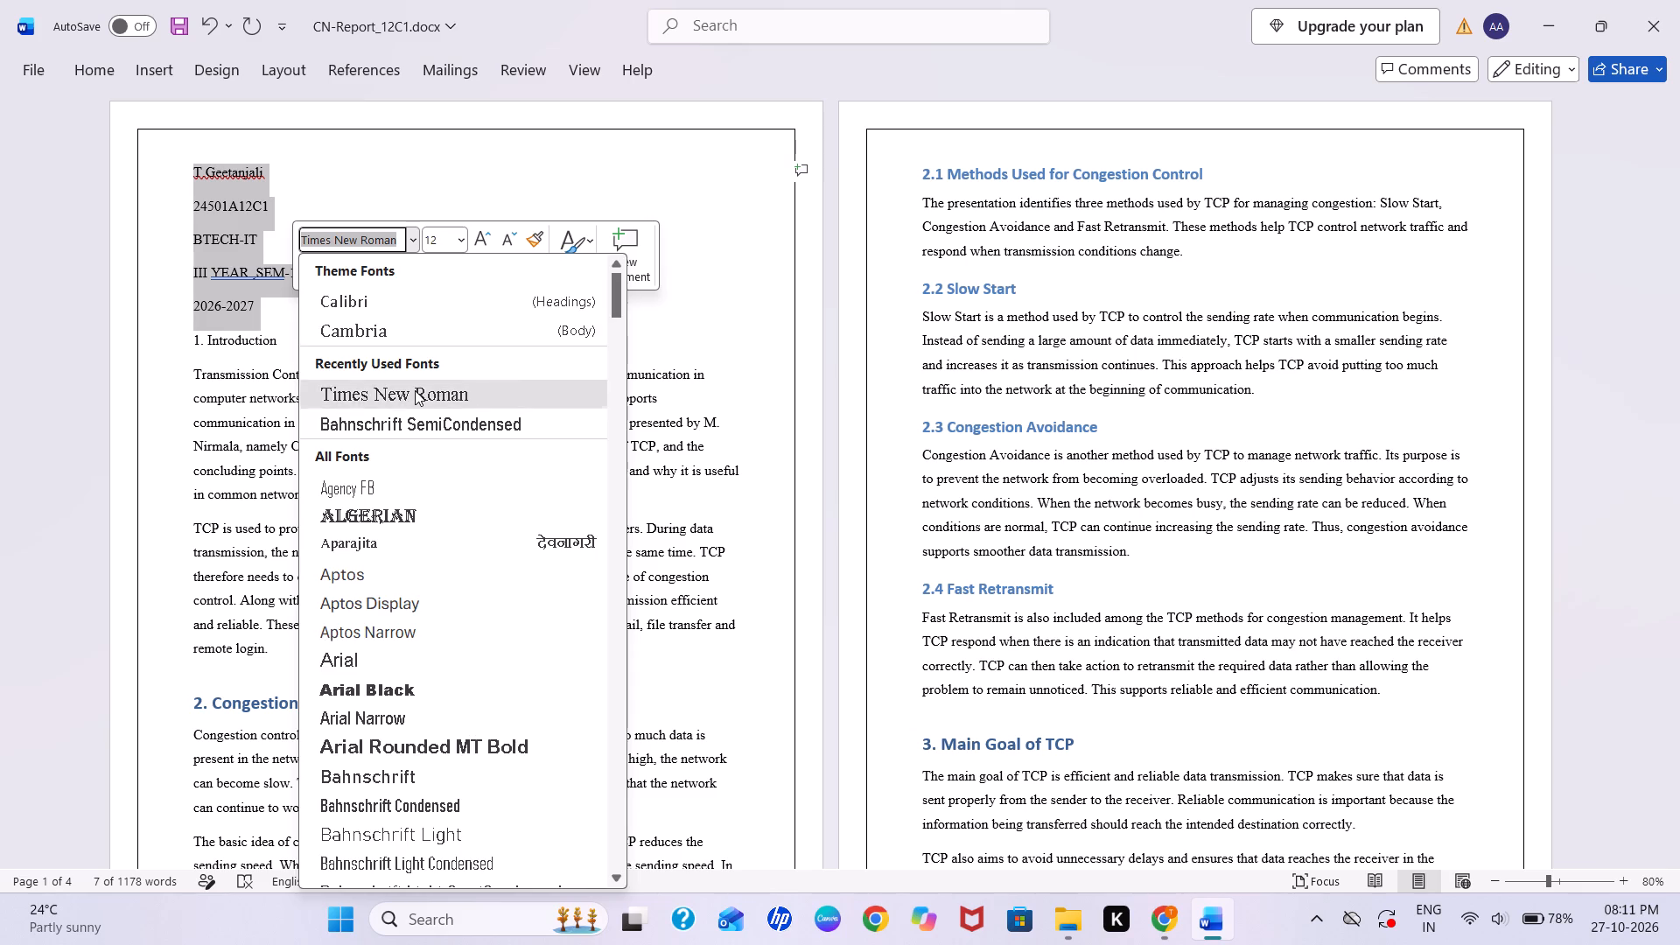
left_click(213, 390)
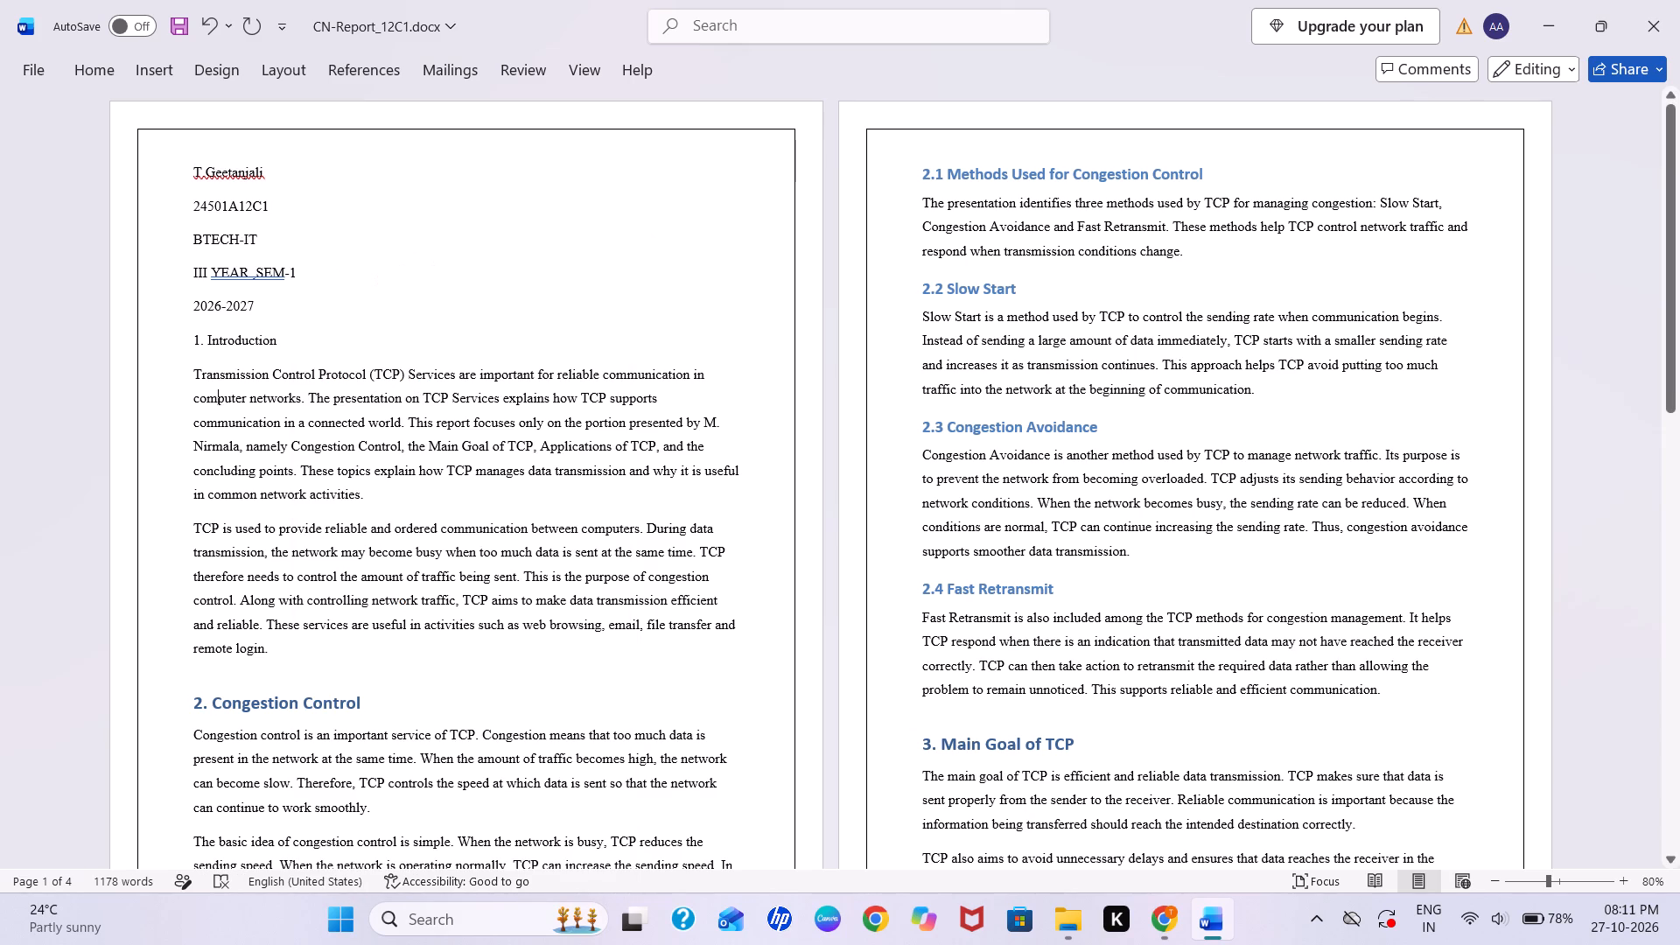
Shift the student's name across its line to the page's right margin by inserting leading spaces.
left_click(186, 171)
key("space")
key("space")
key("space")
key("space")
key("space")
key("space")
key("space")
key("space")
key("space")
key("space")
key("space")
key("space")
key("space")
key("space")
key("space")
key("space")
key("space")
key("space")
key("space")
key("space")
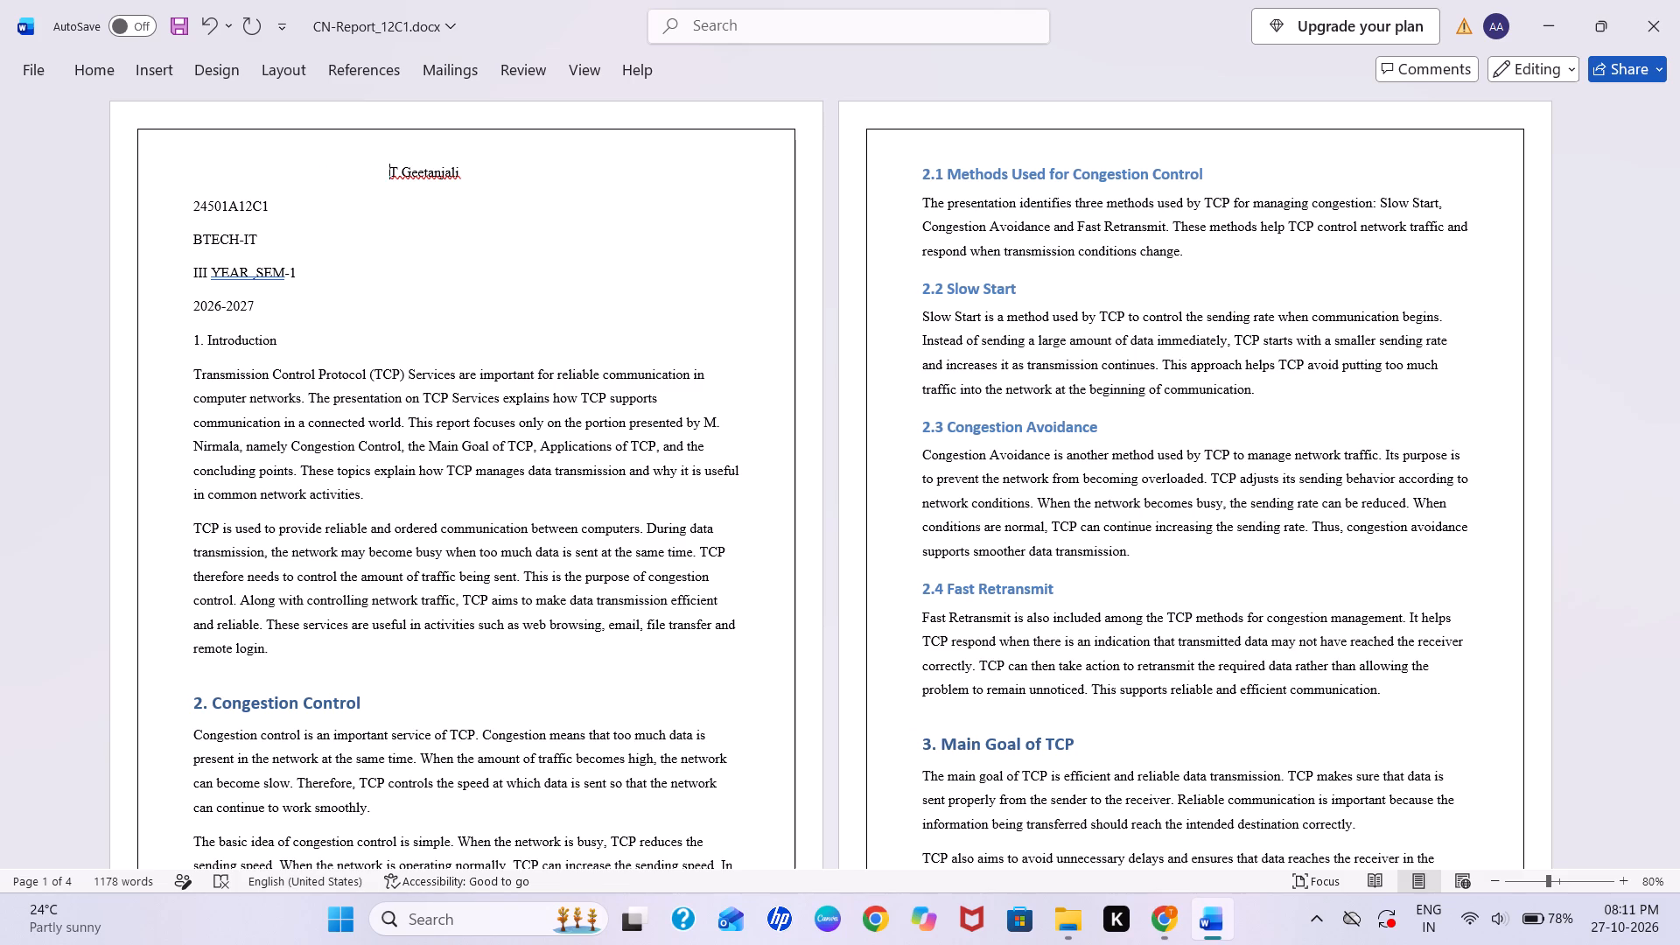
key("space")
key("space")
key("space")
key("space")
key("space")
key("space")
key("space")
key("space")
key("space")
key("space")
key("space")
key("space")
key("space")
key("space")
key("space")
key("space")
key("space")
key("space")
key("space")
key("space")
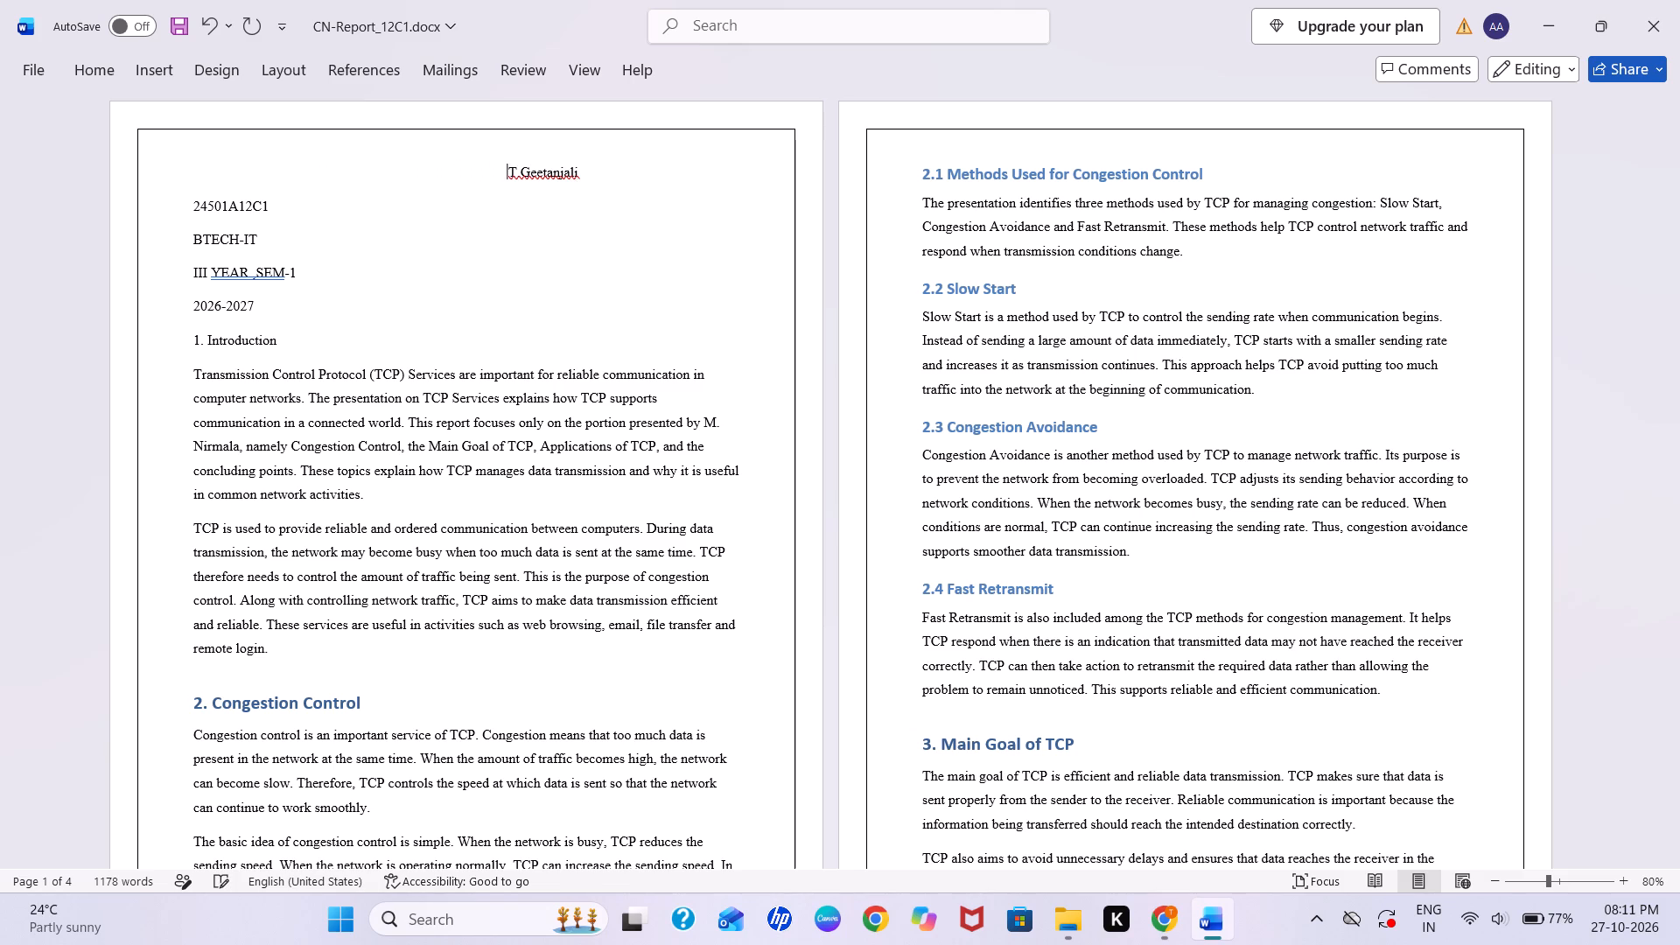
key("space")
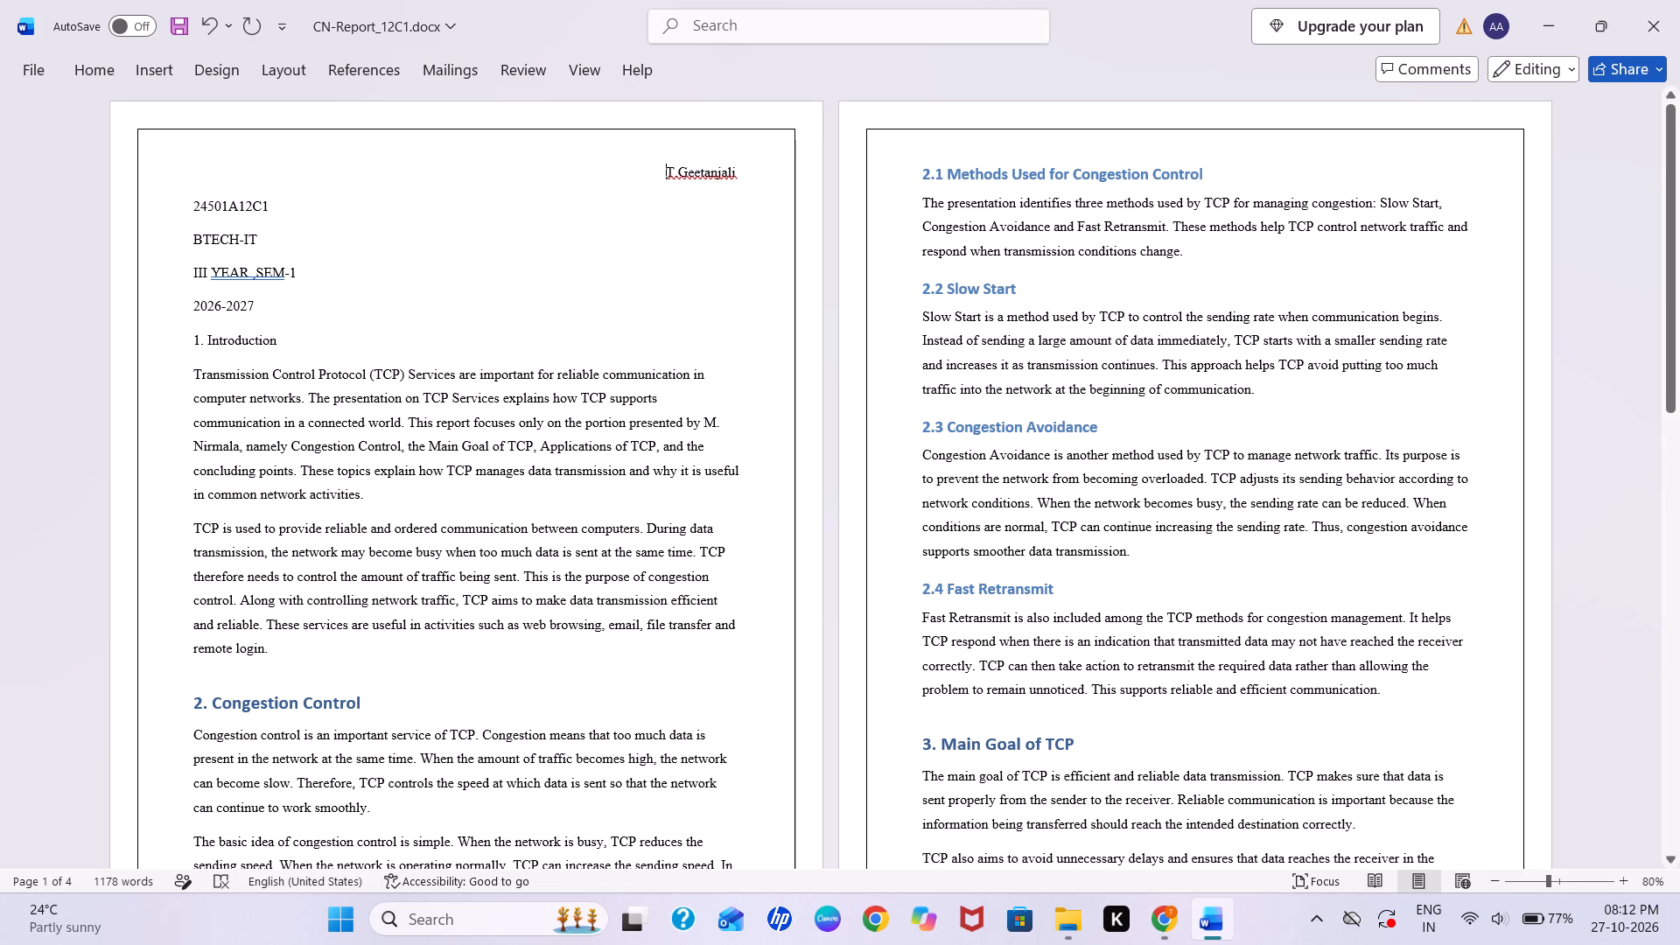
Shift the roll number across its line to near the page's right margin by inserting leading spaces.
left_click(185, 213)
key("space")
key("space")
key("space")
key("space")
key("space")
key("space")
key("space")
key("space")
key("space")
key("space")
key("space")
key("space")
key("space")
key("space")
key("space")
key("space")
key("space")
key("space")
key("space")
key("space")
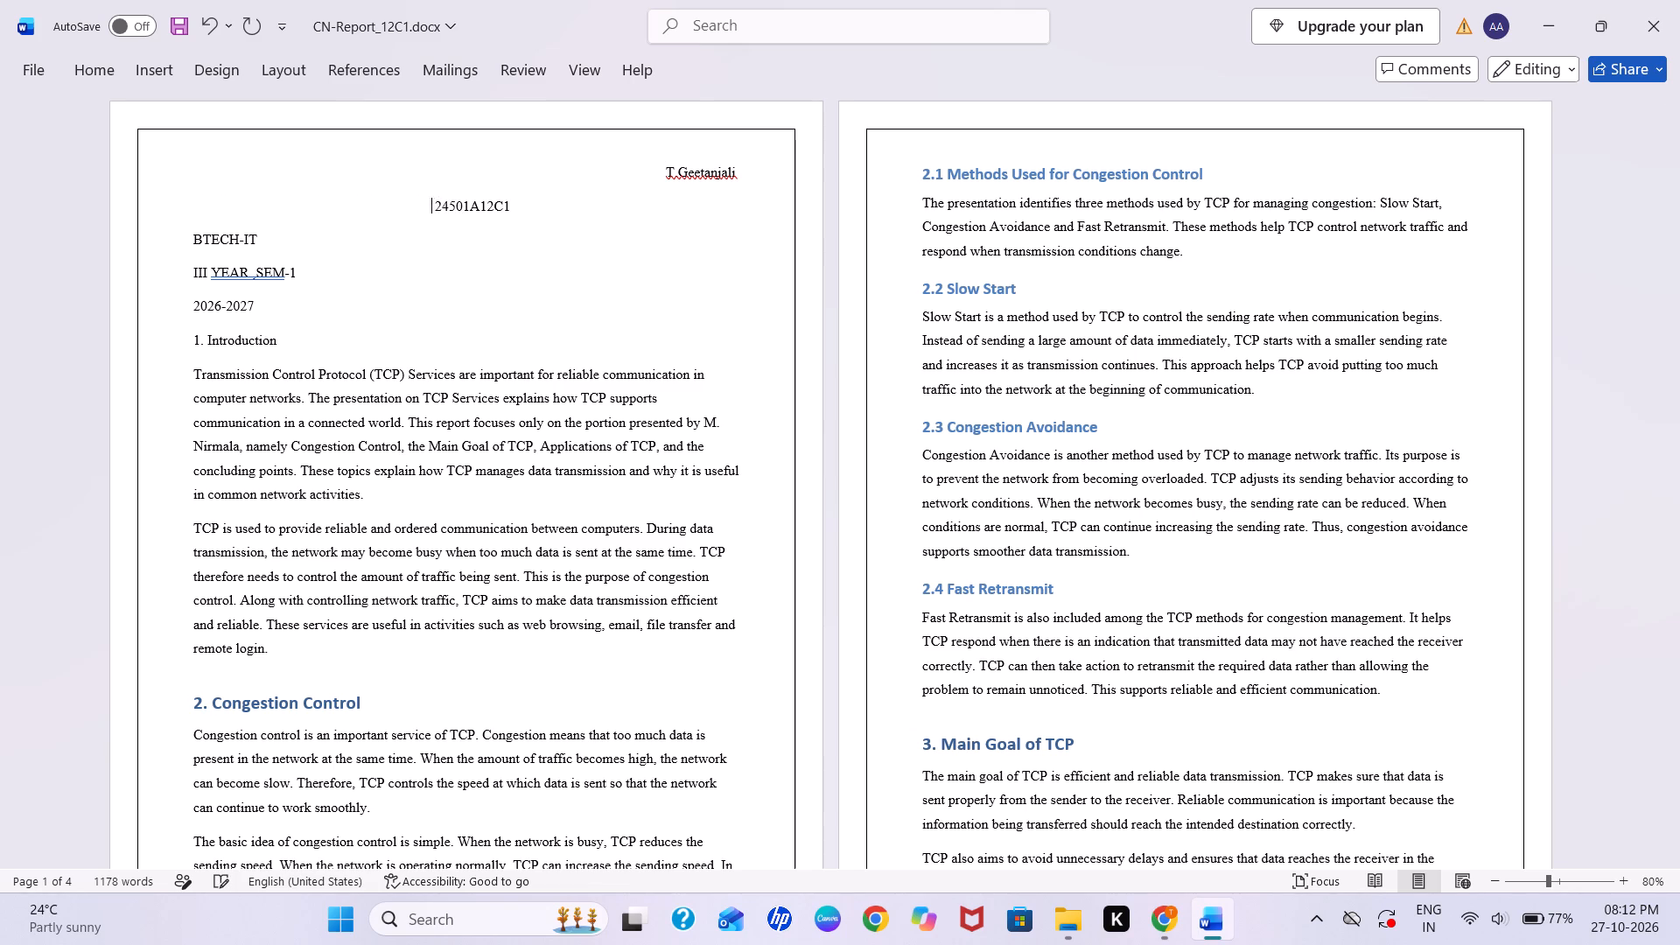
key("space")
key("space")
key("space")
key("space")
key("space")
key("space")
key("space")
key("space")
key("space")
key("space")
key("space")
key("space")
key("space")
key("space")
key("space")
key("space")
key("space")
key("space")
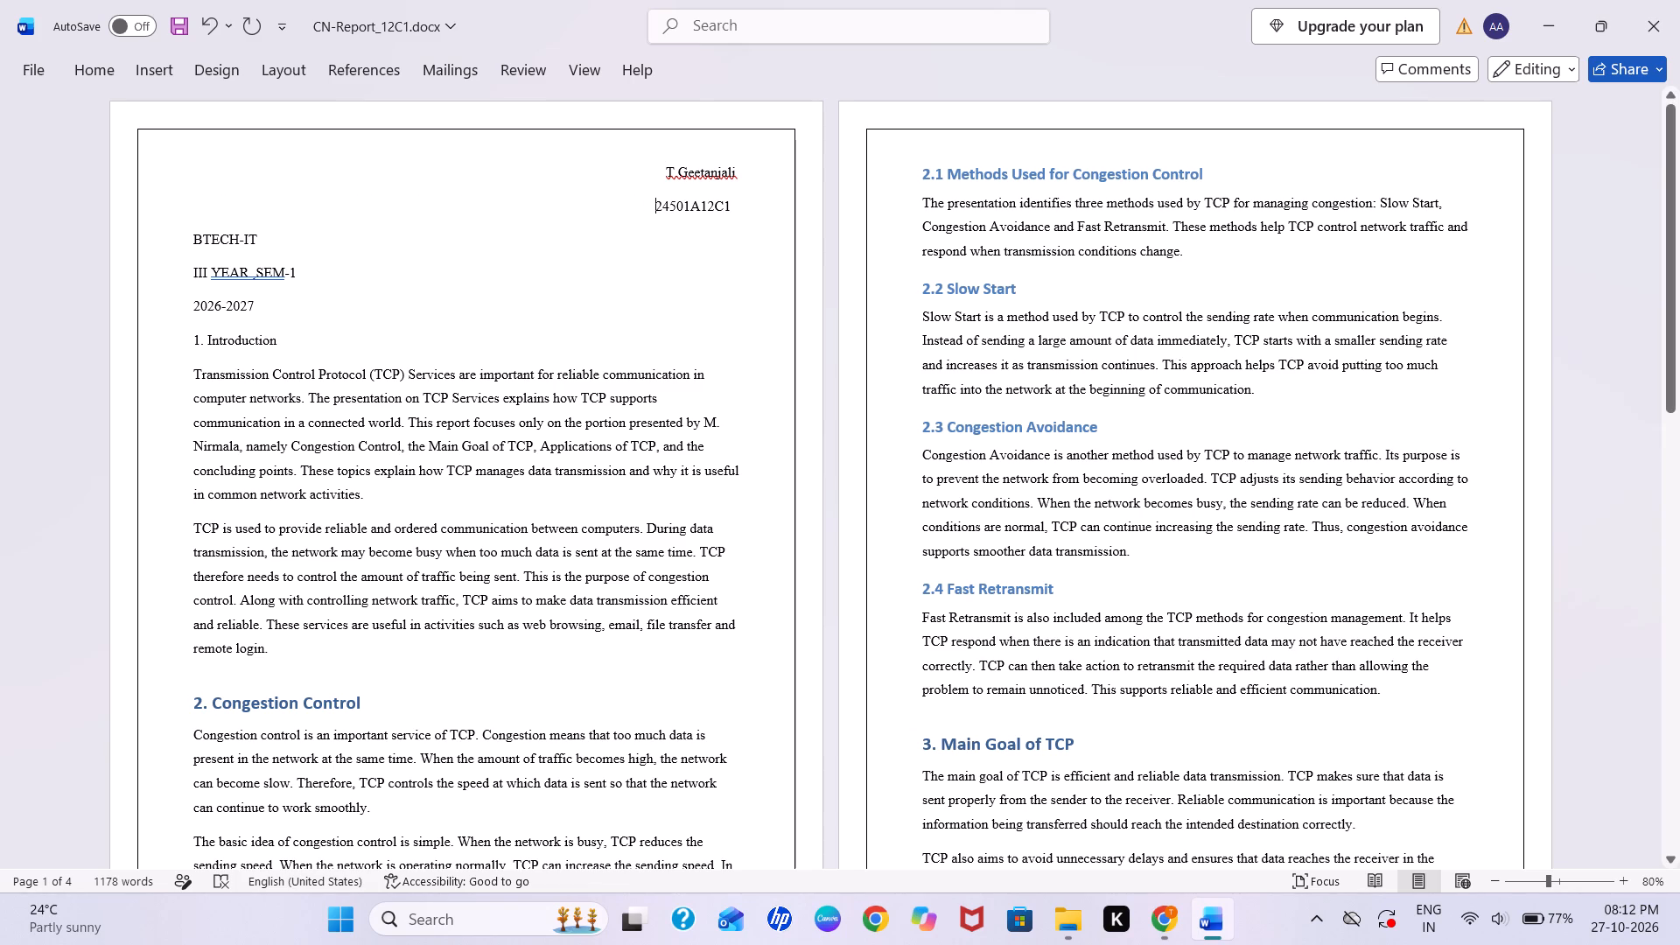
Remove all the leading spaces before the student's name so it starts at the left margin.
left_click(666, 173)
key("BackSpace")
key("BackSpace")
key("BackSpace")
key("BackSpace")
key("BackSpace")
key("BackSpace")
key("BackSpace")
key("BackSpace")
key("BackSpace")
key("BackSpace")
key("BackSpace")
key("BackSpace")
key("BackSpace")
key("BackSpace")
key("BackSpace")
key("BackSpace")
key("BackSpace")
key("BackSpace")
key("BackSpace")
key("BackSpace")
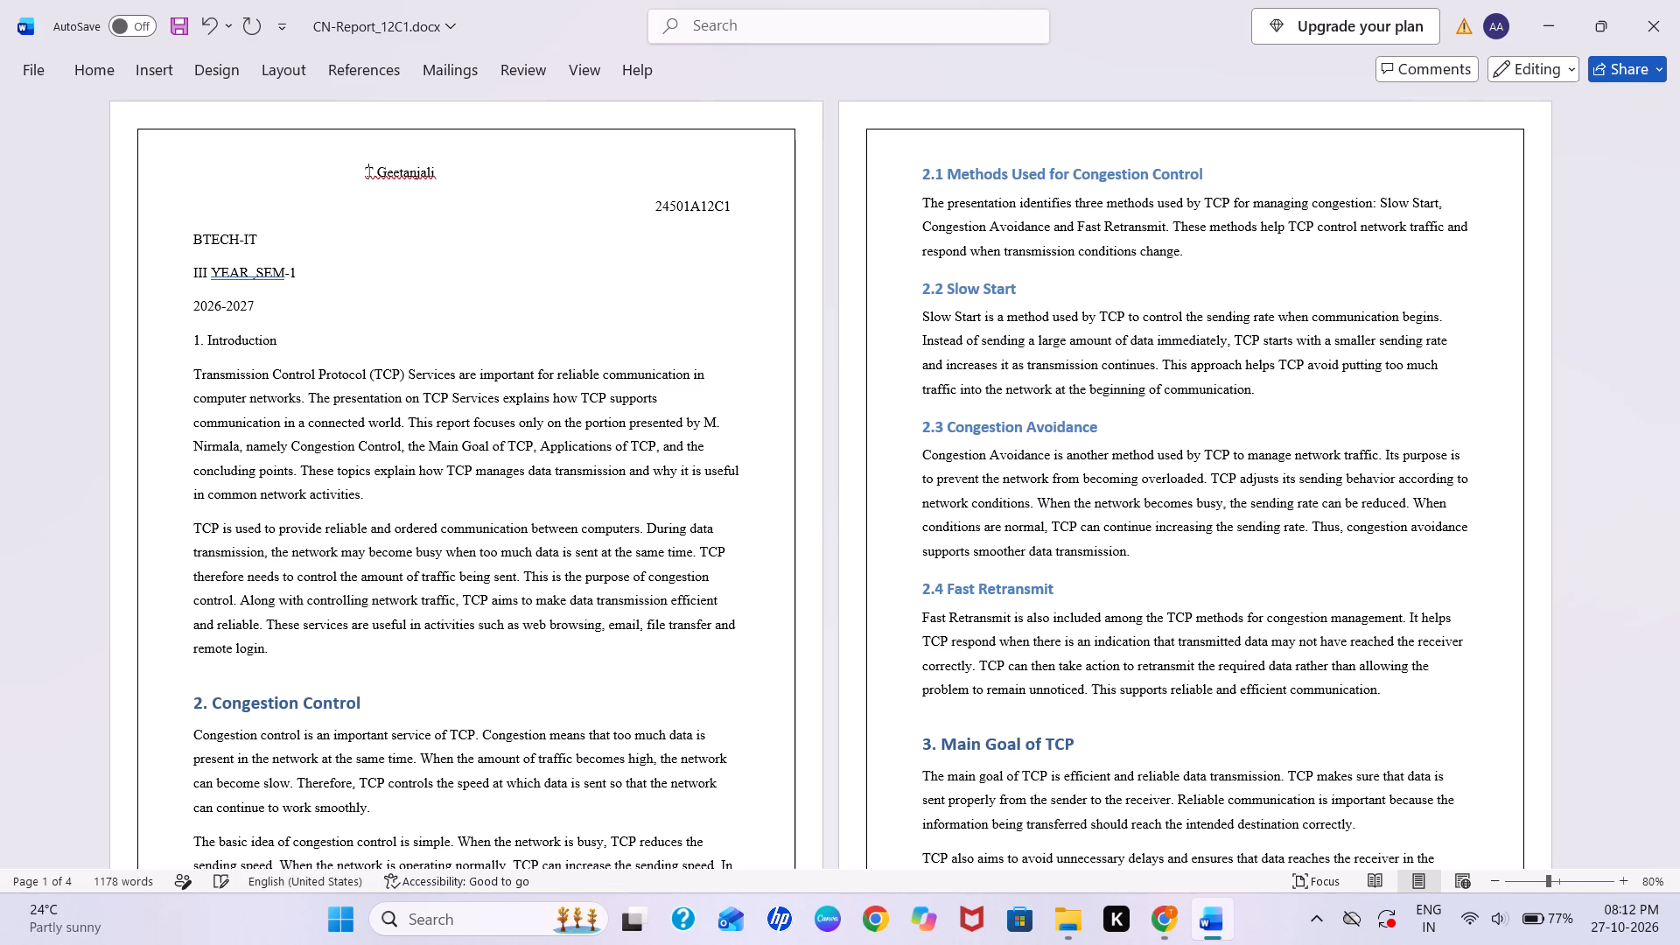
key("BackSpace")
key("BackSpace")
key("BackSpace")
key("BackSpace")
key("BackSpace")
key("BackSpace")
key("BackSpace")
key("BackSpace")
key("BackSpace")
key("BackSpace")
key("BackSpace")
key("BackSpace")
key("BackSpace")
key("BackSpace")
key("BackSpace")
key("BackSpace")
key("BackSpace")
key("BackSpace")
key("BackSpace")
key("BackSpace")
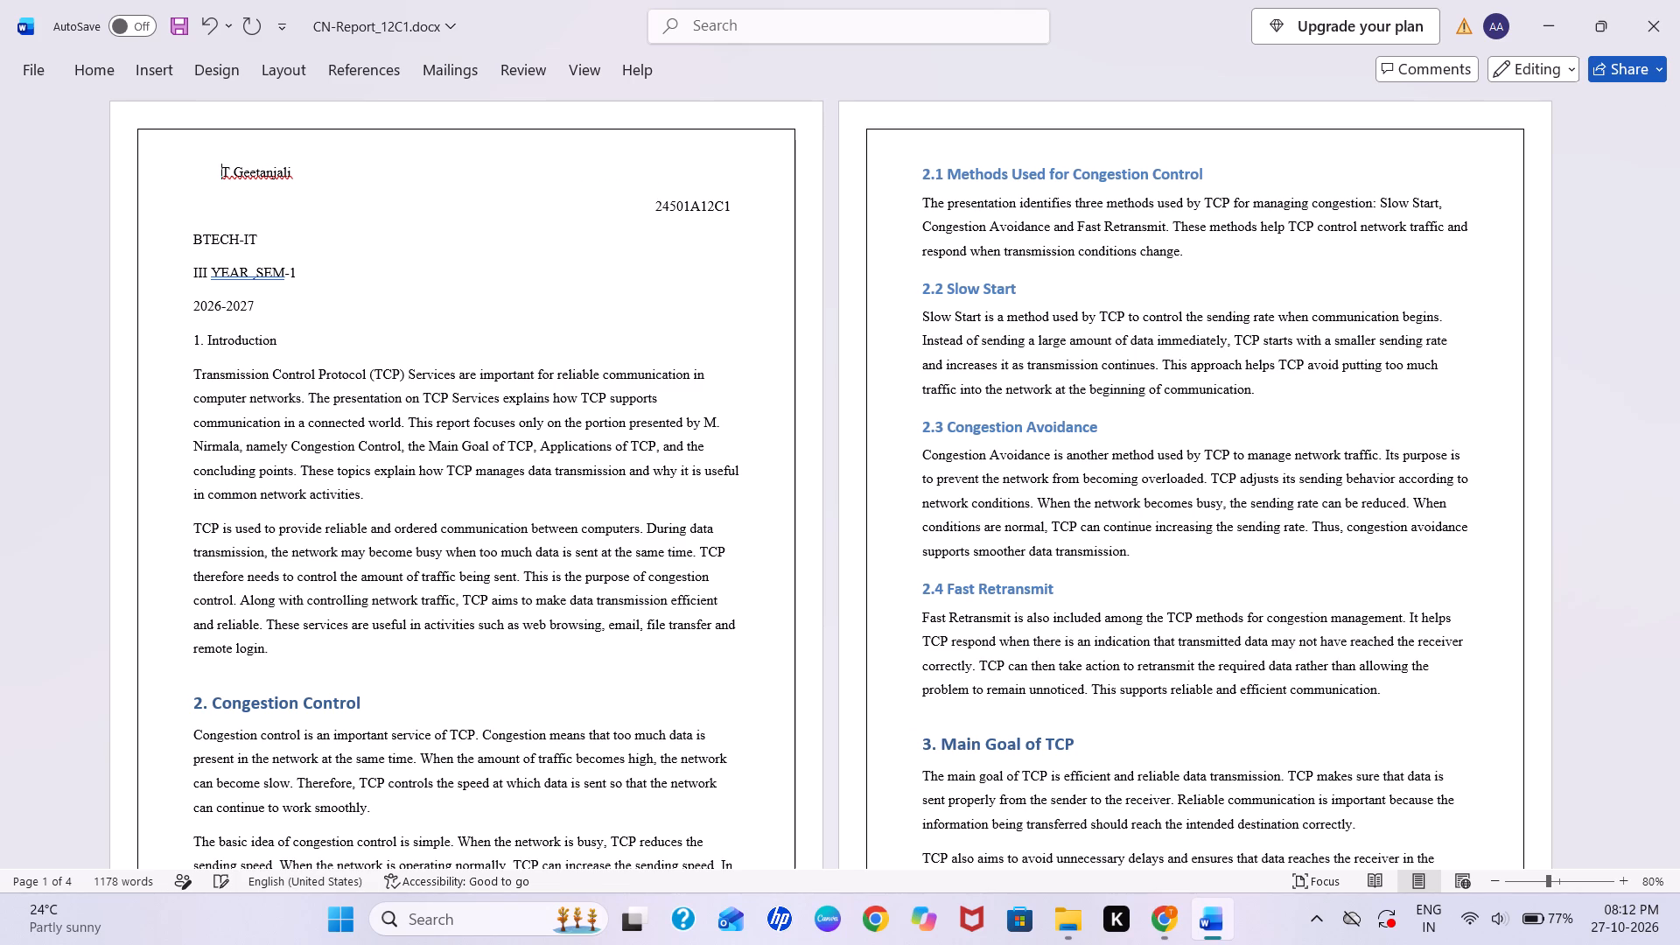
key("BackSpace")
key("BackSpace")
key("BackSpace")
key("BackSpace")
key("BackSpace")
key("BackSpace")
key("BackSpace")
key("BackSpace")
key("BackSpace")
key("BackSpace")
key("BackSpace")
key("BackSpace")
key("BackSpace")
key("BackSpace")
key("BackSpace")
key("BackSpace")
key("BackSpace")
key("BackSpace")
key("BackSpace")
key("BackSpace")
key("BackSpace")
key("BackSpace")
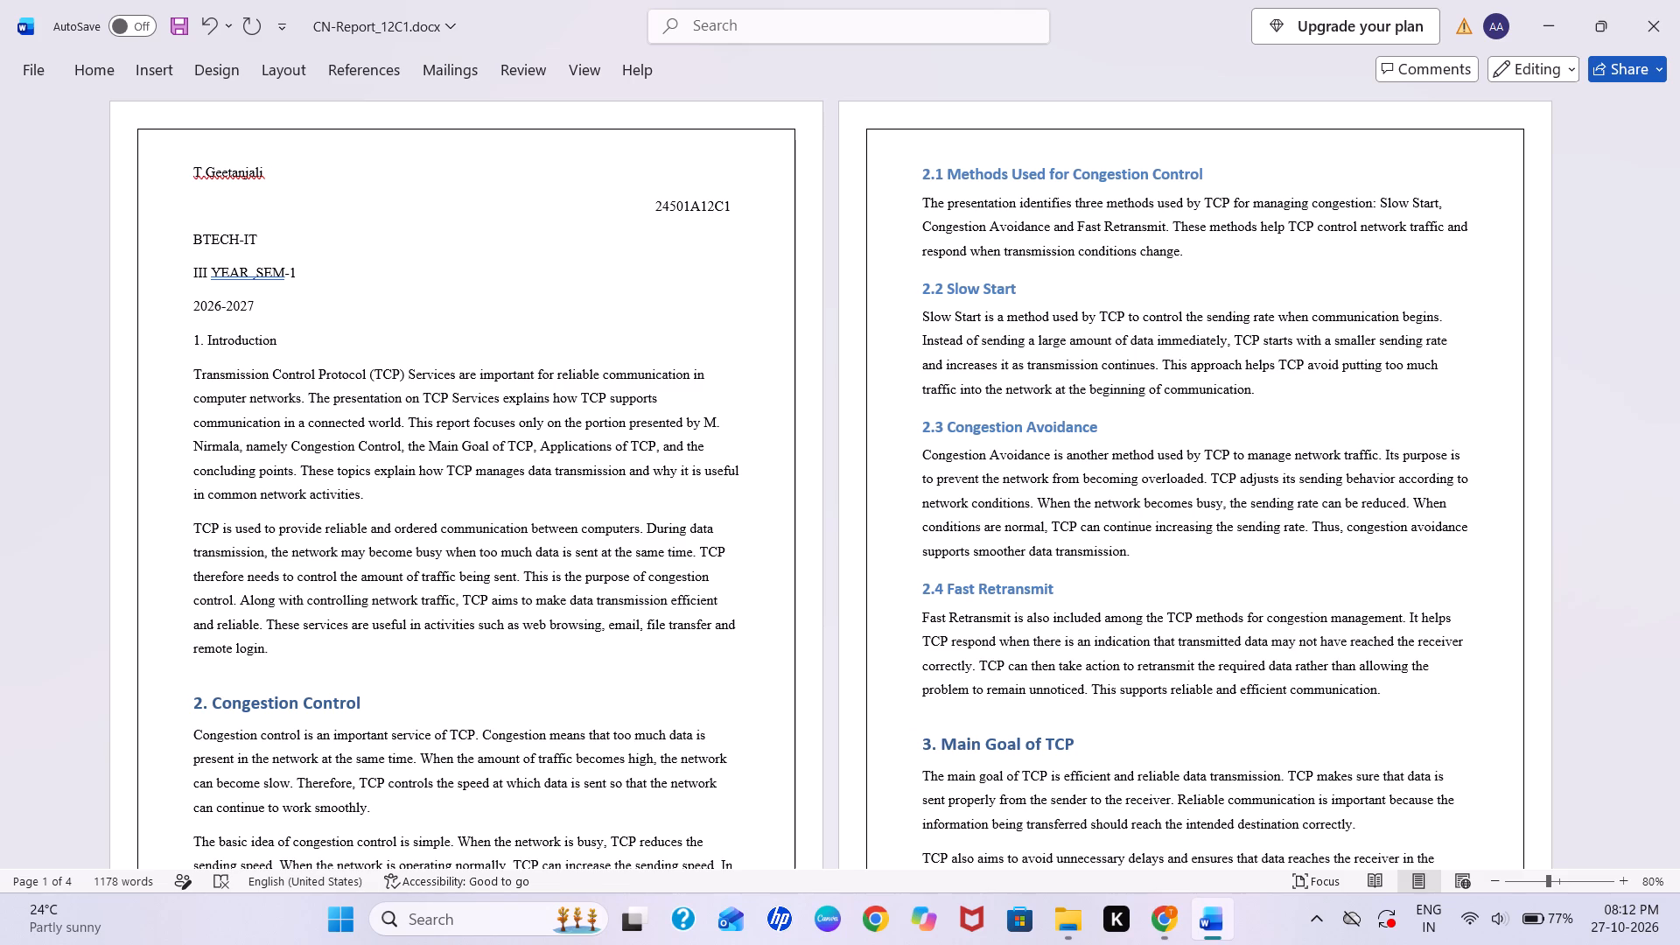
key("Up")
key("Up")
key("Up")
Shift the student's name across its line to the page's right margin with leading spaces, trimming the surplus spaces.
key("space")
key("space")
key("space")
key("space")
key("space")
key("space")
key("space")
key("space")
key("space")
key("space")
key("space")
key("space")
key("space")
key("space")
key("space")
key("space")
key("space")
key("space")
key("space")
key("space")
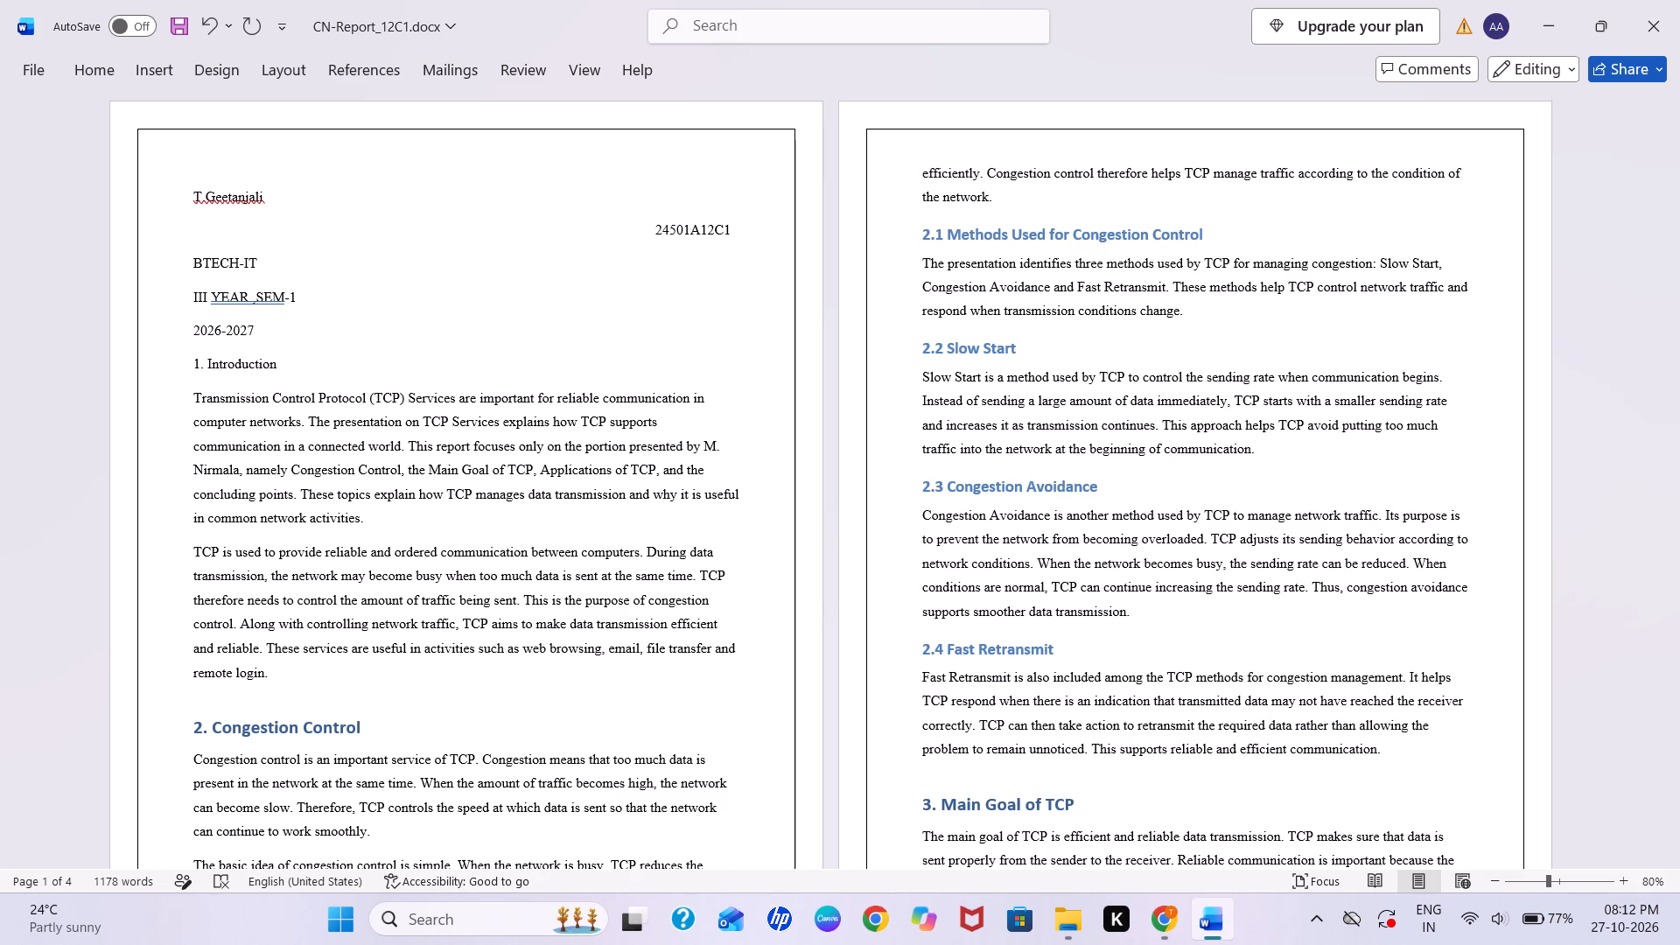
key("BackSpace")
key("BackSpace")
key("BackSpace")
key("BackSpace")
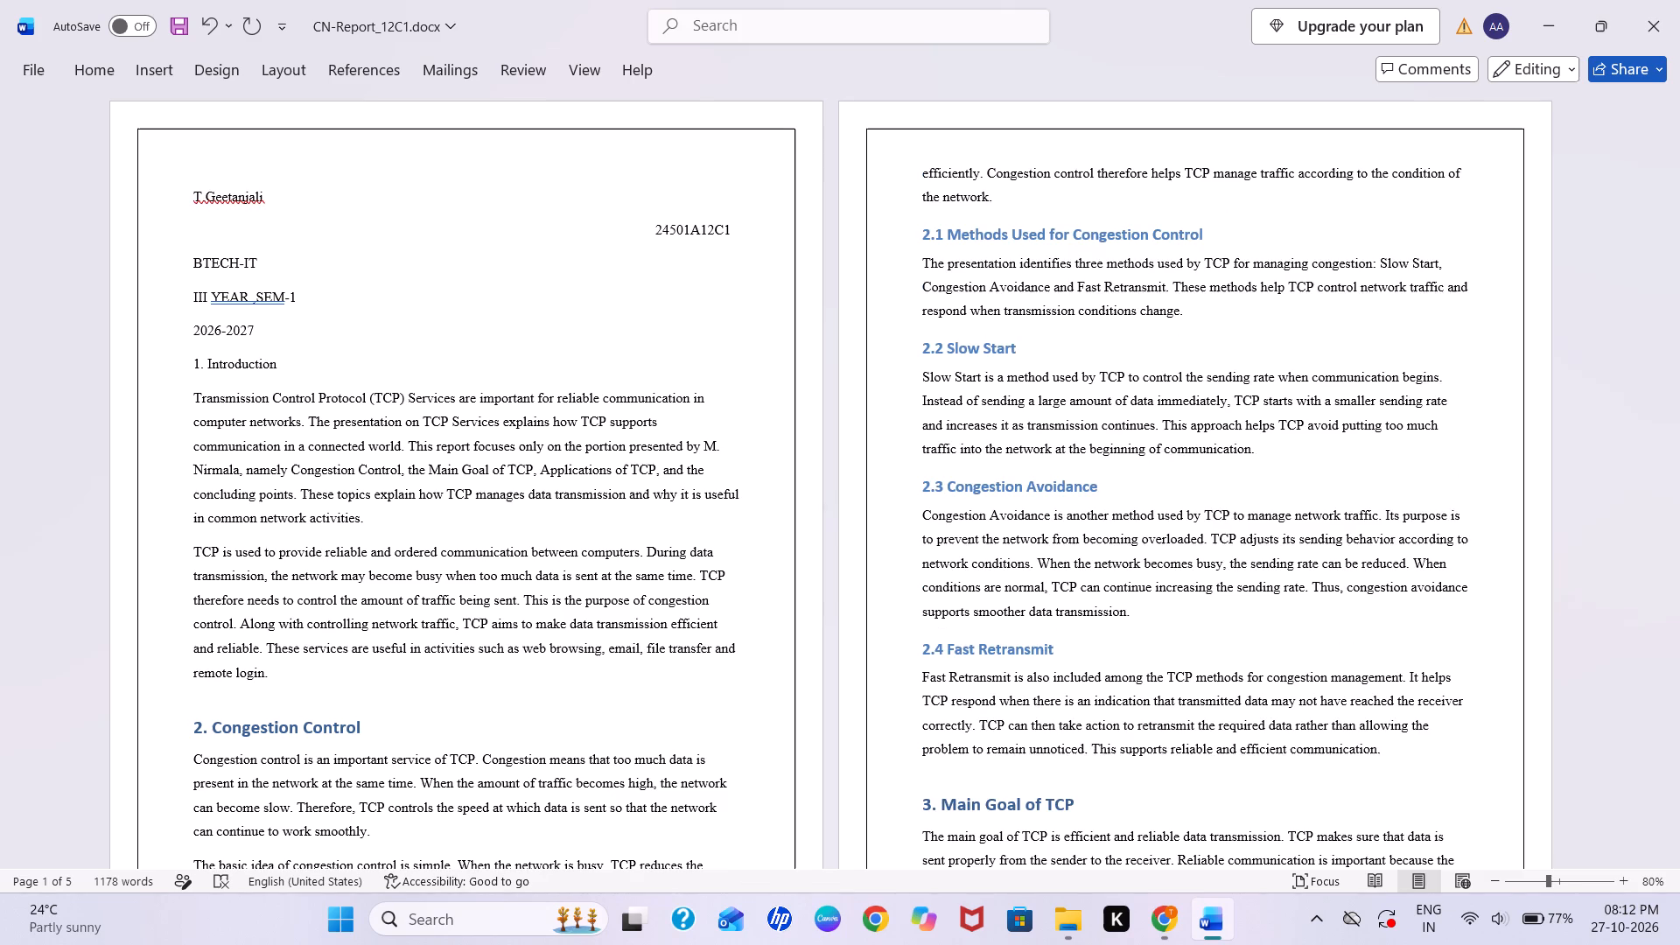
key("BackSpace")
key("BackSpace")
key("BackSpace")
key("BackSpace")
key("BackSpace")
key("BackSpace")
key("BackSpace")
key("BackSpace")
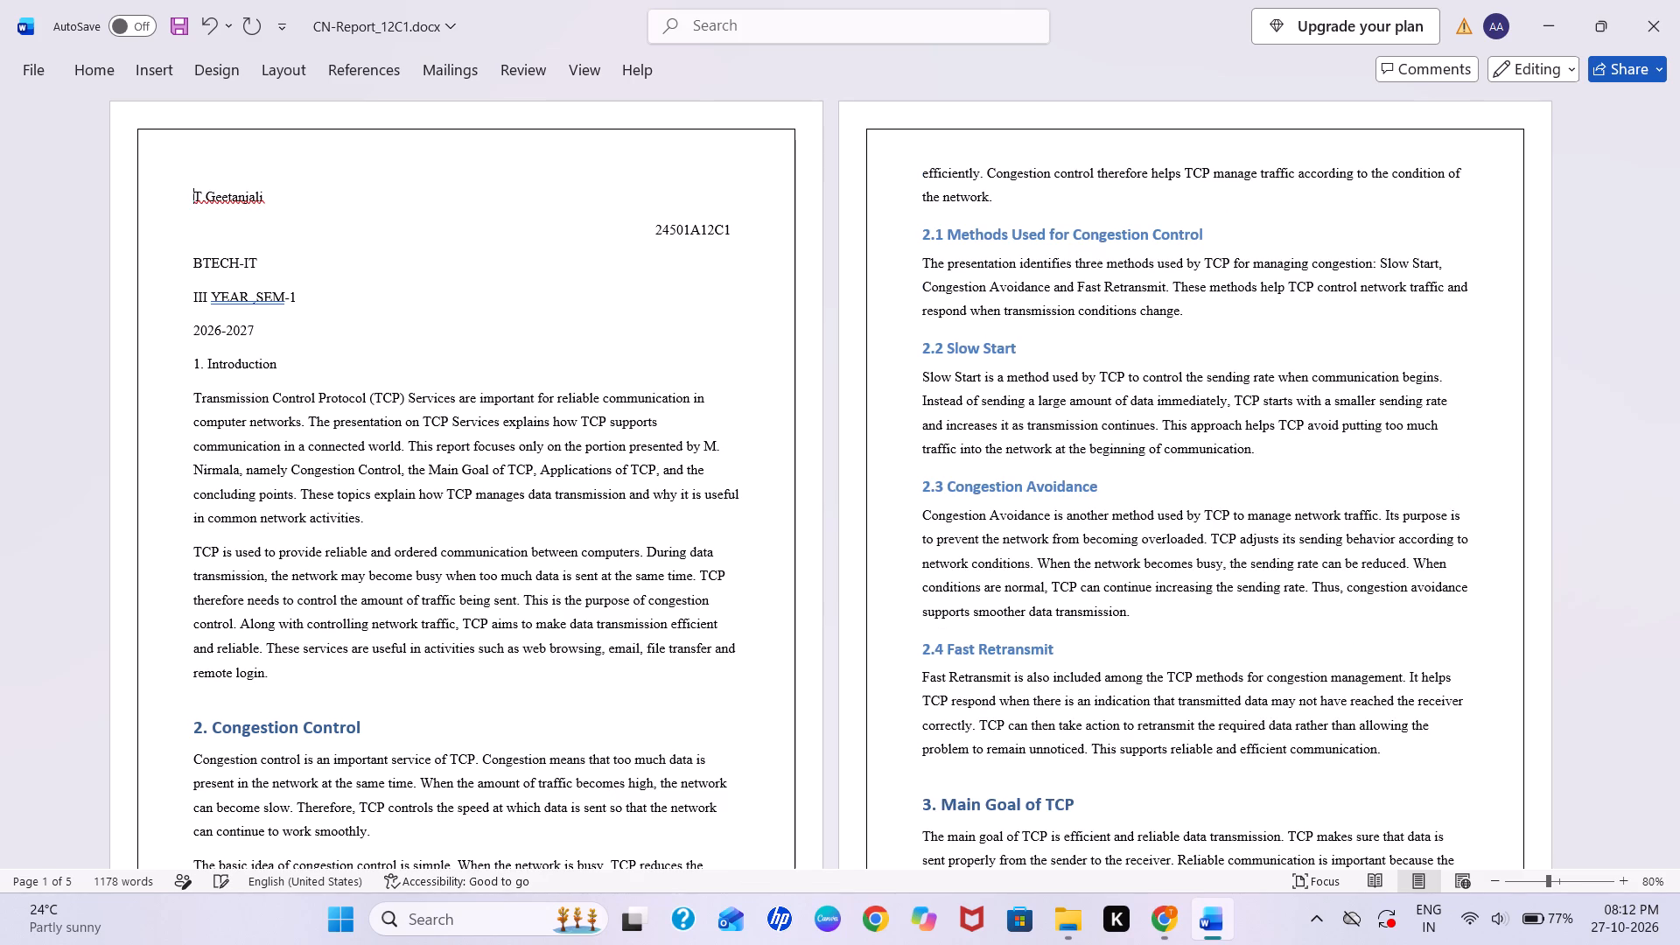
key("BackSpace")
key("BackSpace")
key("BackSpace")
key("BackSpace")
key("BackSpace")
key("BackSpace")
key("BackSpace")
key("Return")
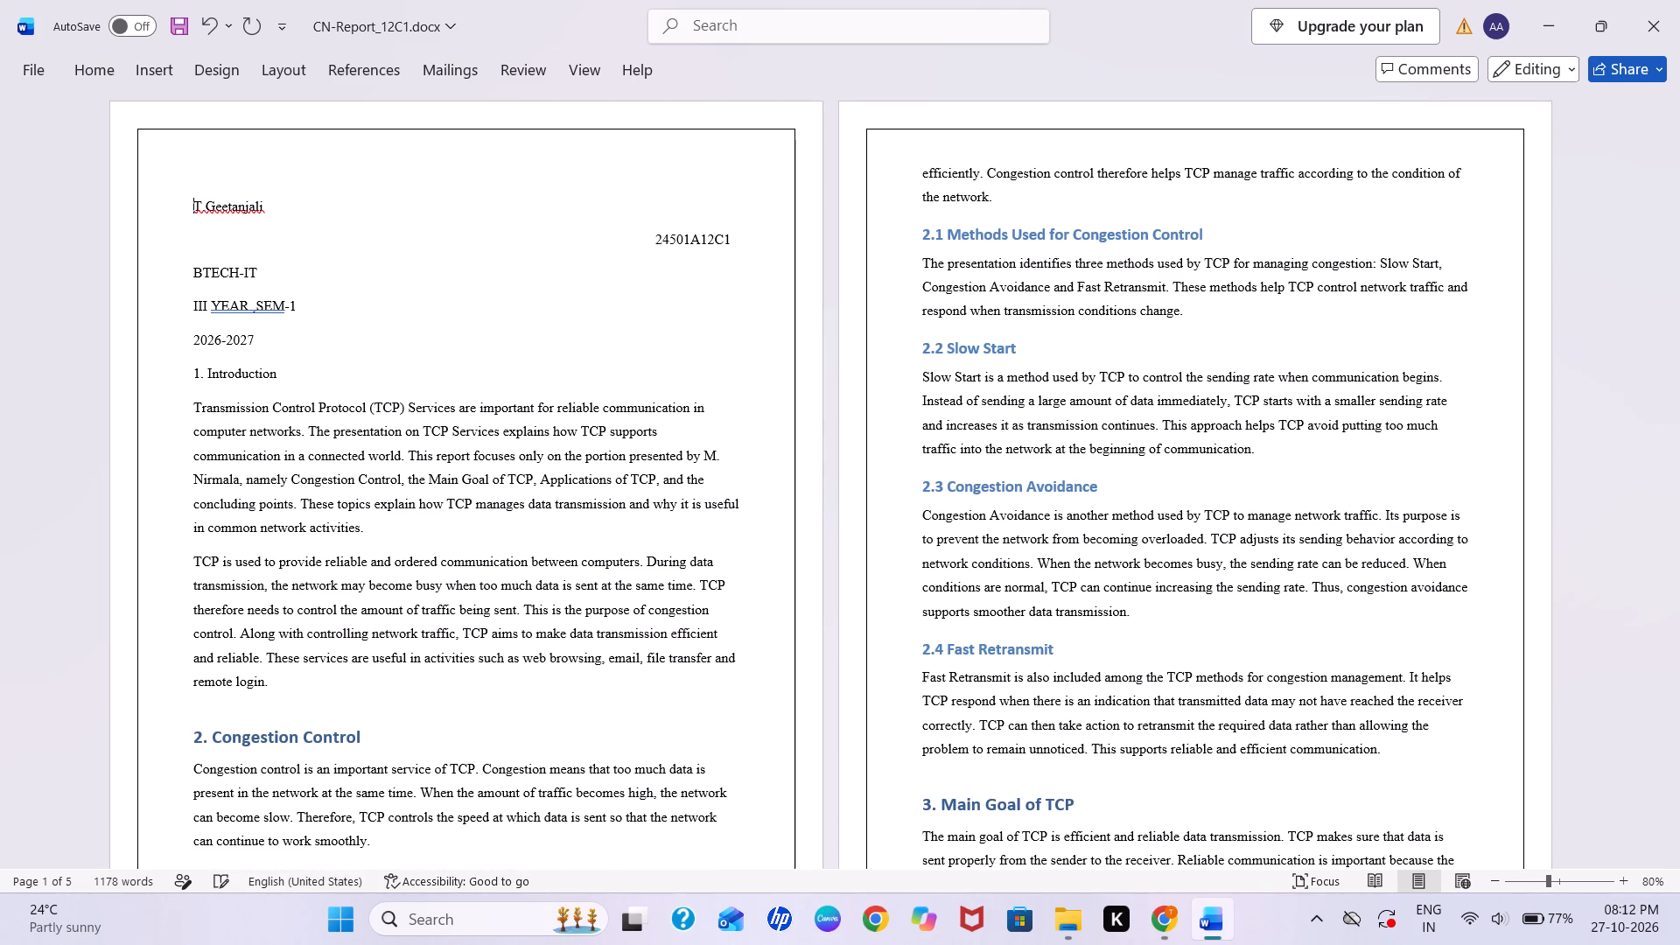
key("Return")
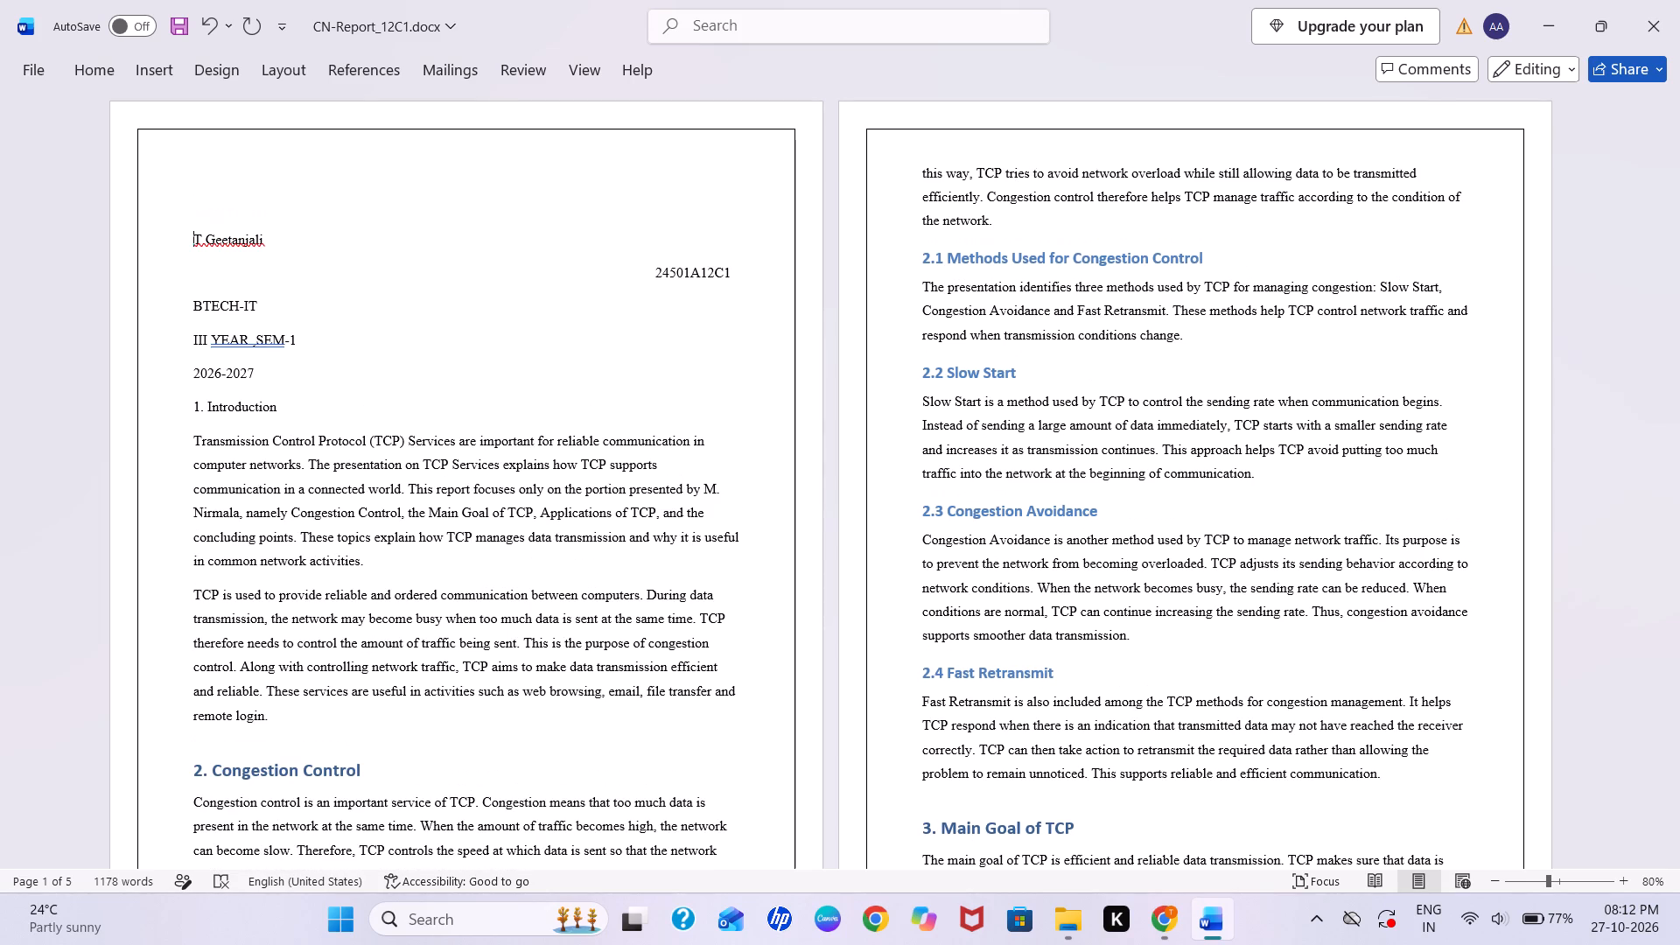
key("BackSpace")
key("BackSpace")
key("BackSpace")
key("BackSpace")
key("BackSpace")
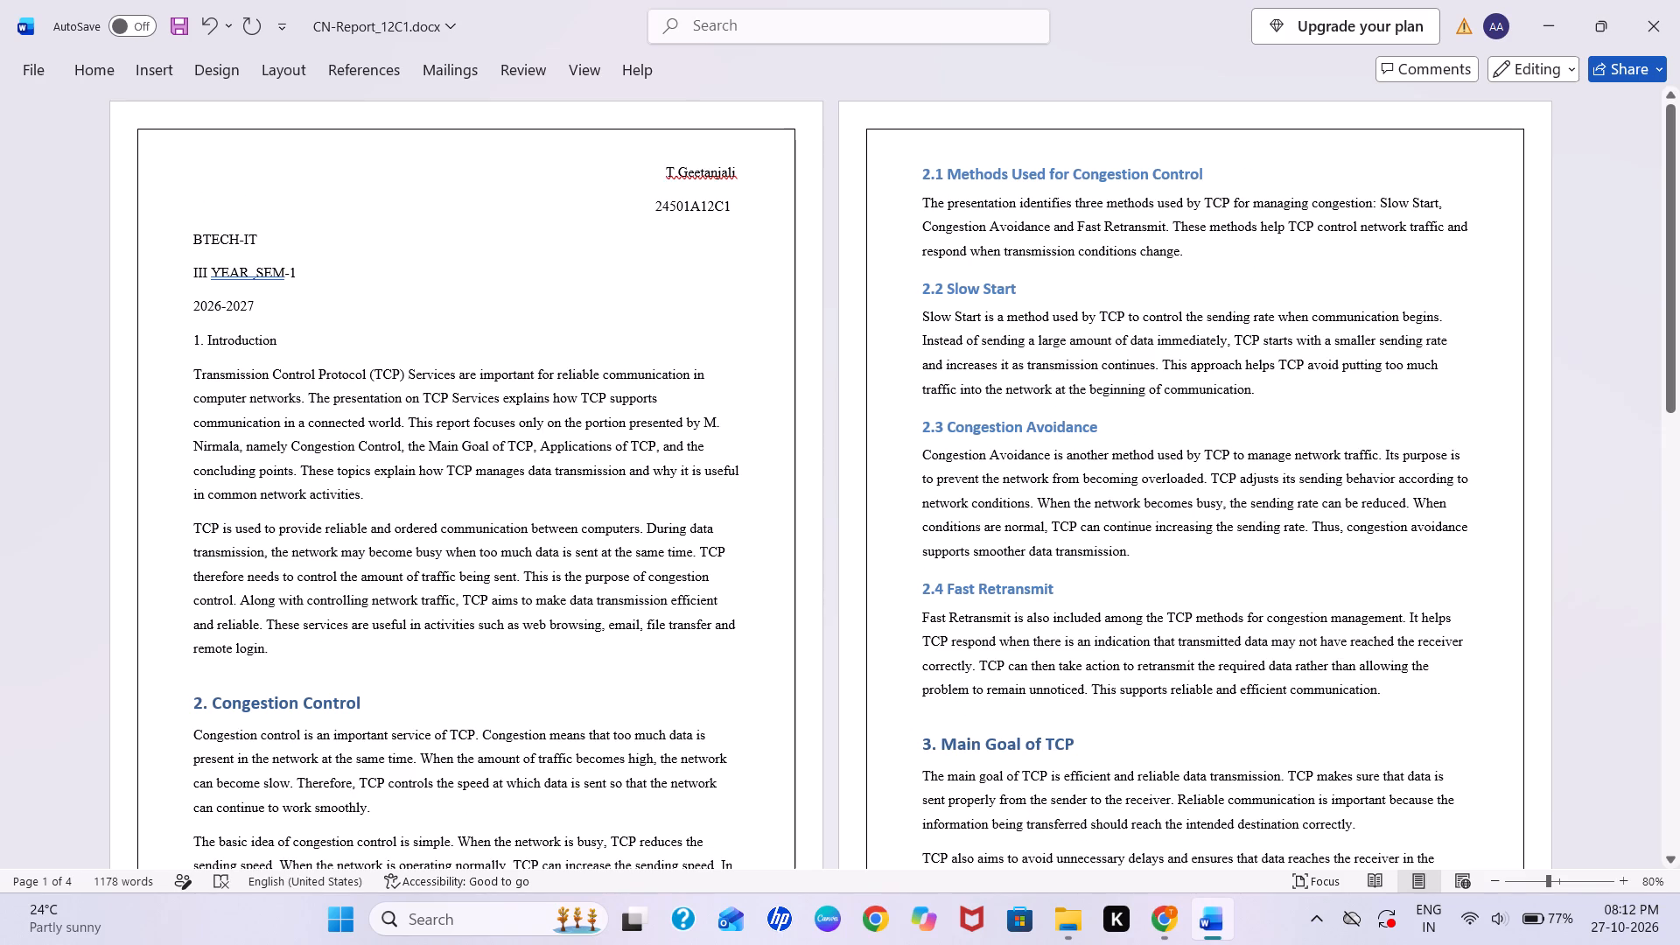
Add three more leading spaces before the roll number to move it further toward the page's right margin.
left_click(651, 205)
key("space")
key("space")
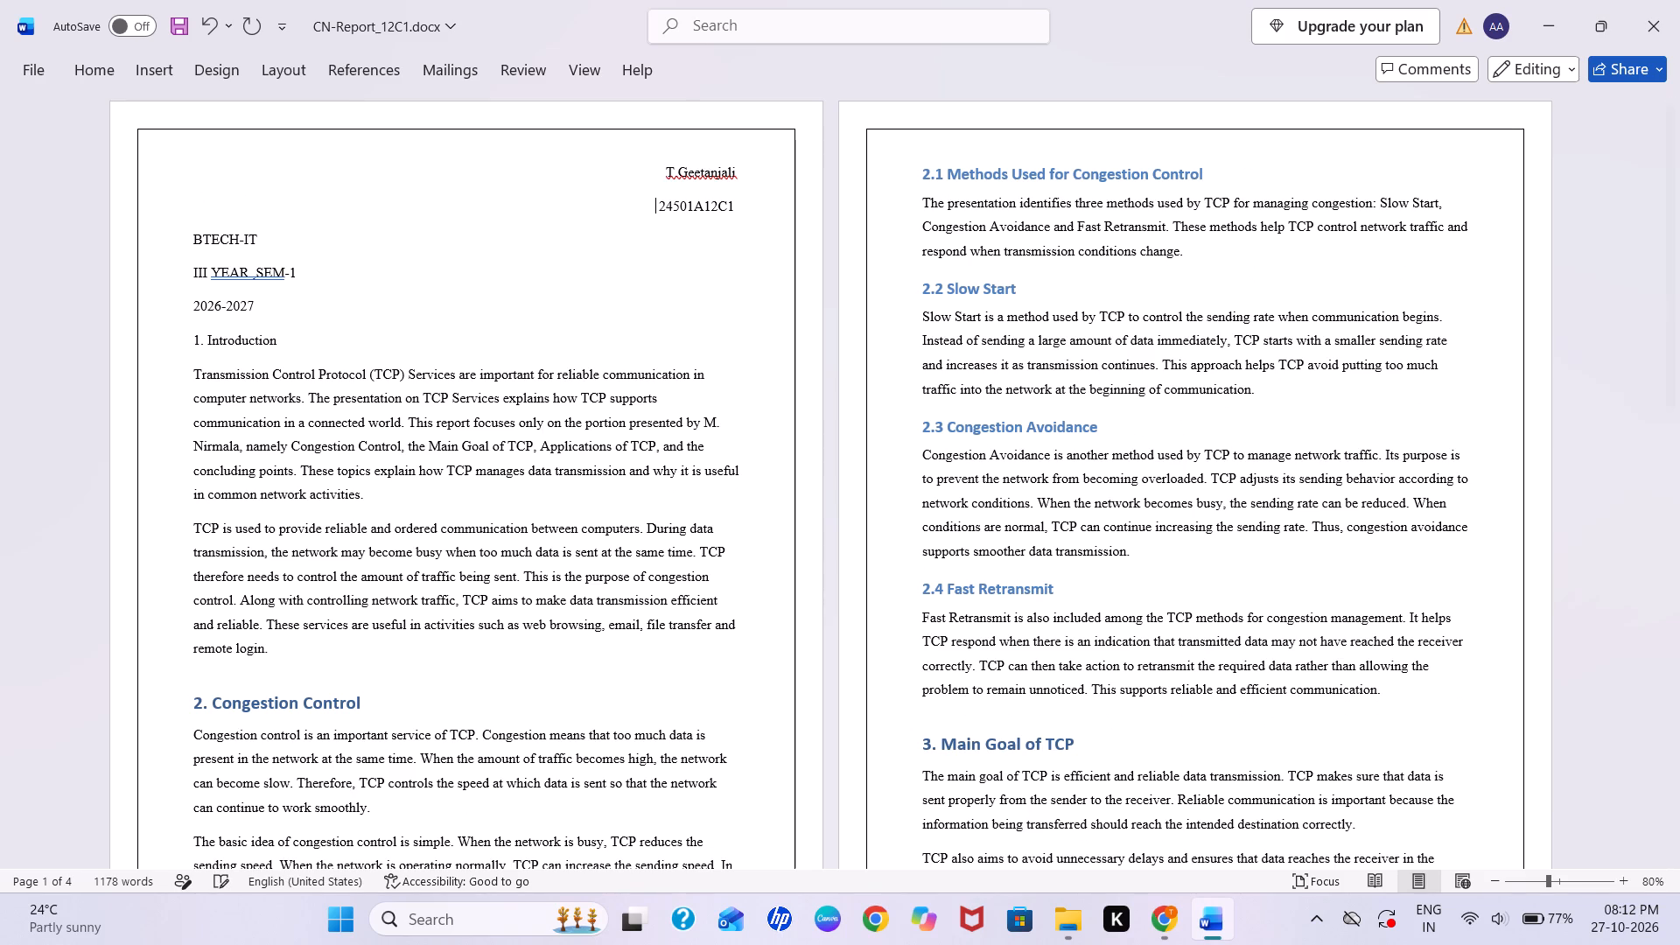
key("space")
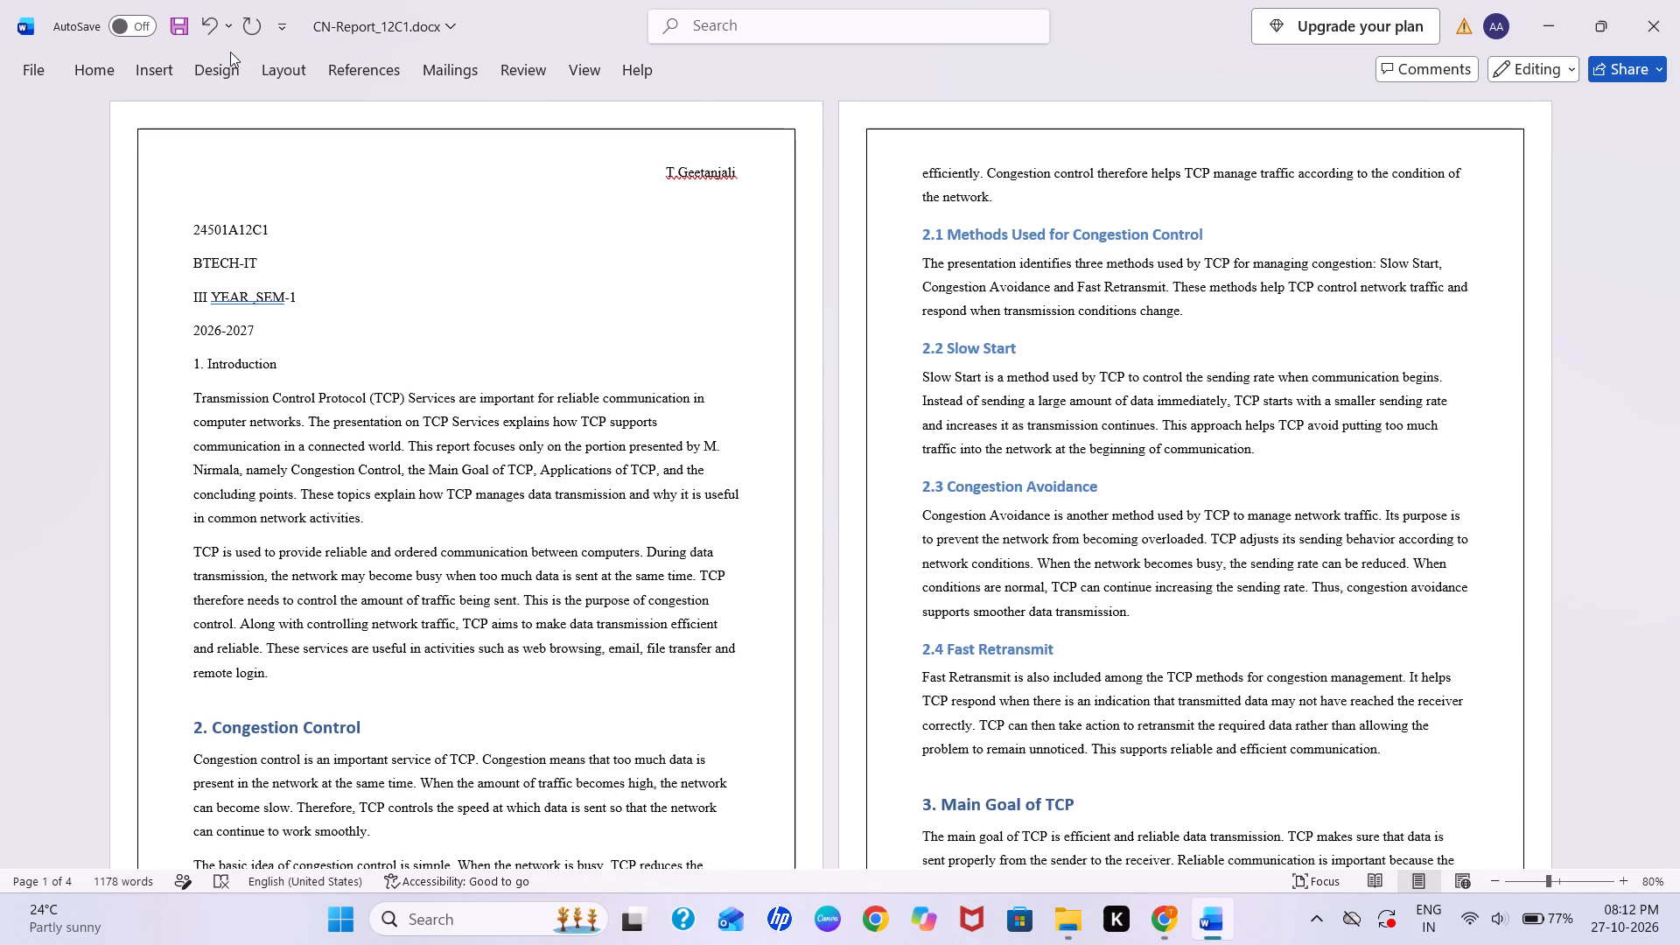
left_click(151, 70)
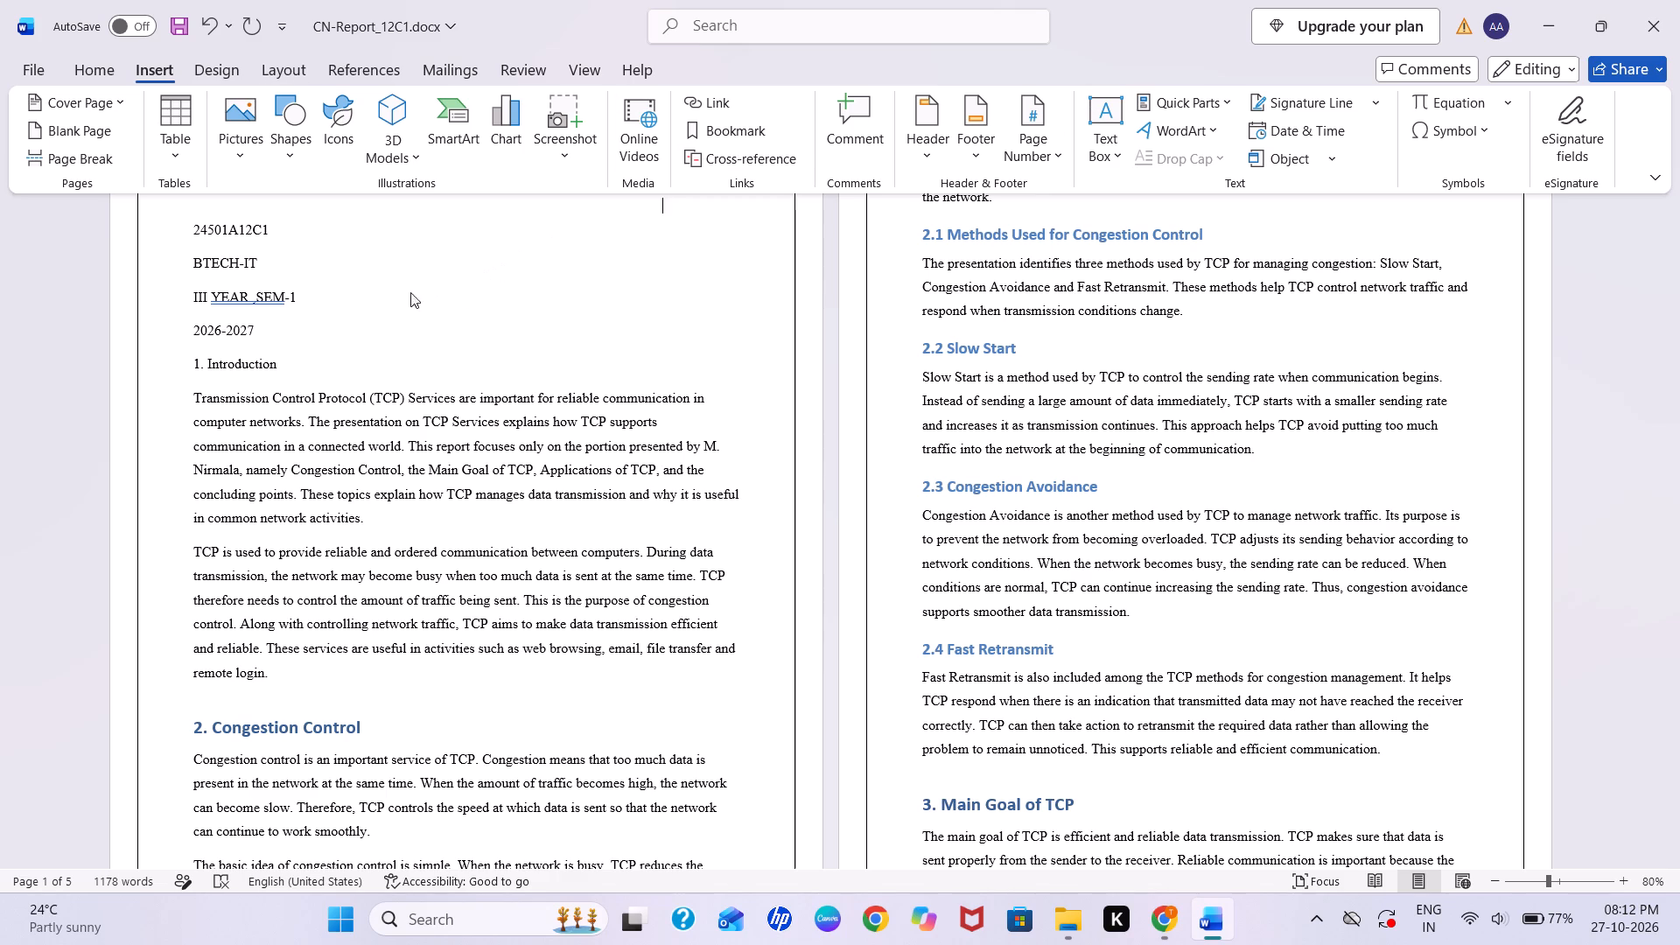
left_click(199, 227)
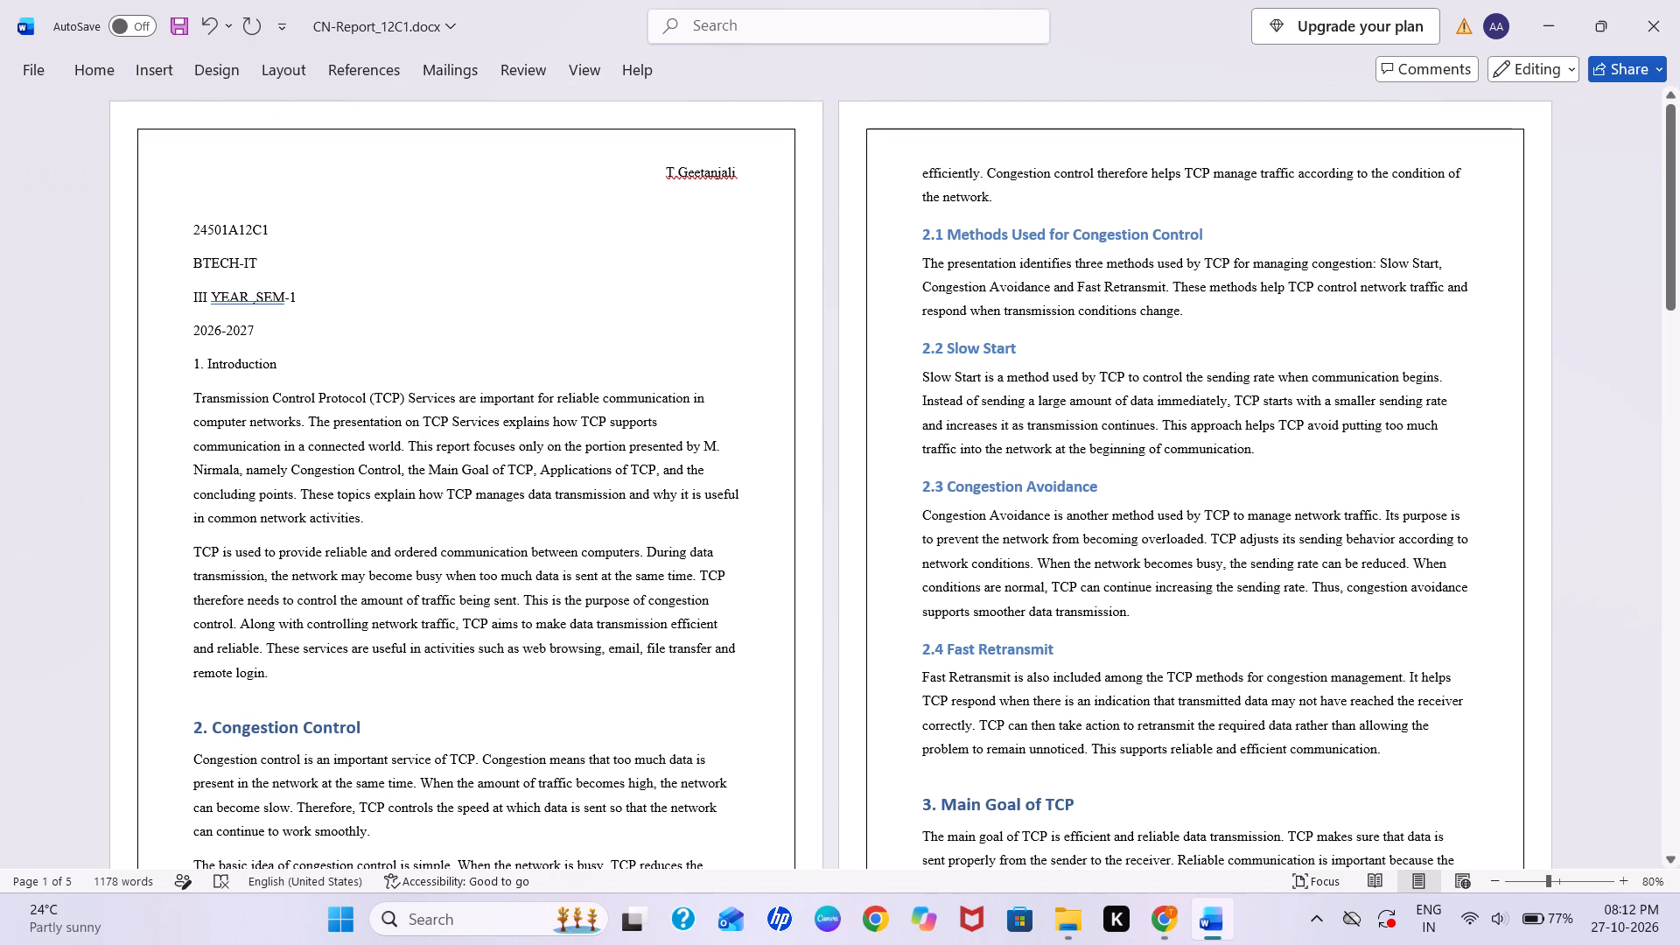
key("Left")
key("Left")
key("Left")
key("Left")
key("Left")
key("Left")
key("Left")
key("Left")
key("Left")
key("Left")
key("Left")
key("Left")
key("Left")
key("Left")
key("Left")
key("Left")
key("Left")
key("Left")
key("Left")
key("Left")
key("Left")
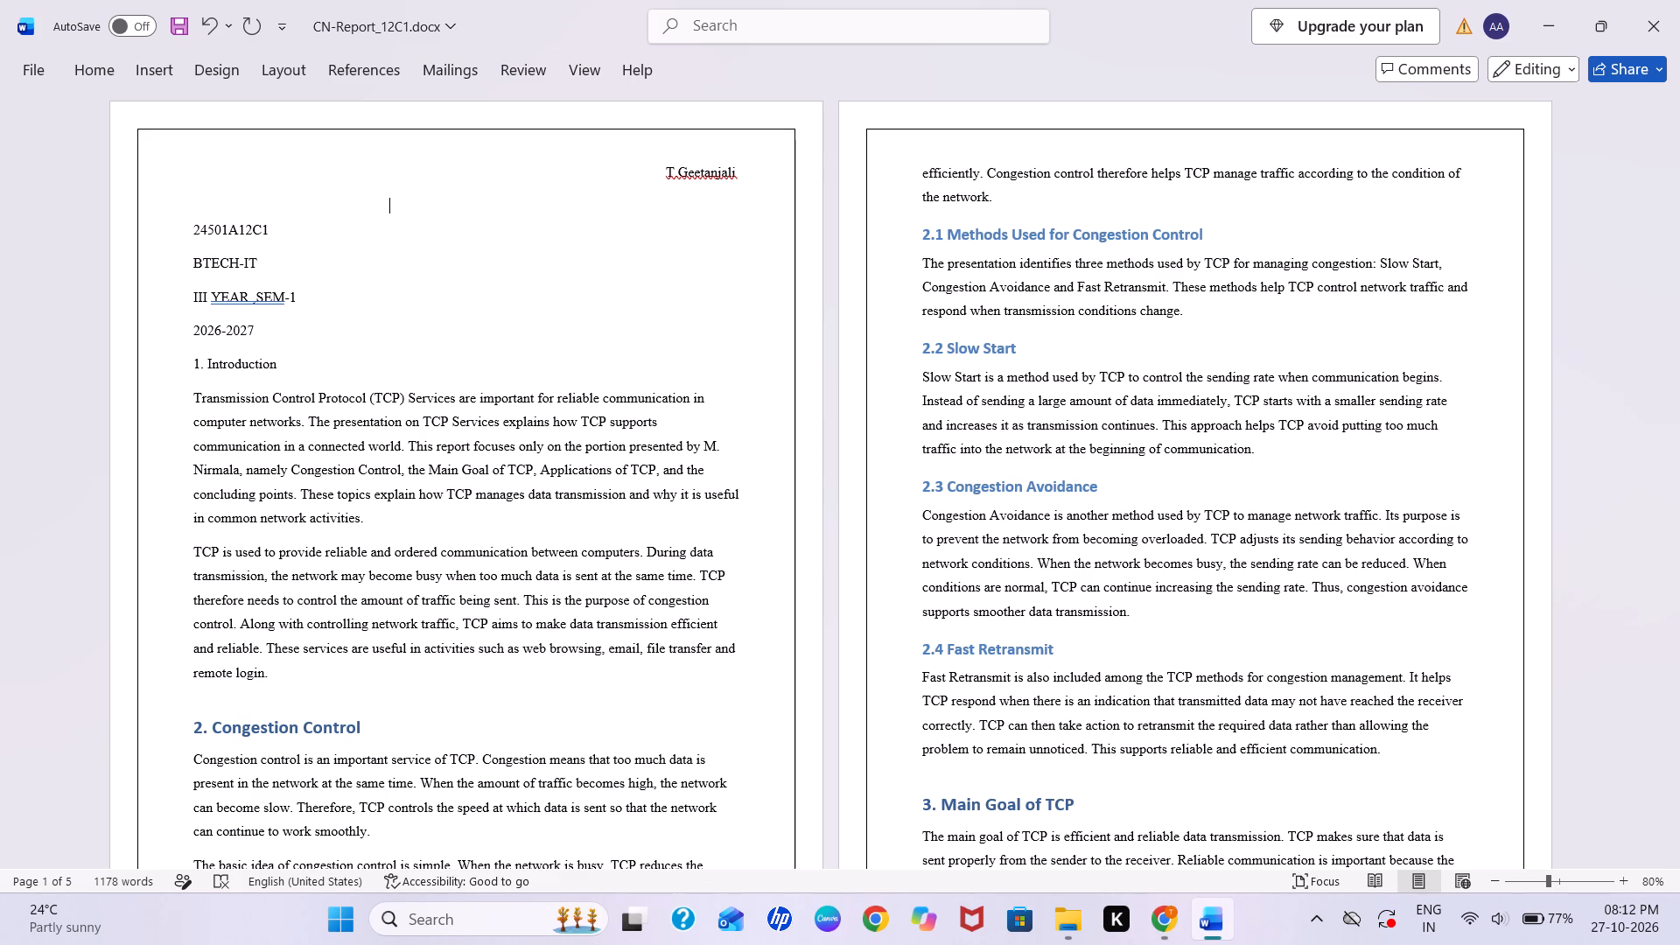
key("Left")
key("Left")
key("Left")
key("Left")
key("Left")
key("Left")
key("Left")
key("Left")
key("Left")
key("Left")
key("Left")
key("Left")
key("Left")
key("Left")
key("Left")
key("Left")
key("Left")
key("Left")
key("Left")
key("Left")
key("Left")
Remove one leading space before the roll number so it sits at the page's right margin beneath the student's name.
key("Down")
key("Down")
key("Left")
key("Left")
key("Left")
key("Left")
key("Left")
key("Left")
key("Left")
key("Left")
key("Left")
key("Left")
key("Left")
key("Left")
key("Left")
key("Down")
key("Left")
key("Left")
key("Left")
key("Left")
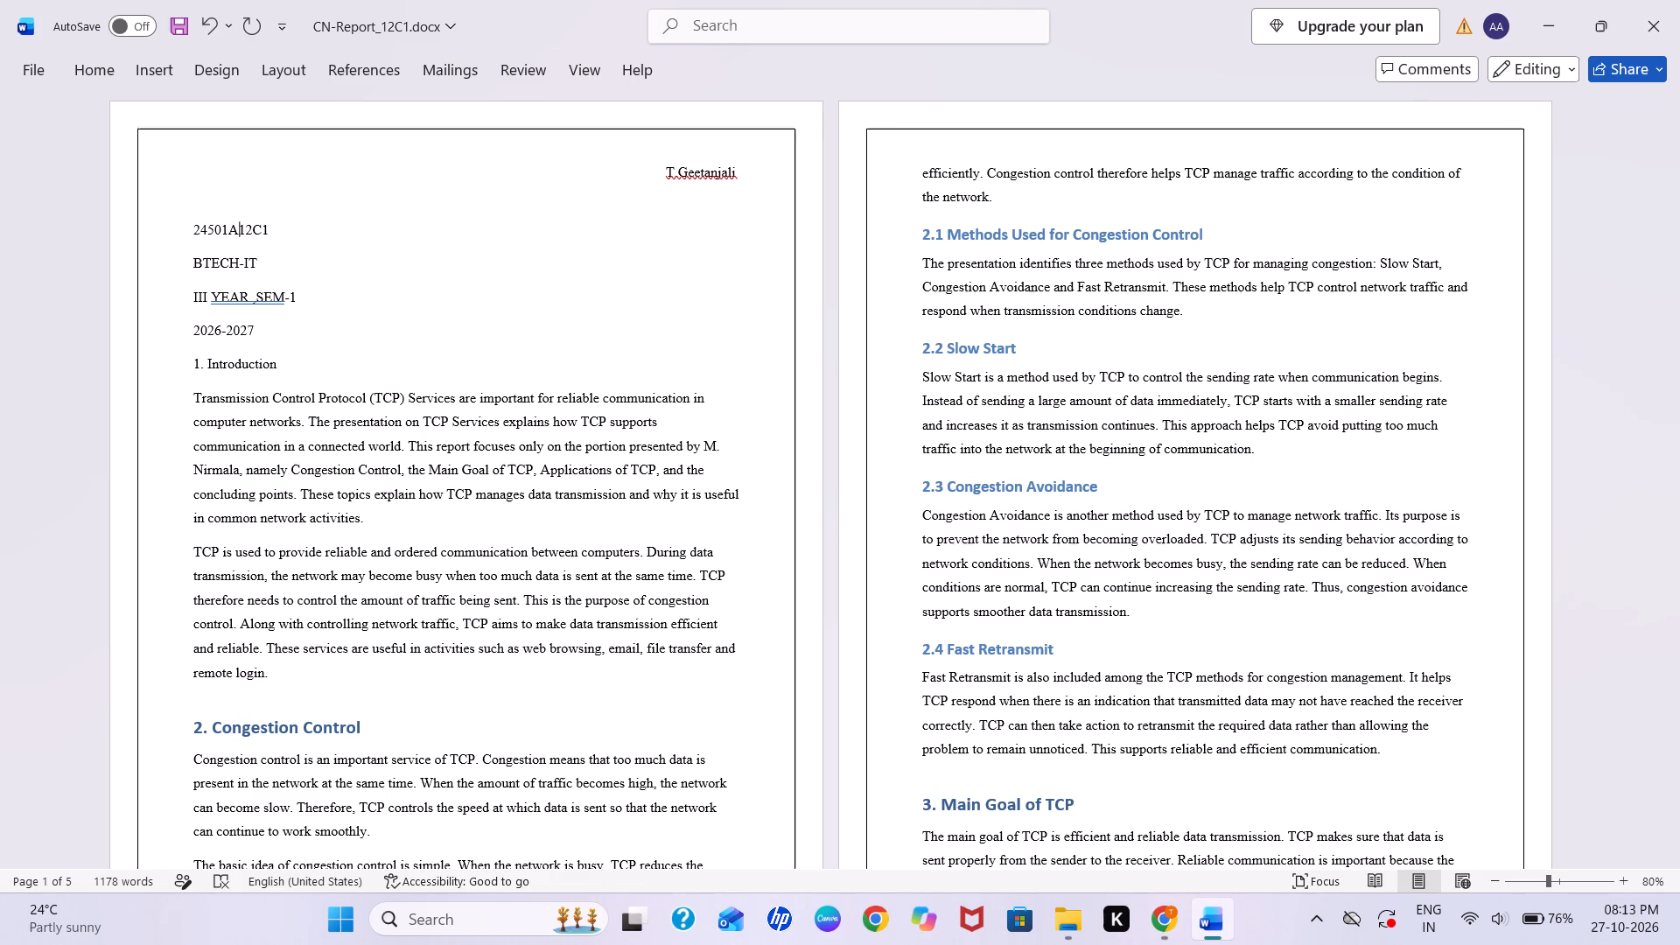
key("Left")
key("Left")
key("Left")
key("Left")
key("Left")
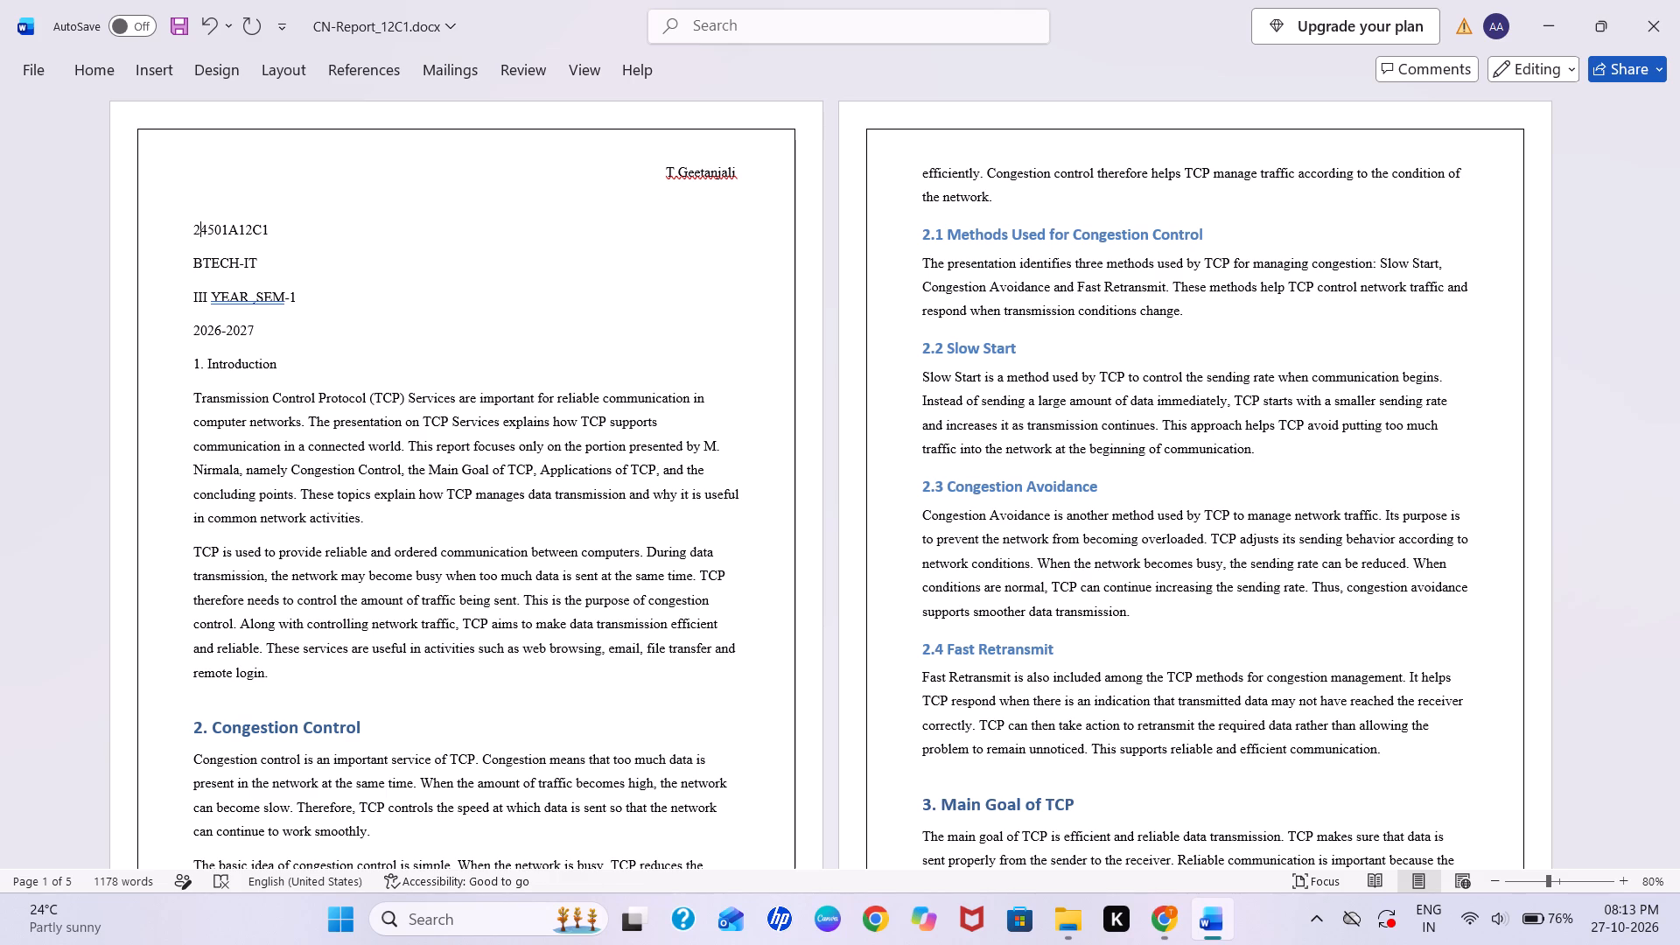
key("Left")
key("BackSpace")
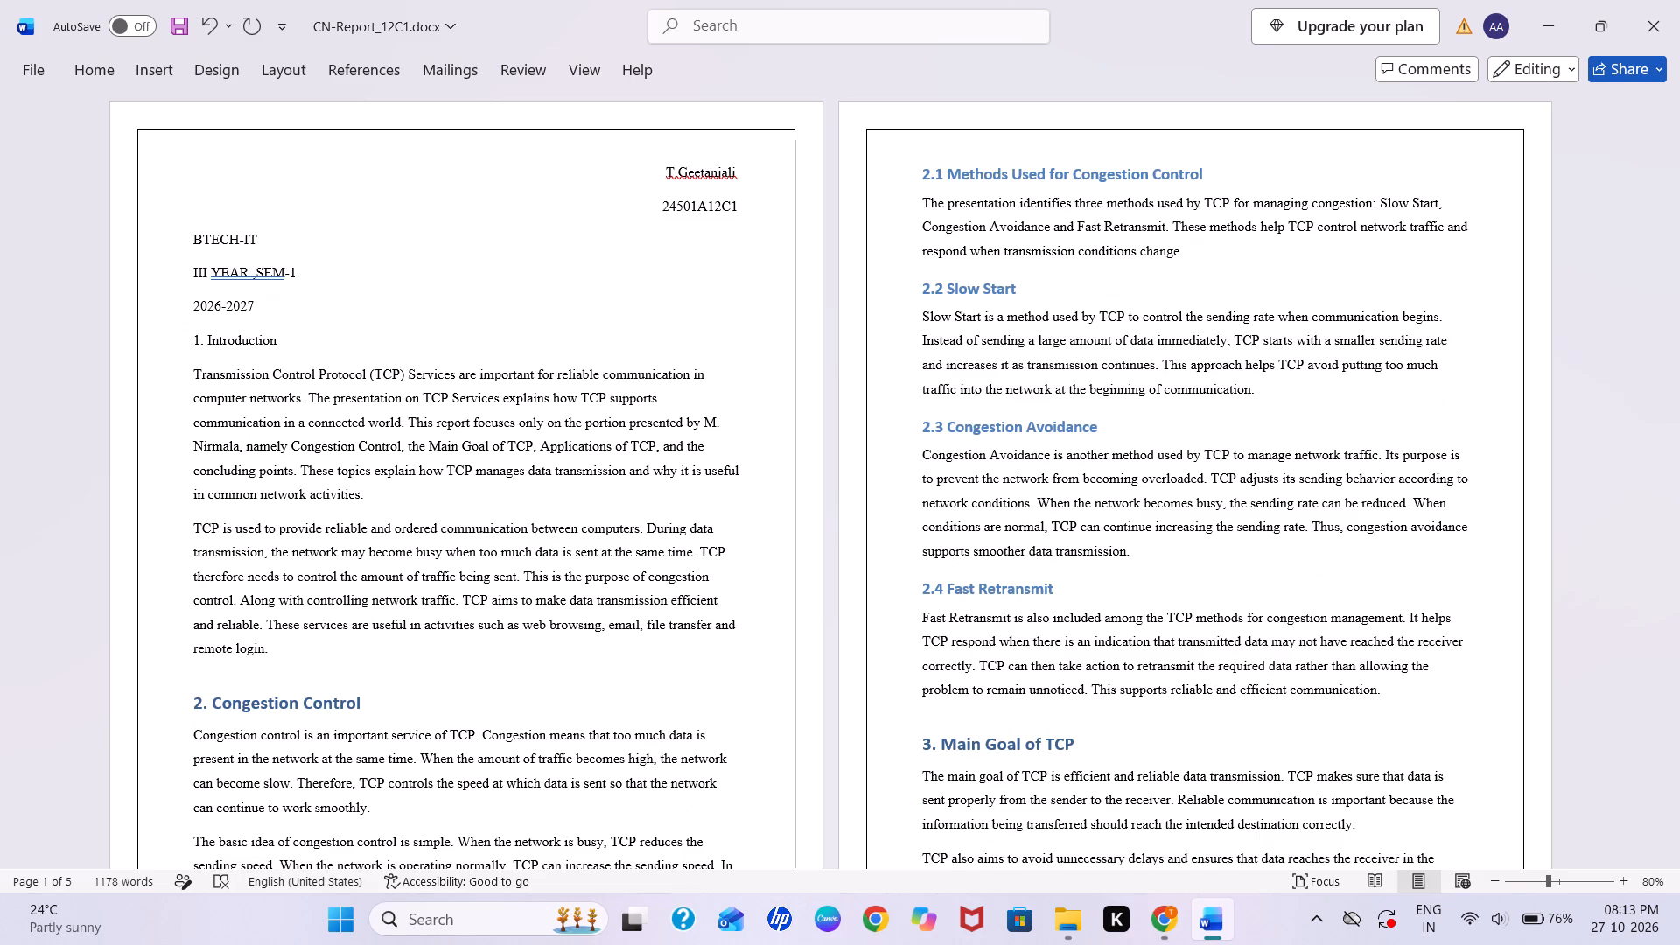
Place the text cursor at the start of the BTECH-IT line.
key("Down")
key("Left")
key("Left")
key("Left")
key("Left")
key("Left")
key("Left")
key("Left")
key("Left")
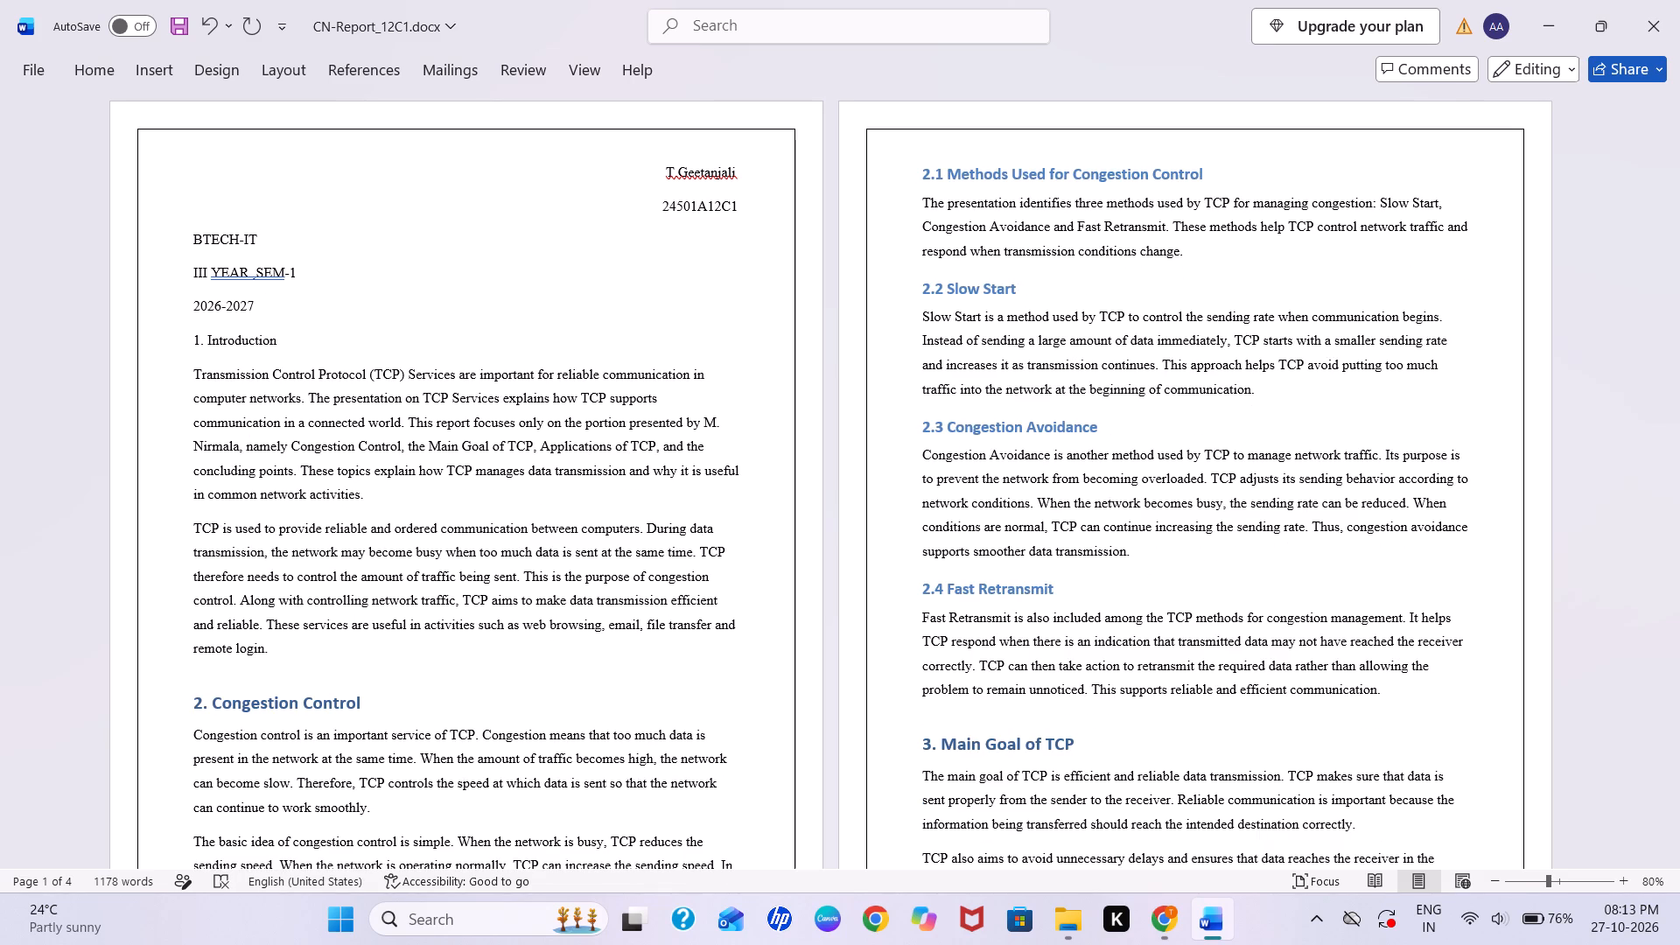
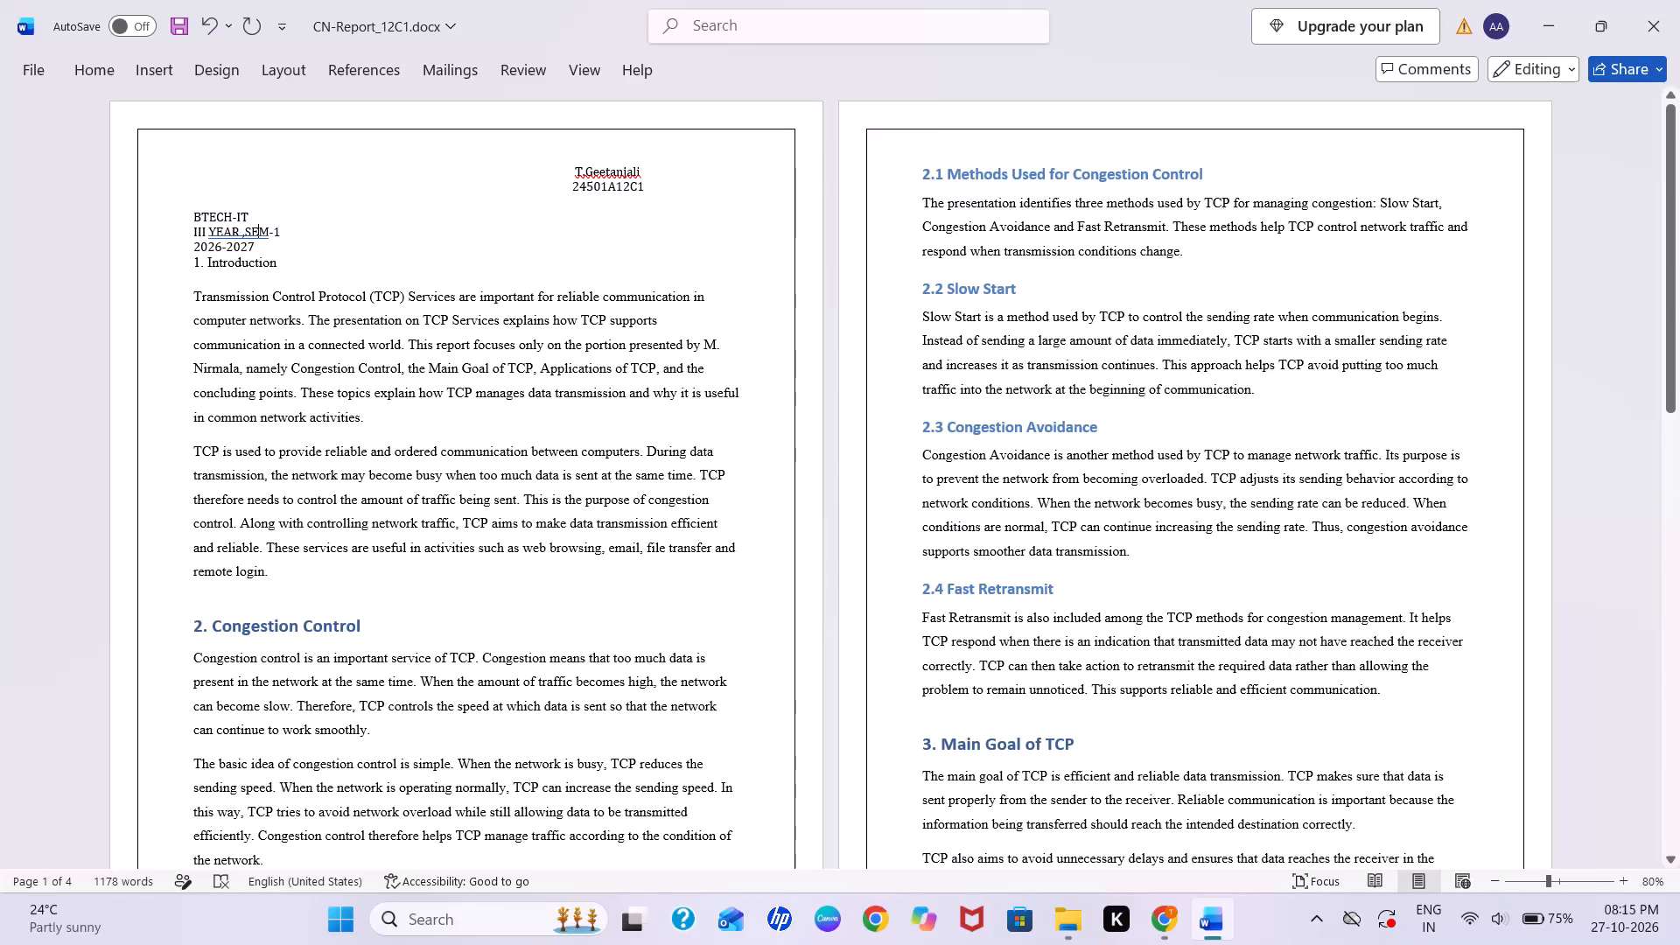
Push the student's name across its line toward the page's right margin by adding 28 leading spaces.
left_click(573, 170)
key("space")
key("space")
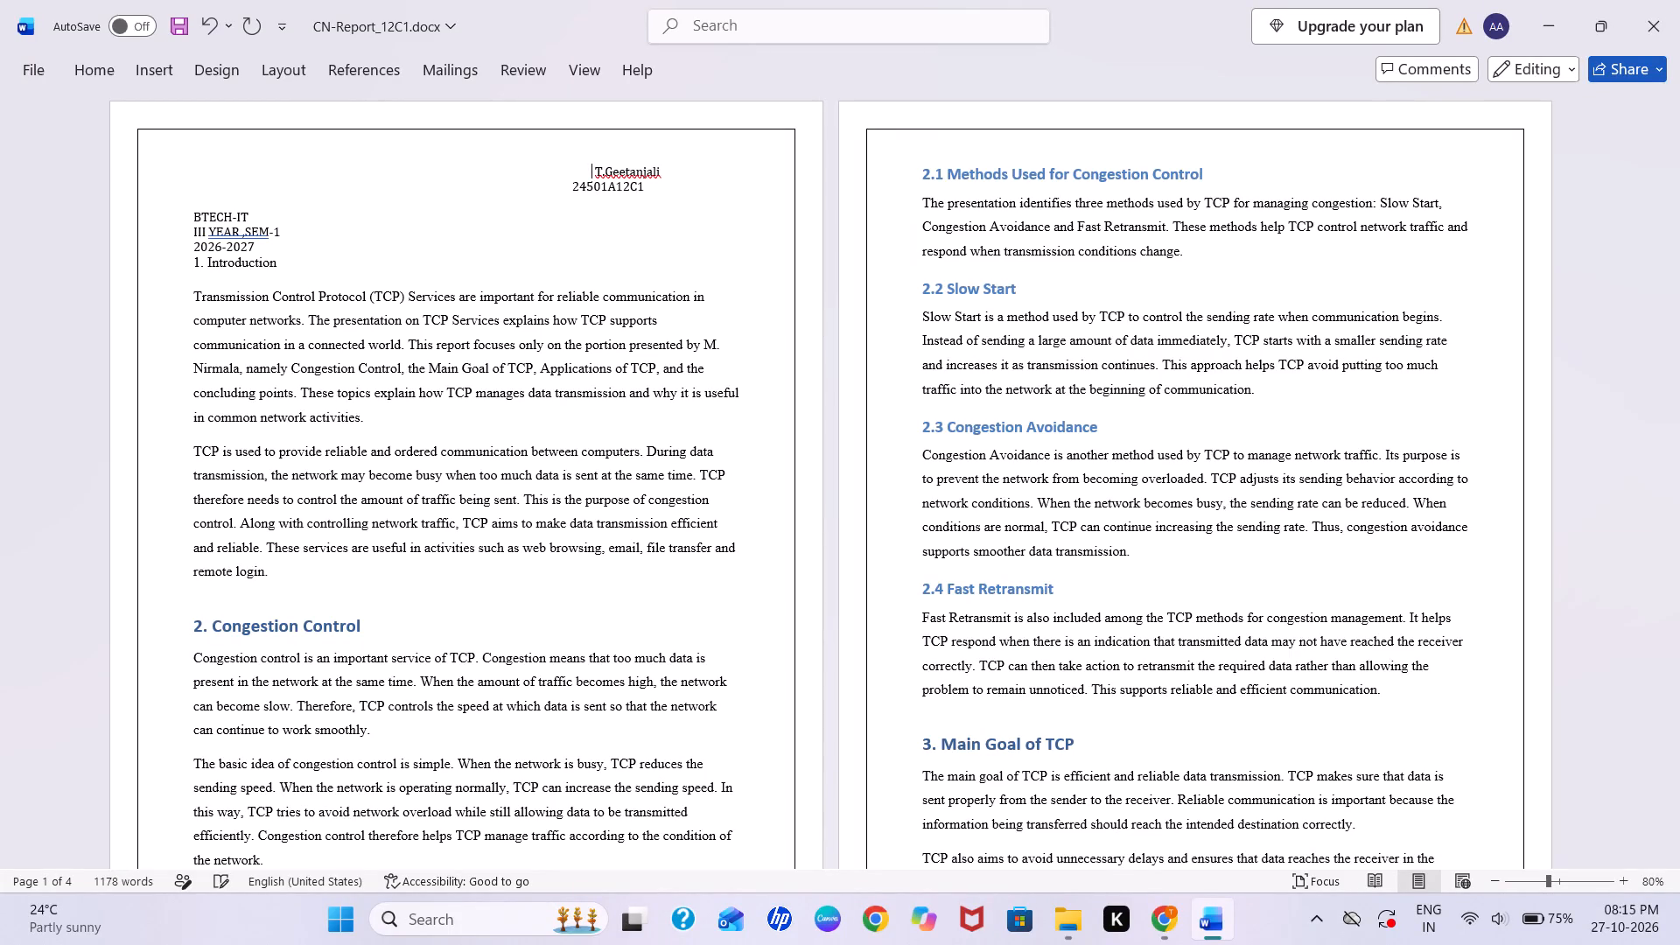
key("space")
key("space")
key("space")
key("space")
key("space")
key("space")
key("space")
key("space")
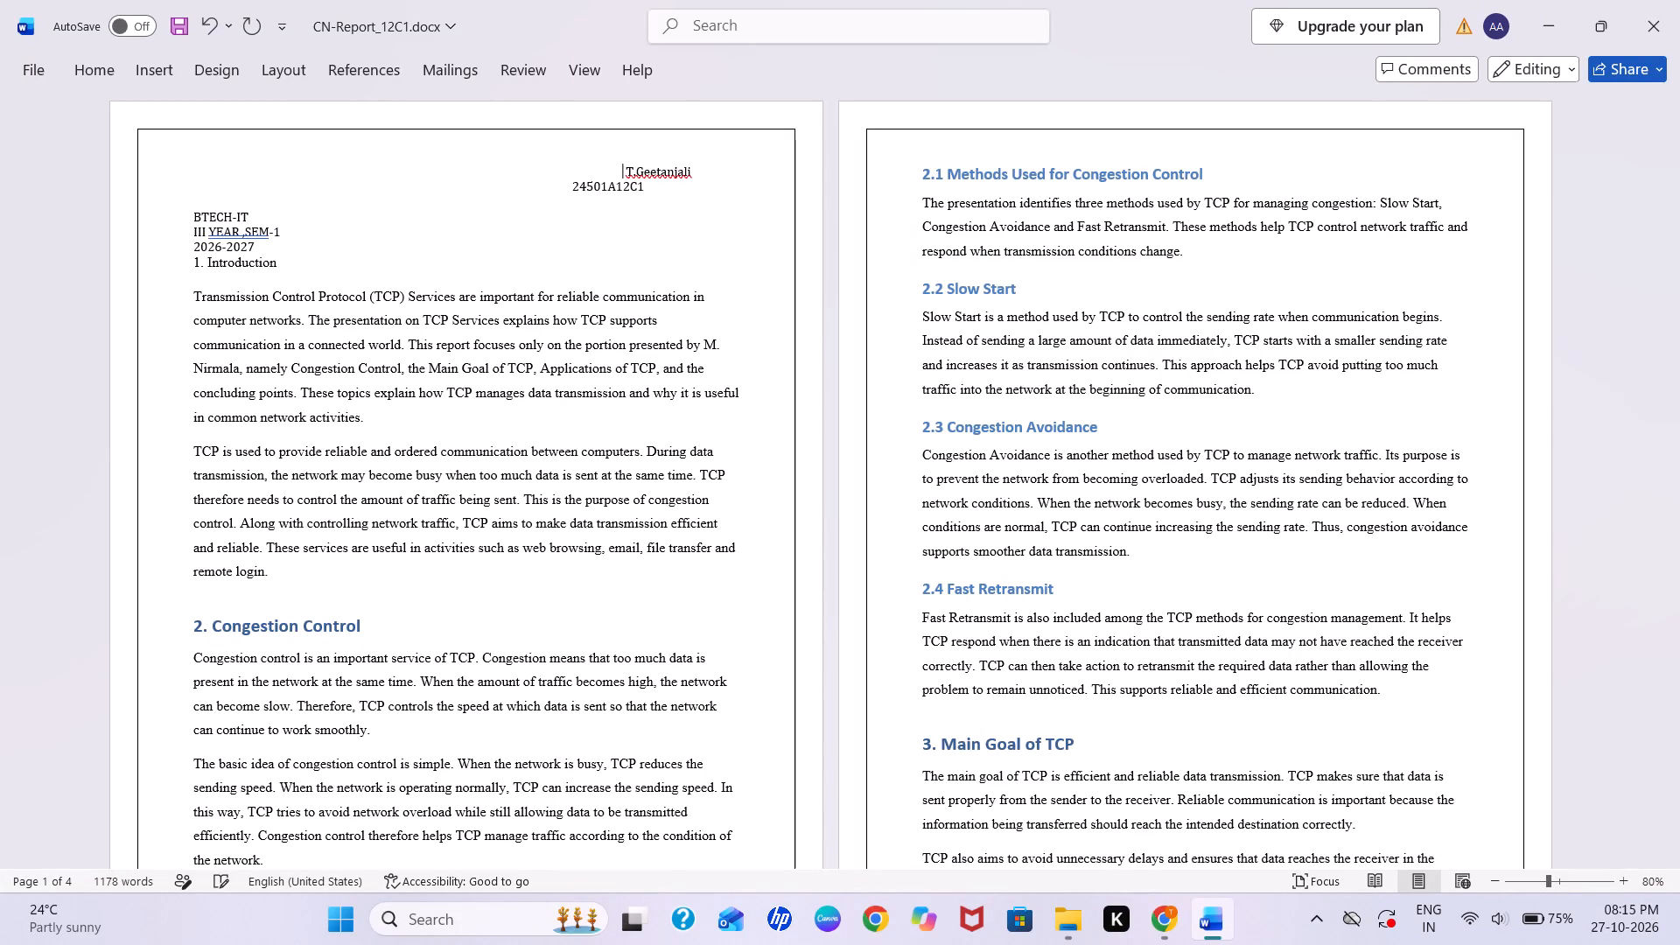
key("space")
key("space")
key("space")
key("space")
key("space")
key("space")
key("space")
key("space")
key("space")
key("space")
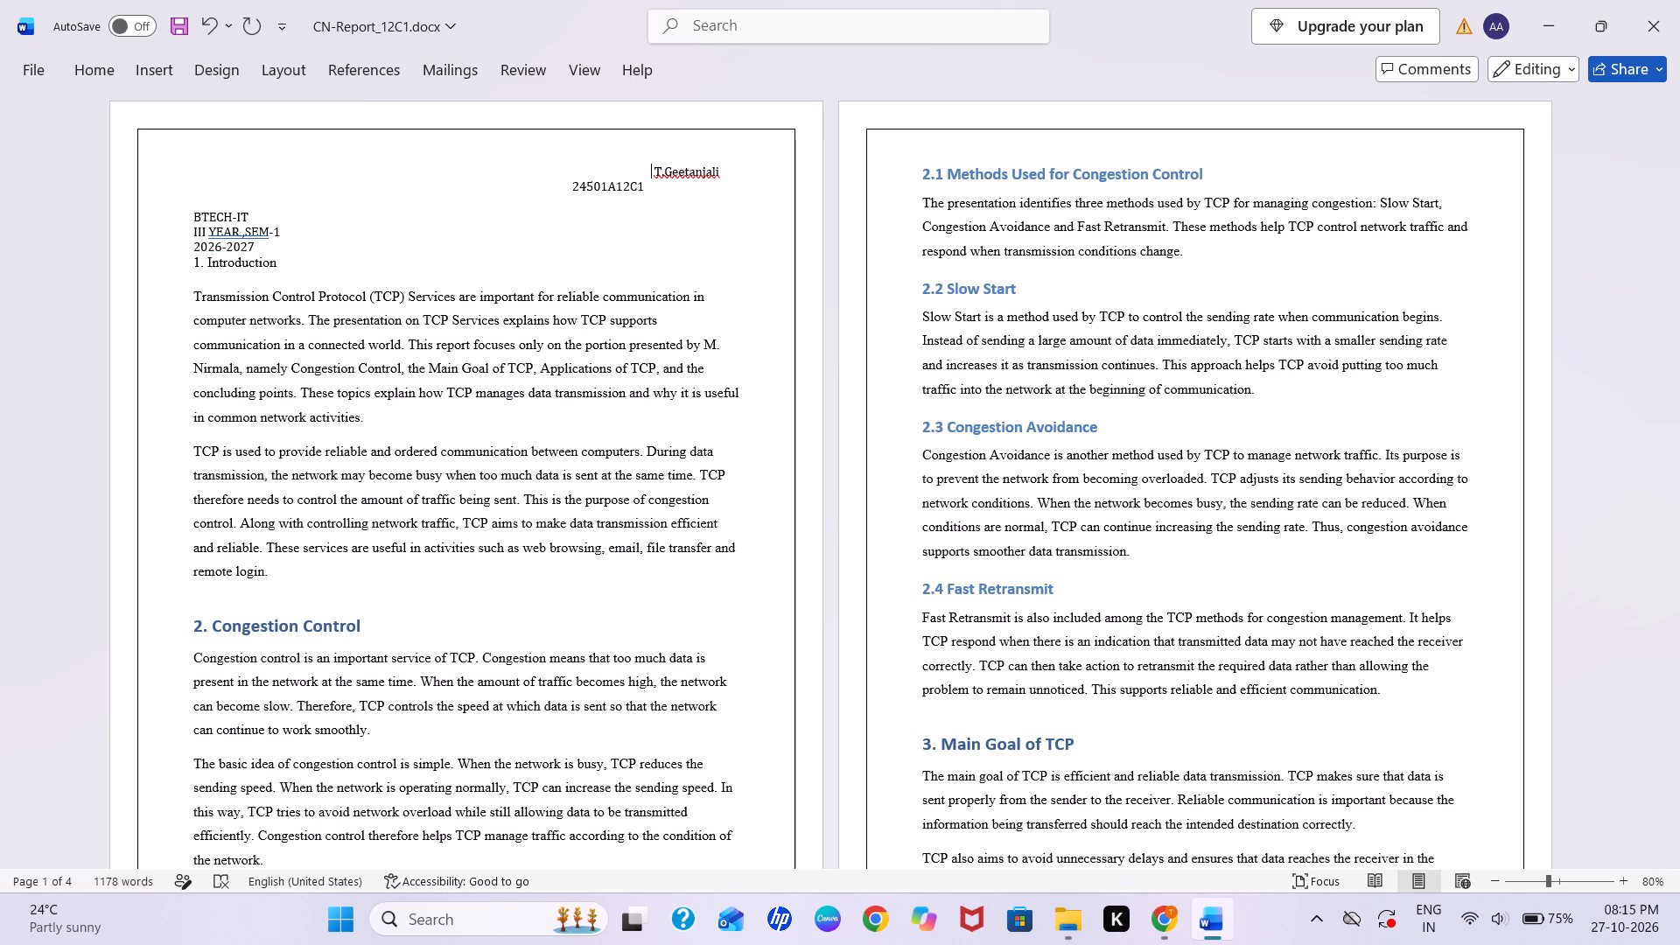
key("space")
key("space")
key("space")
key("space")
key("space")
key("space")
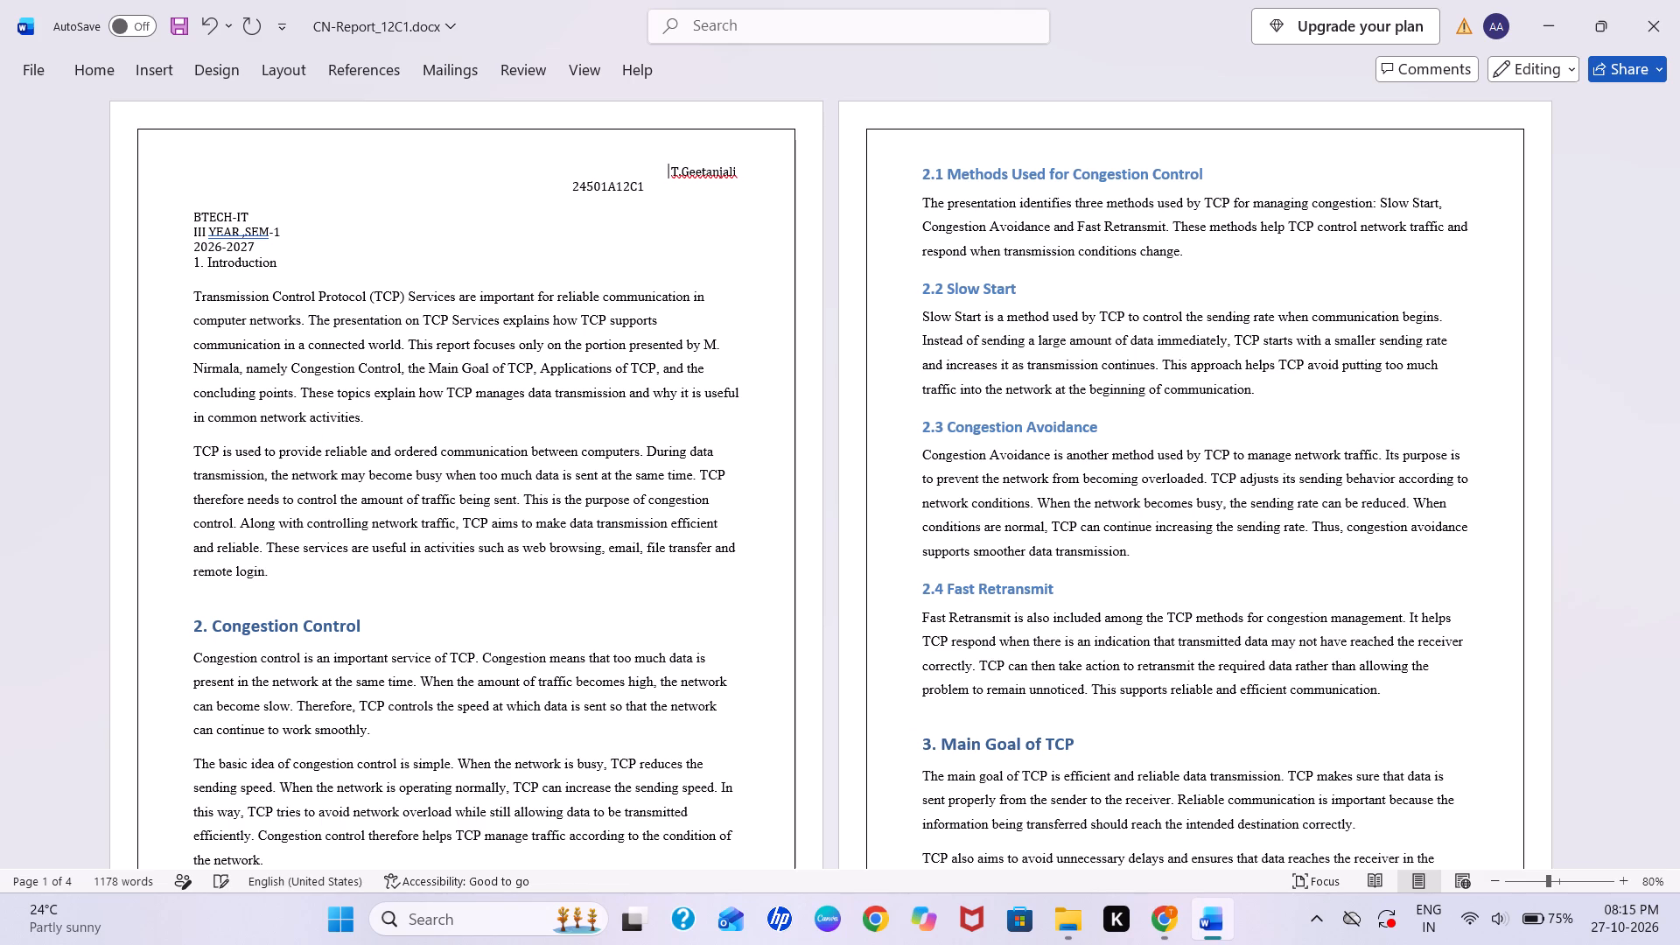
key("space")
key("space")
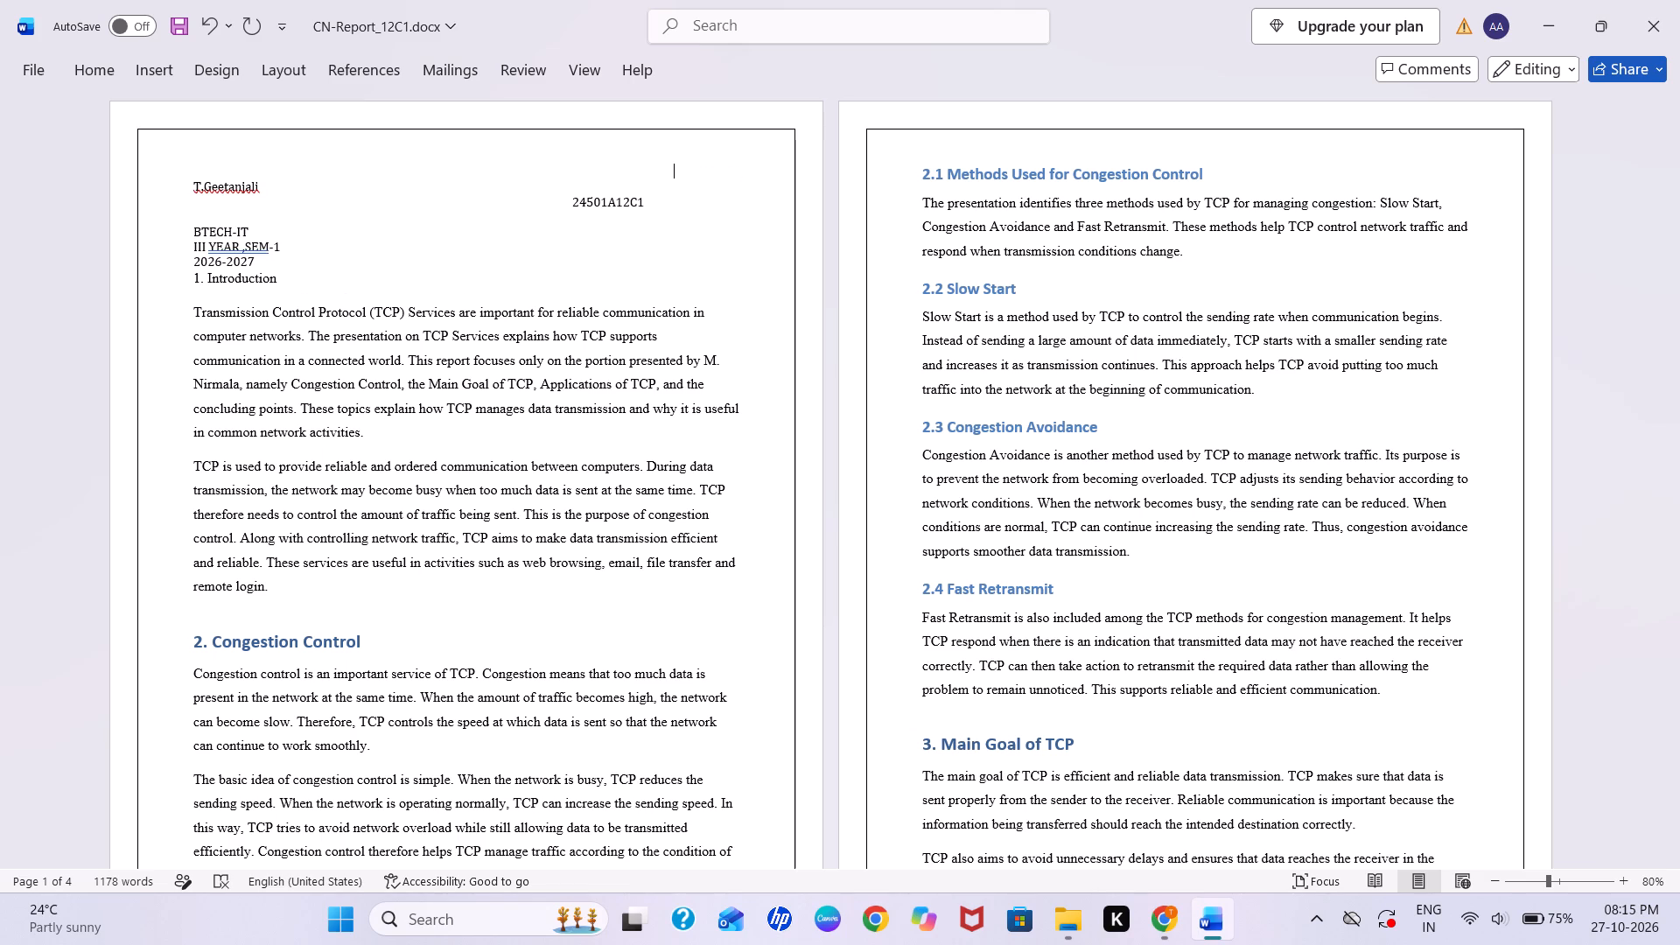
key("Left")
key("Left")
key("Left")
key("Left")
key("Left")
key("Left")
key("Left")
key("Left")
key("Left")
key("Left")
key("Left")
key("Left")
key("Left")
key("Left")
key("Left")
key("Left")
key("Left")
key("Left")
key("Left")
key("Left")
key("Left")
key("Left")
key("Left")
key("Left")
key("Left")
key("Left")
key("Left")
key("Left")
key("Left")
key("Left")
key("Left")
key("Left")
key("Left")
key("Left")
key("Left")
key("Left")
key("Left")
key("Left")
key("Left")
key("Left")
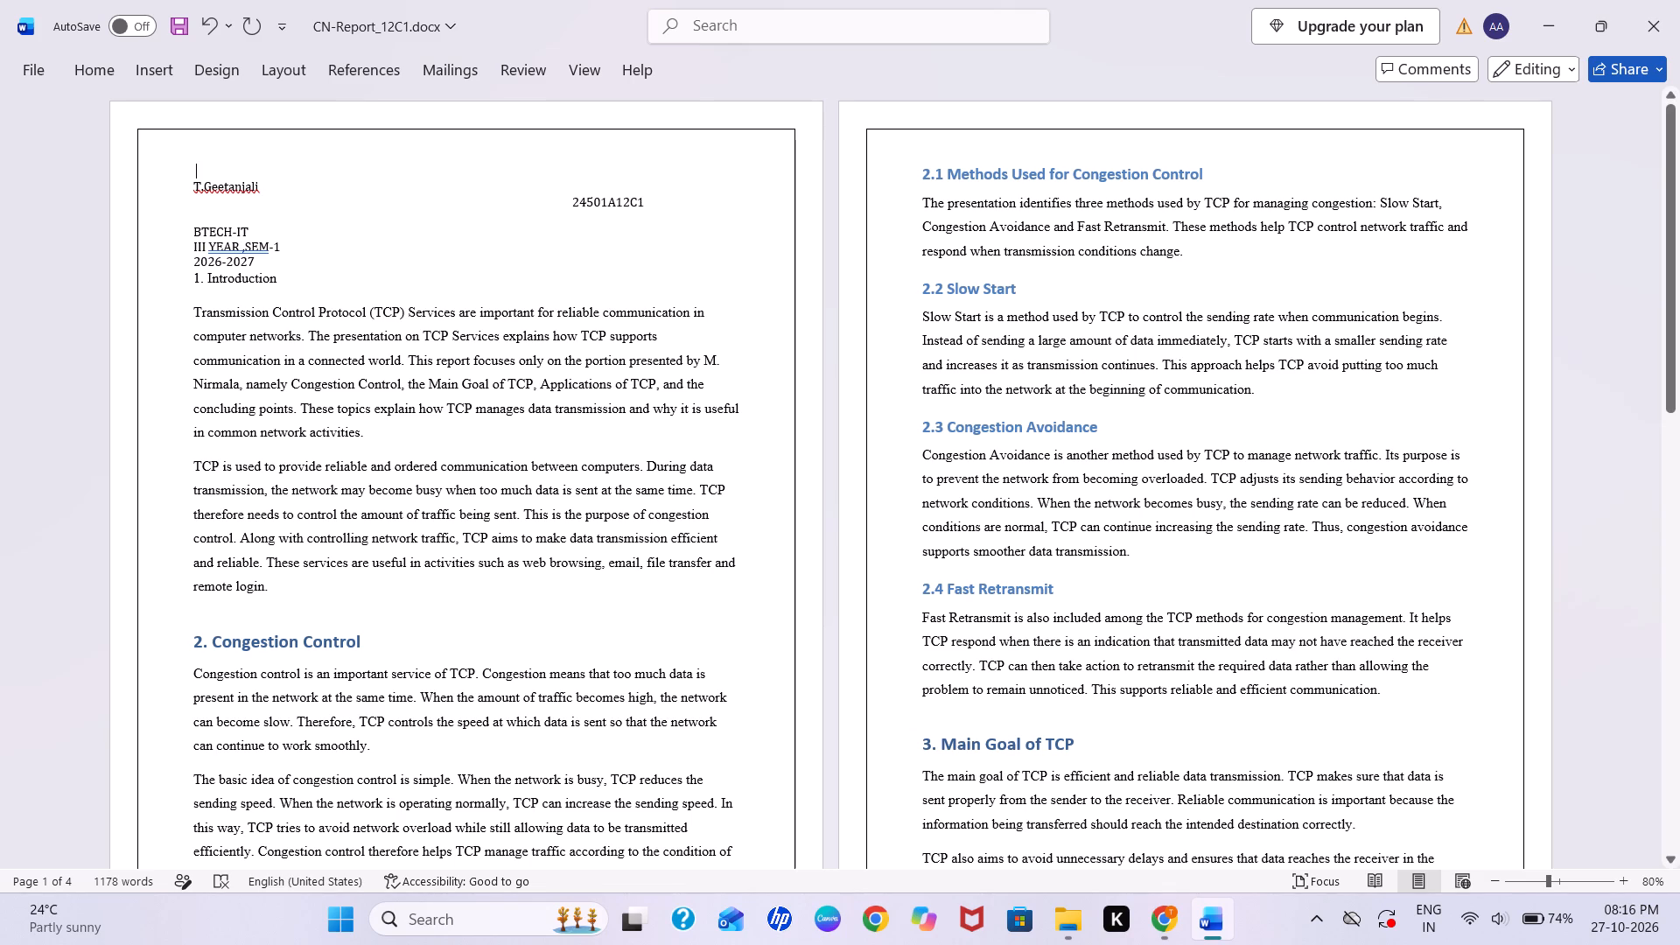
Remove one surplus space before the student's name so it sits on the first line at the page's right margin.
left_click(189, 183)
key("BackSpace")
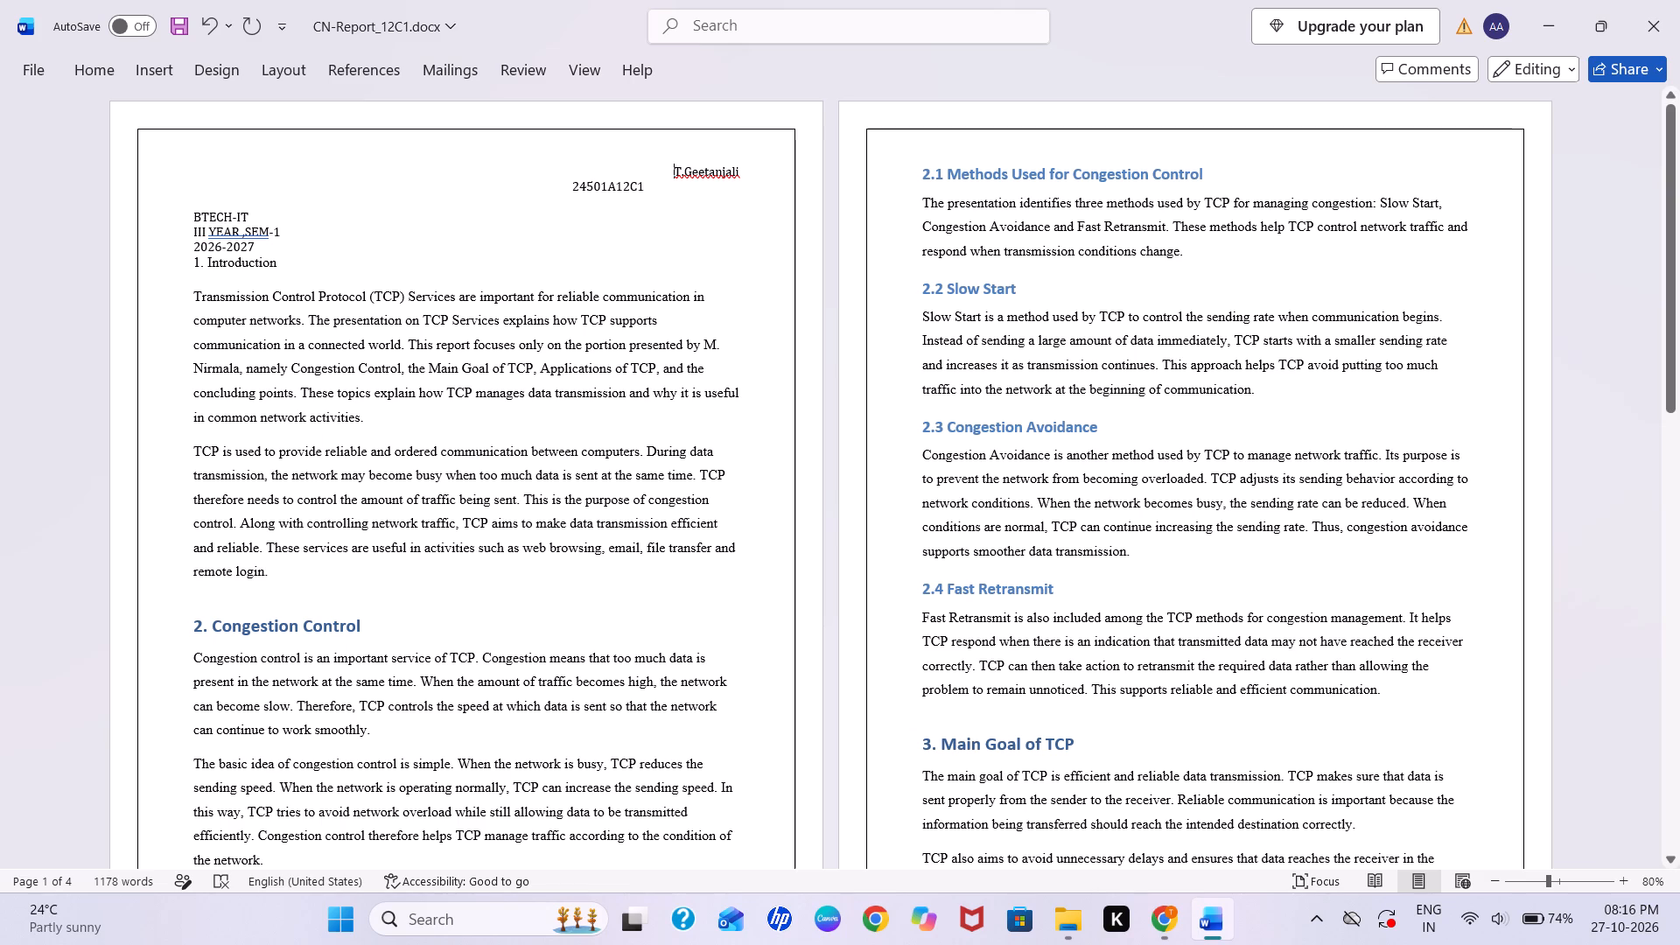
Shift the roll number to the page's right margin beneath the student's name by adding 33 leading spaces.
left_click(573, 185)
key("space")
key("space")
key("space")
key("space")
key("space")
key("space")
key("space")
key("space")
key("space")
key("space")
key("space")
key("space")
key("space")
key("space")
key("space")
key("space")
key("space")
key("space")
key("space")
key("space")
key("space")
key("space")
key("space")
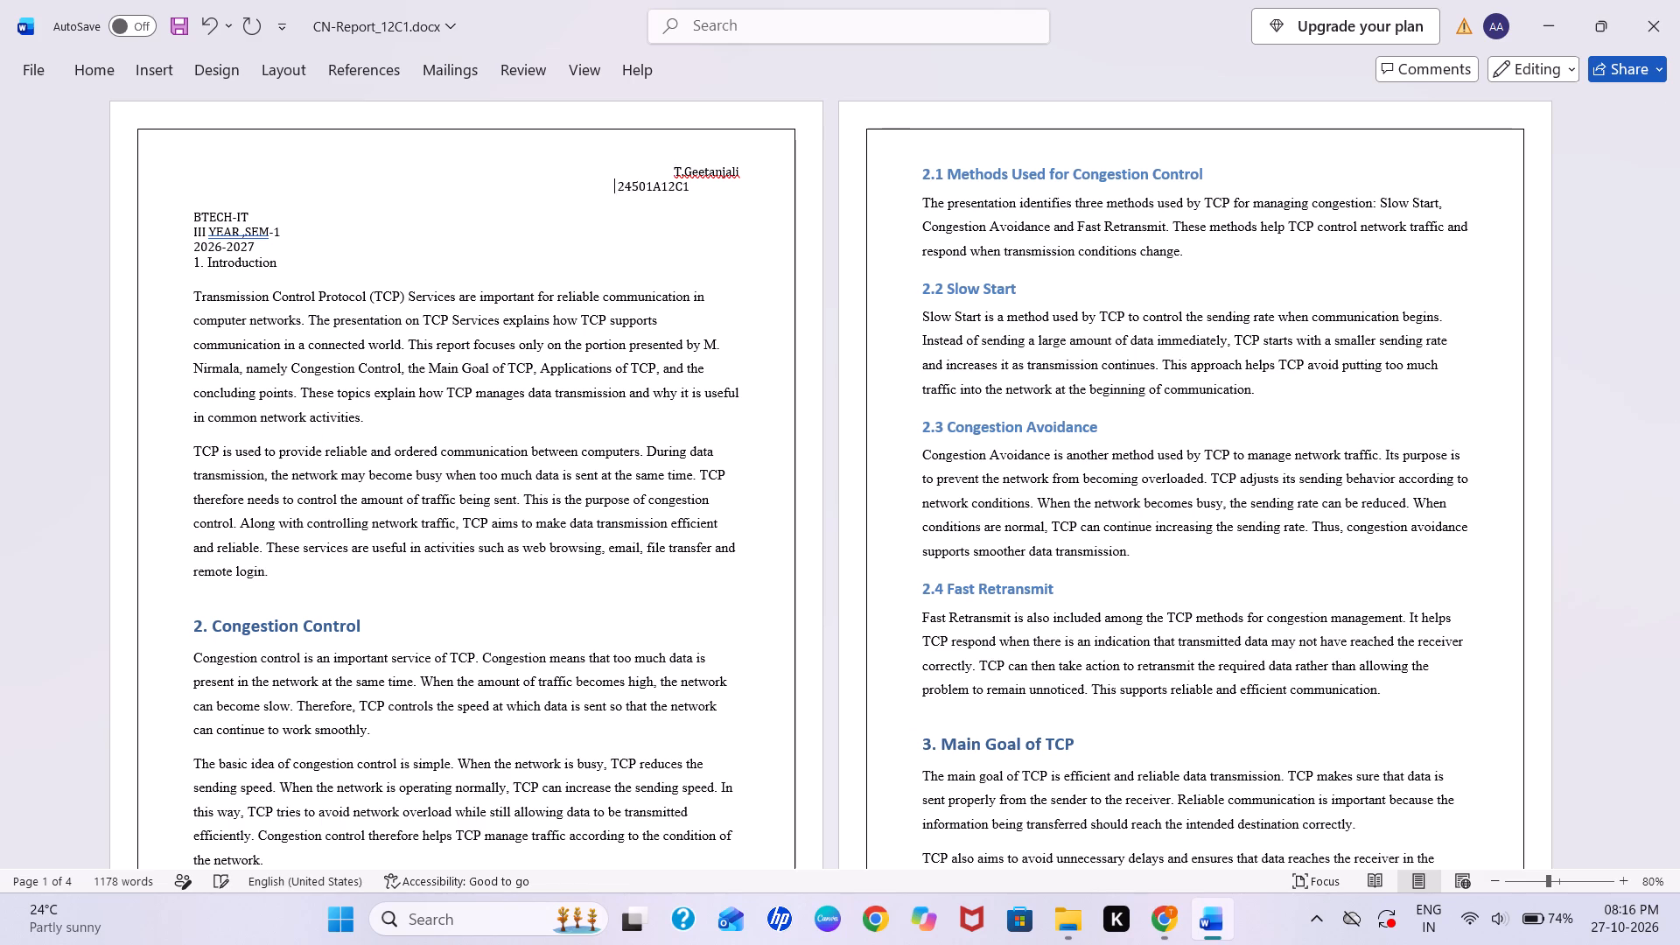
key("space")
key("space")
key("space")
key("space")
key("space")
key("space")
key("space")
key("space")
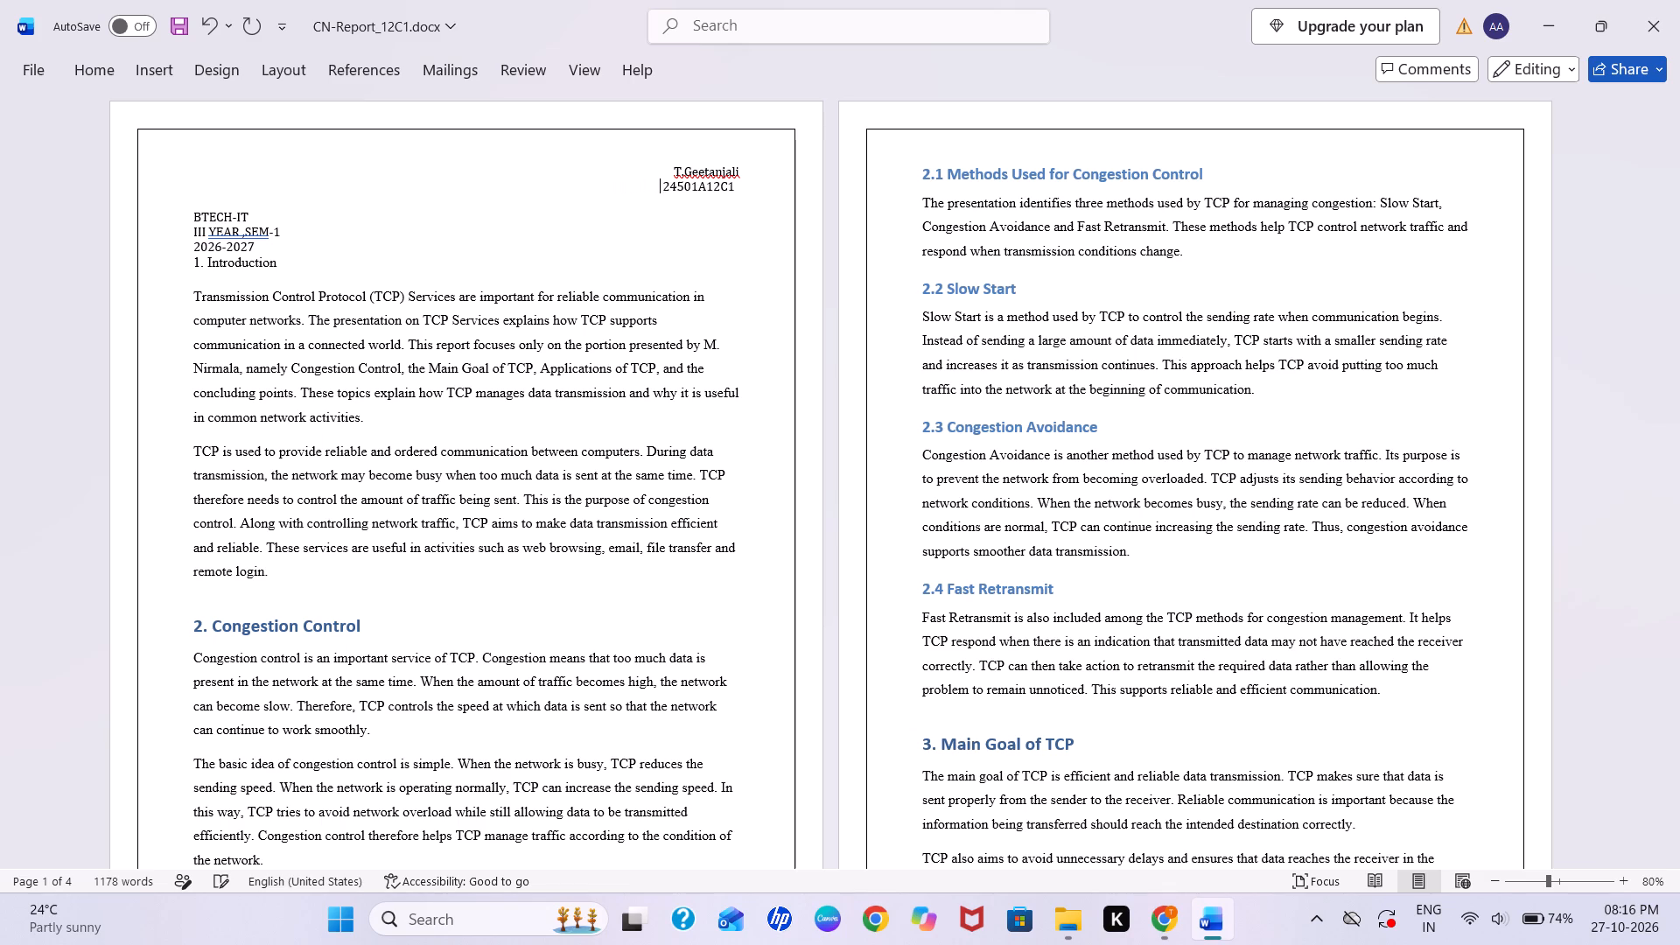
key("space")
key("space")
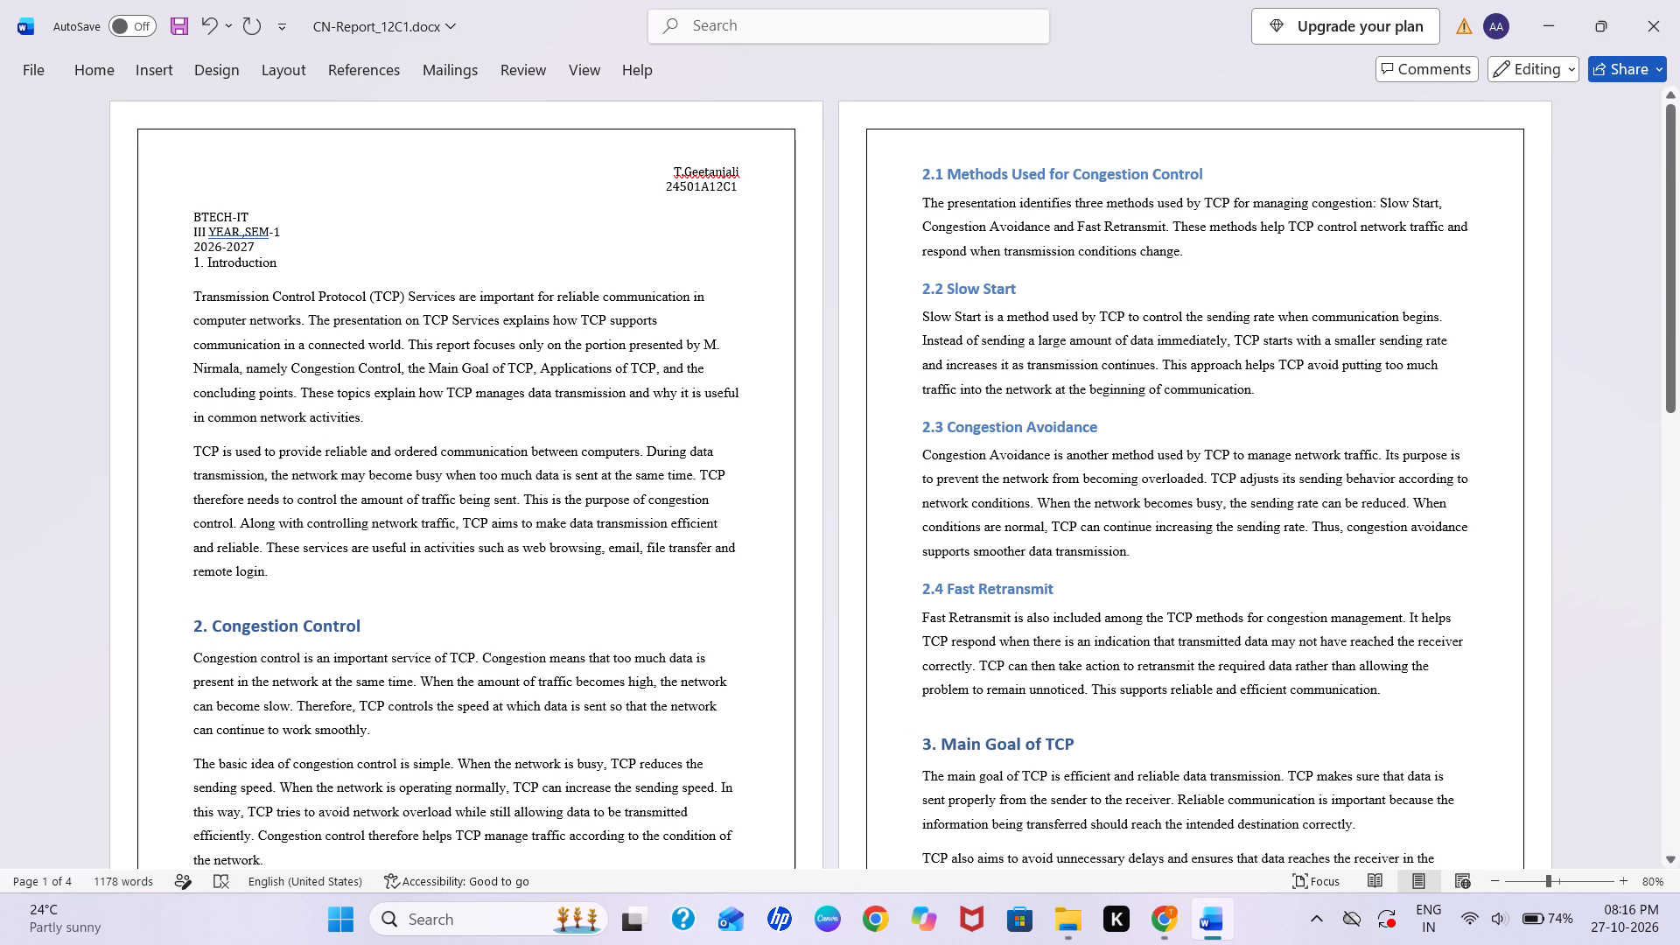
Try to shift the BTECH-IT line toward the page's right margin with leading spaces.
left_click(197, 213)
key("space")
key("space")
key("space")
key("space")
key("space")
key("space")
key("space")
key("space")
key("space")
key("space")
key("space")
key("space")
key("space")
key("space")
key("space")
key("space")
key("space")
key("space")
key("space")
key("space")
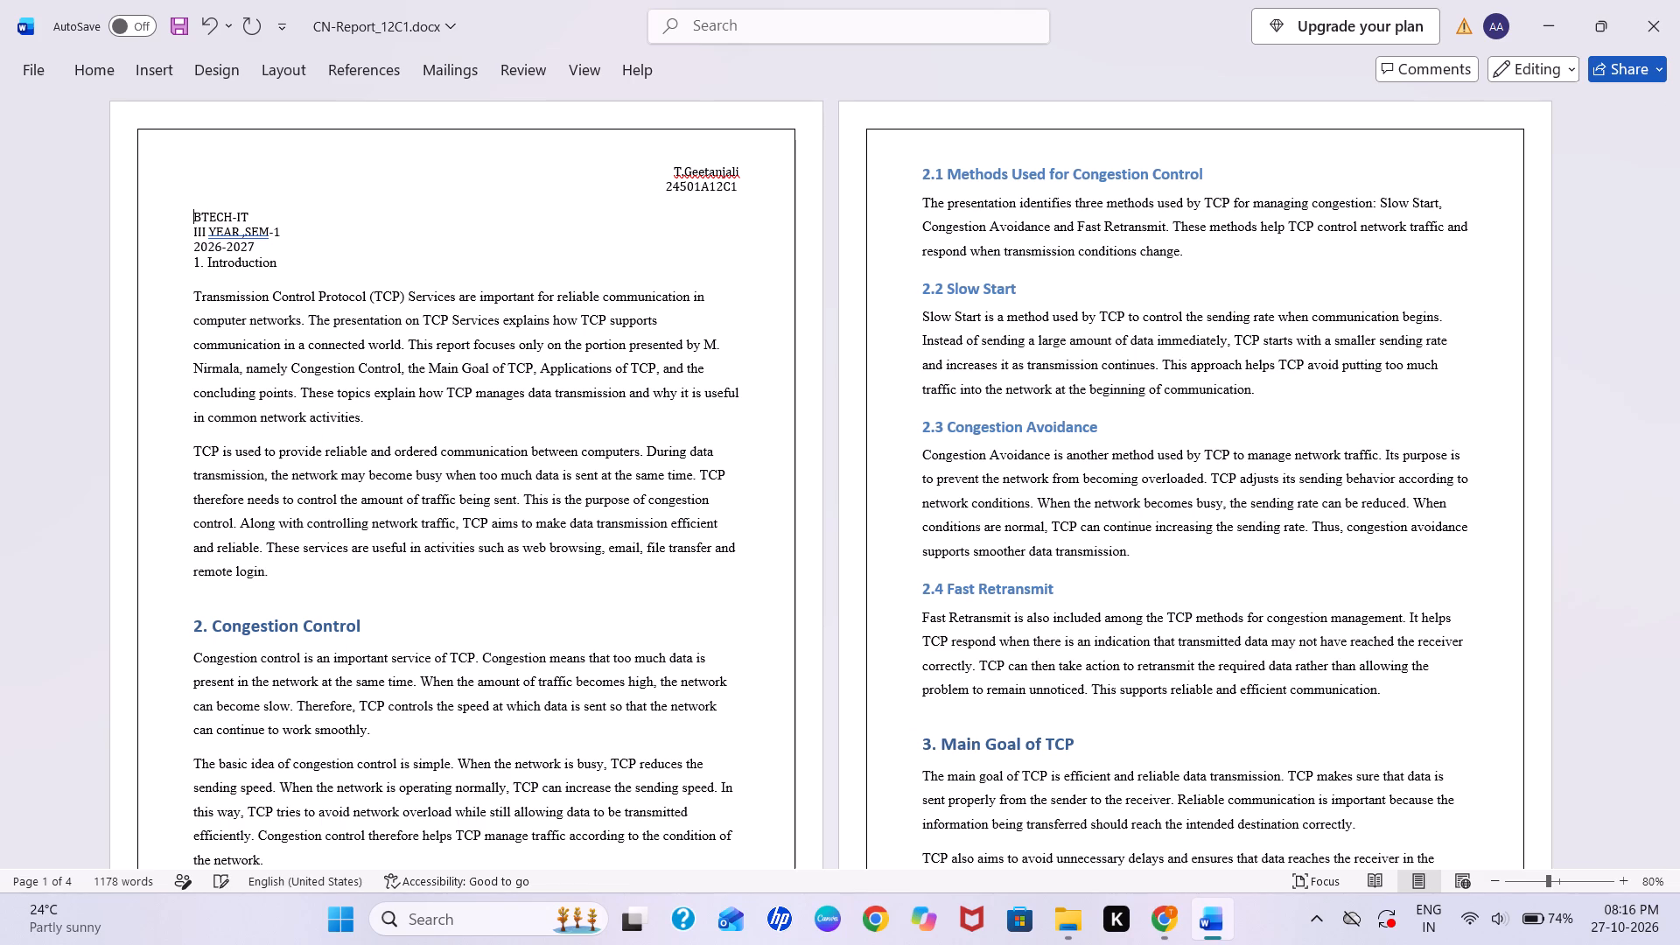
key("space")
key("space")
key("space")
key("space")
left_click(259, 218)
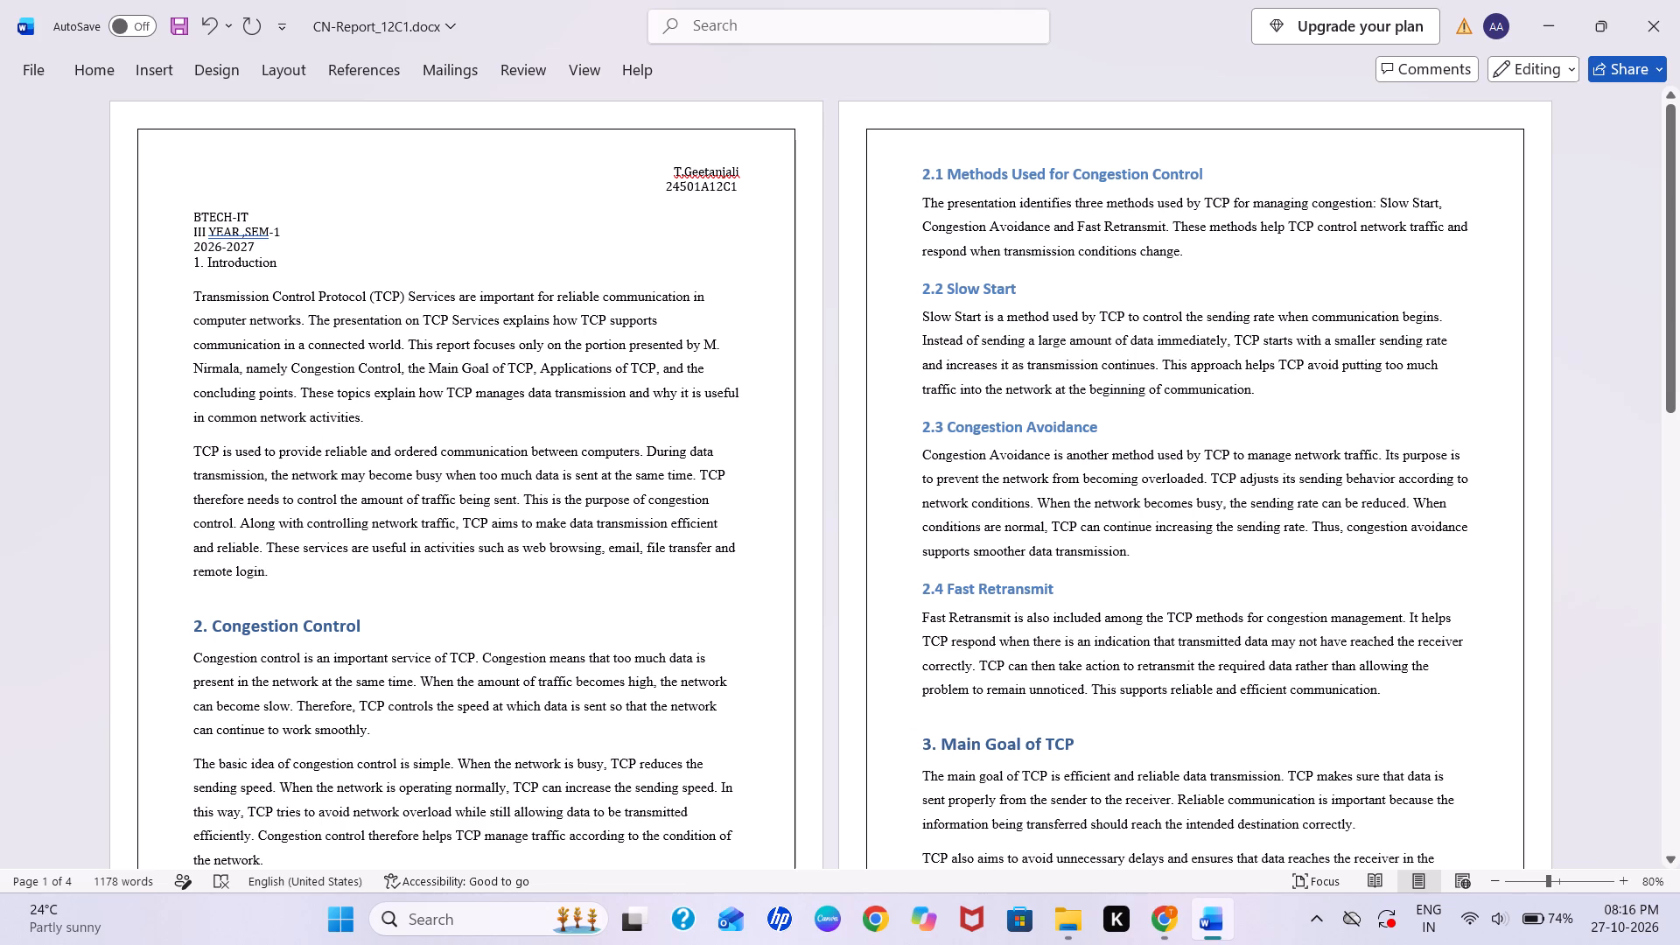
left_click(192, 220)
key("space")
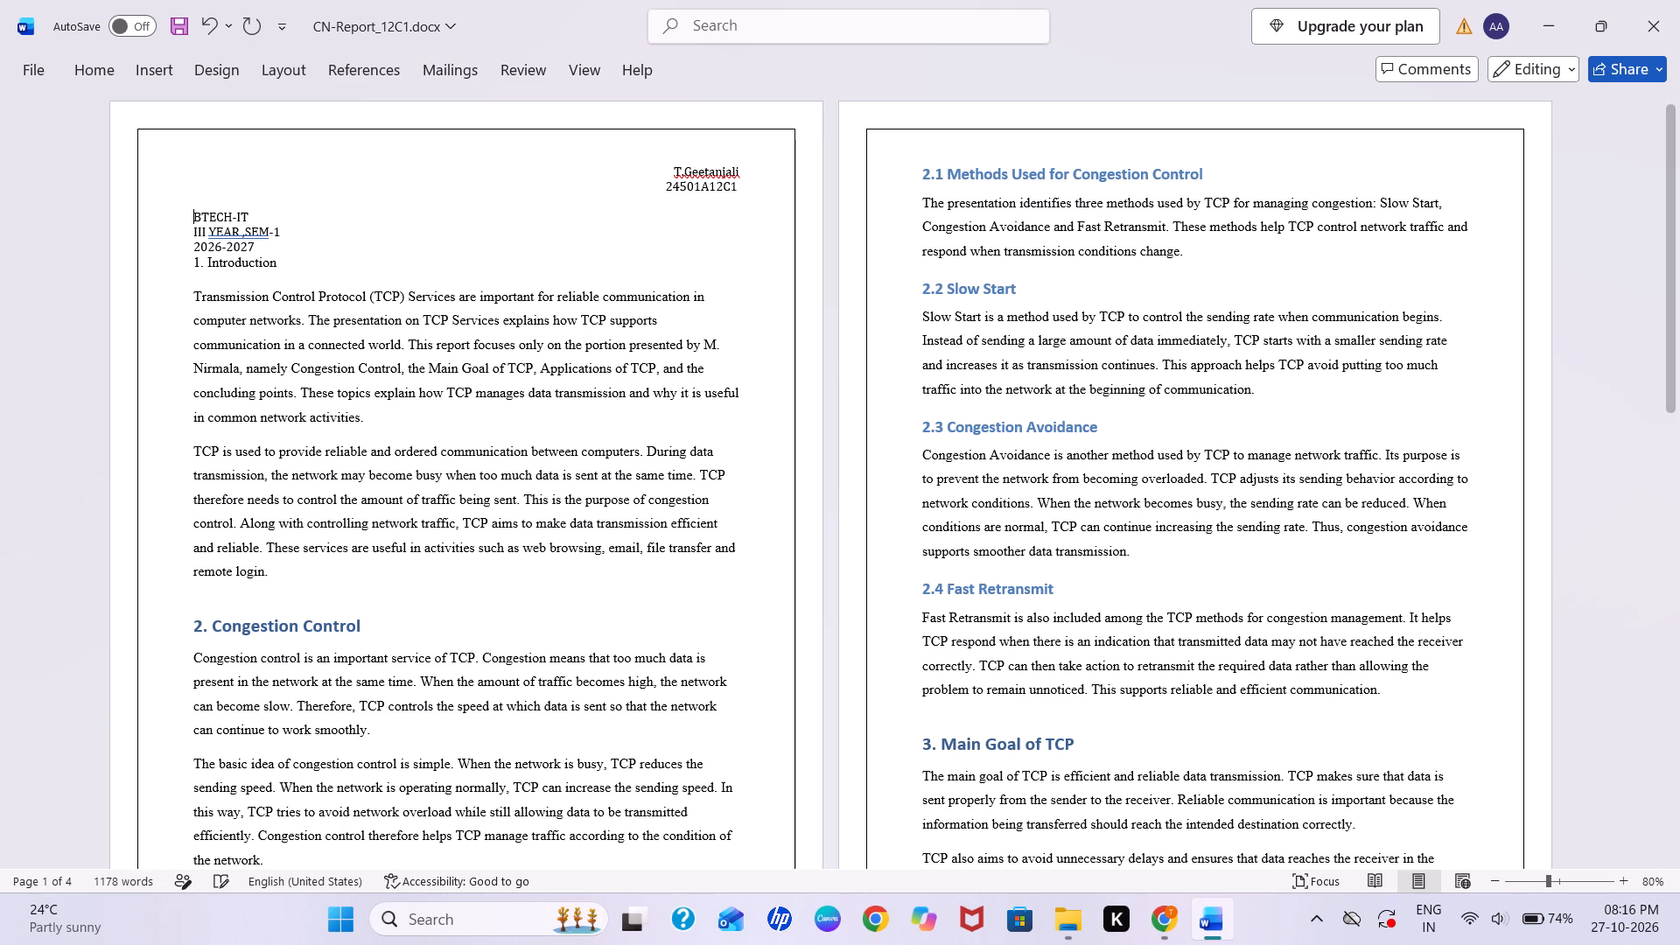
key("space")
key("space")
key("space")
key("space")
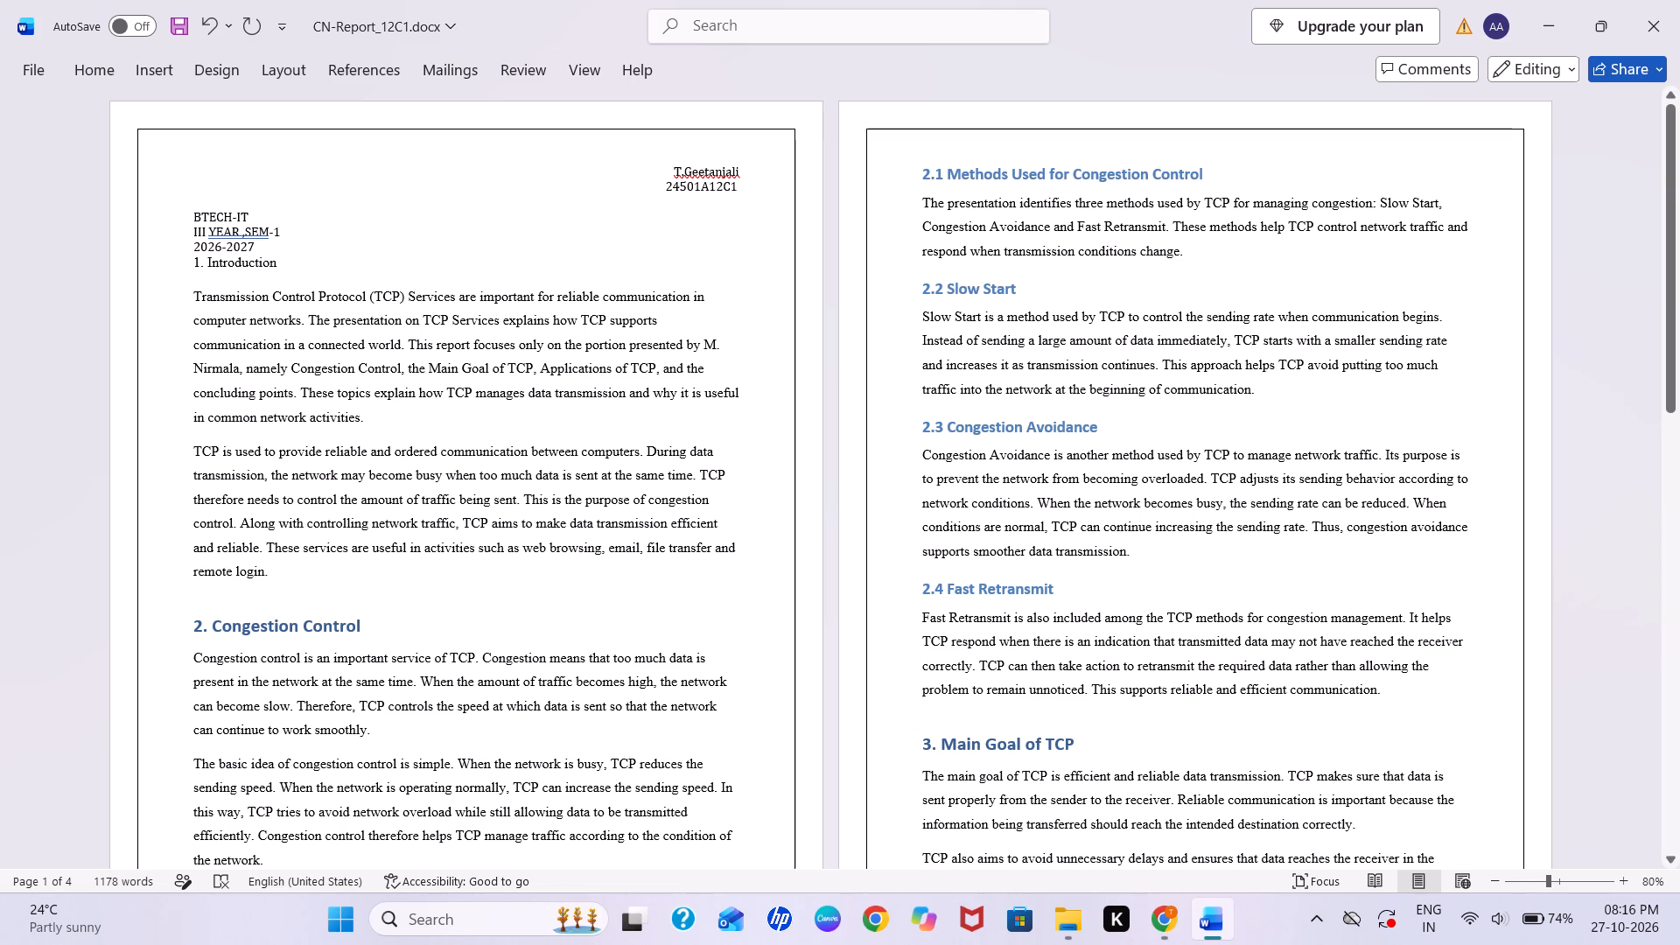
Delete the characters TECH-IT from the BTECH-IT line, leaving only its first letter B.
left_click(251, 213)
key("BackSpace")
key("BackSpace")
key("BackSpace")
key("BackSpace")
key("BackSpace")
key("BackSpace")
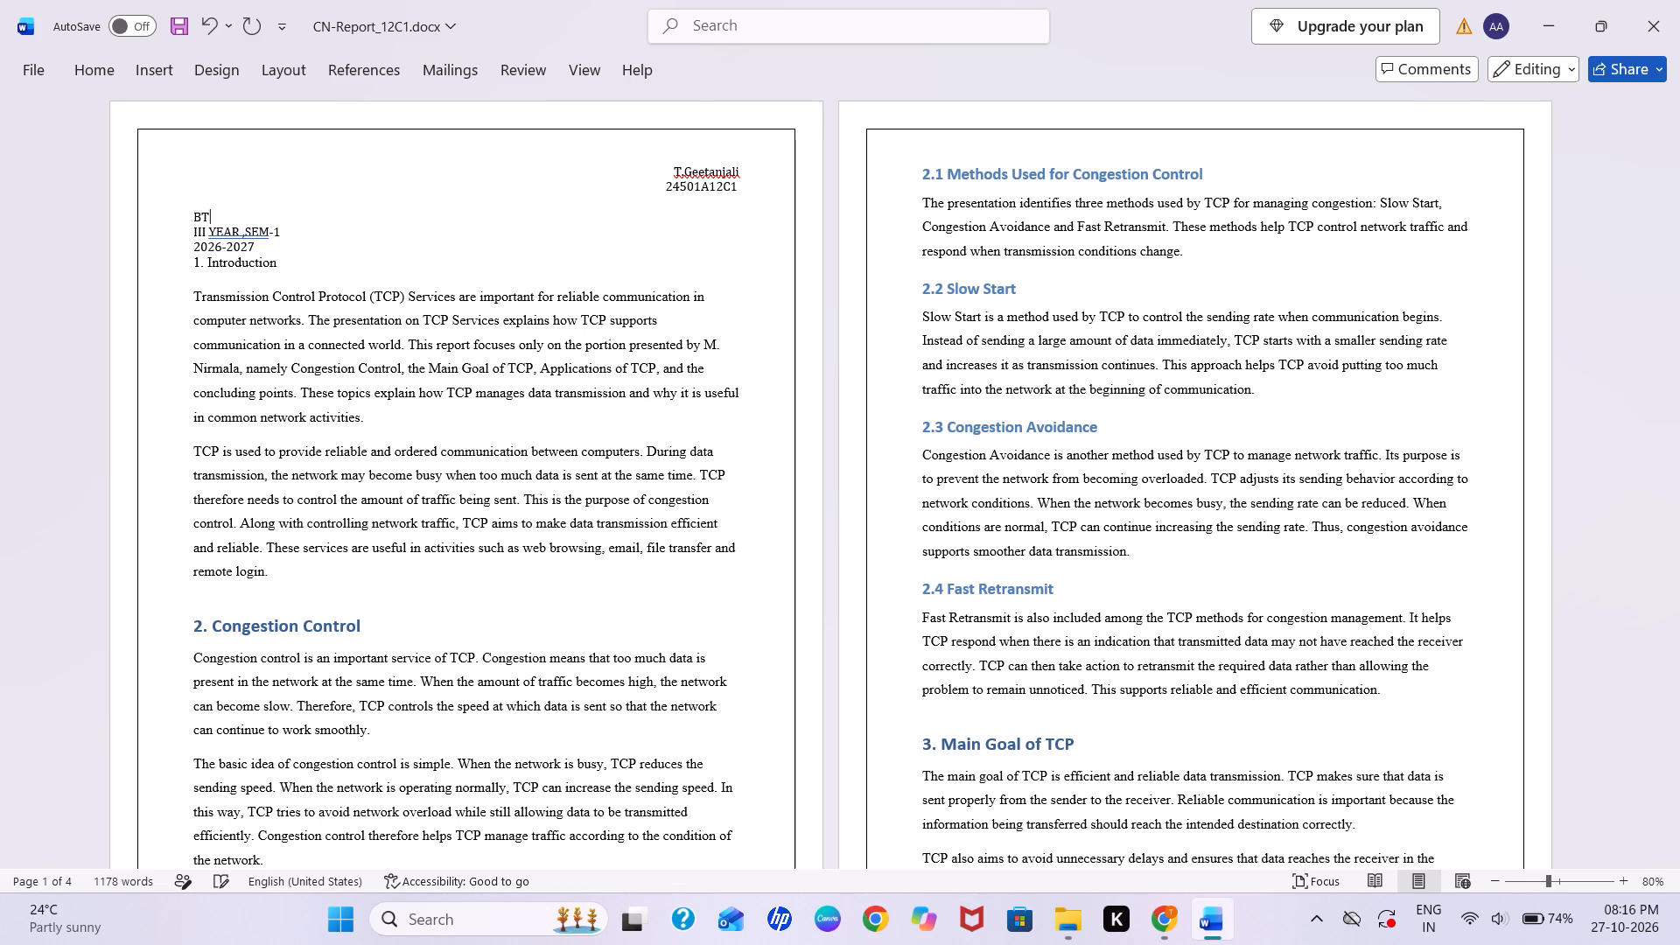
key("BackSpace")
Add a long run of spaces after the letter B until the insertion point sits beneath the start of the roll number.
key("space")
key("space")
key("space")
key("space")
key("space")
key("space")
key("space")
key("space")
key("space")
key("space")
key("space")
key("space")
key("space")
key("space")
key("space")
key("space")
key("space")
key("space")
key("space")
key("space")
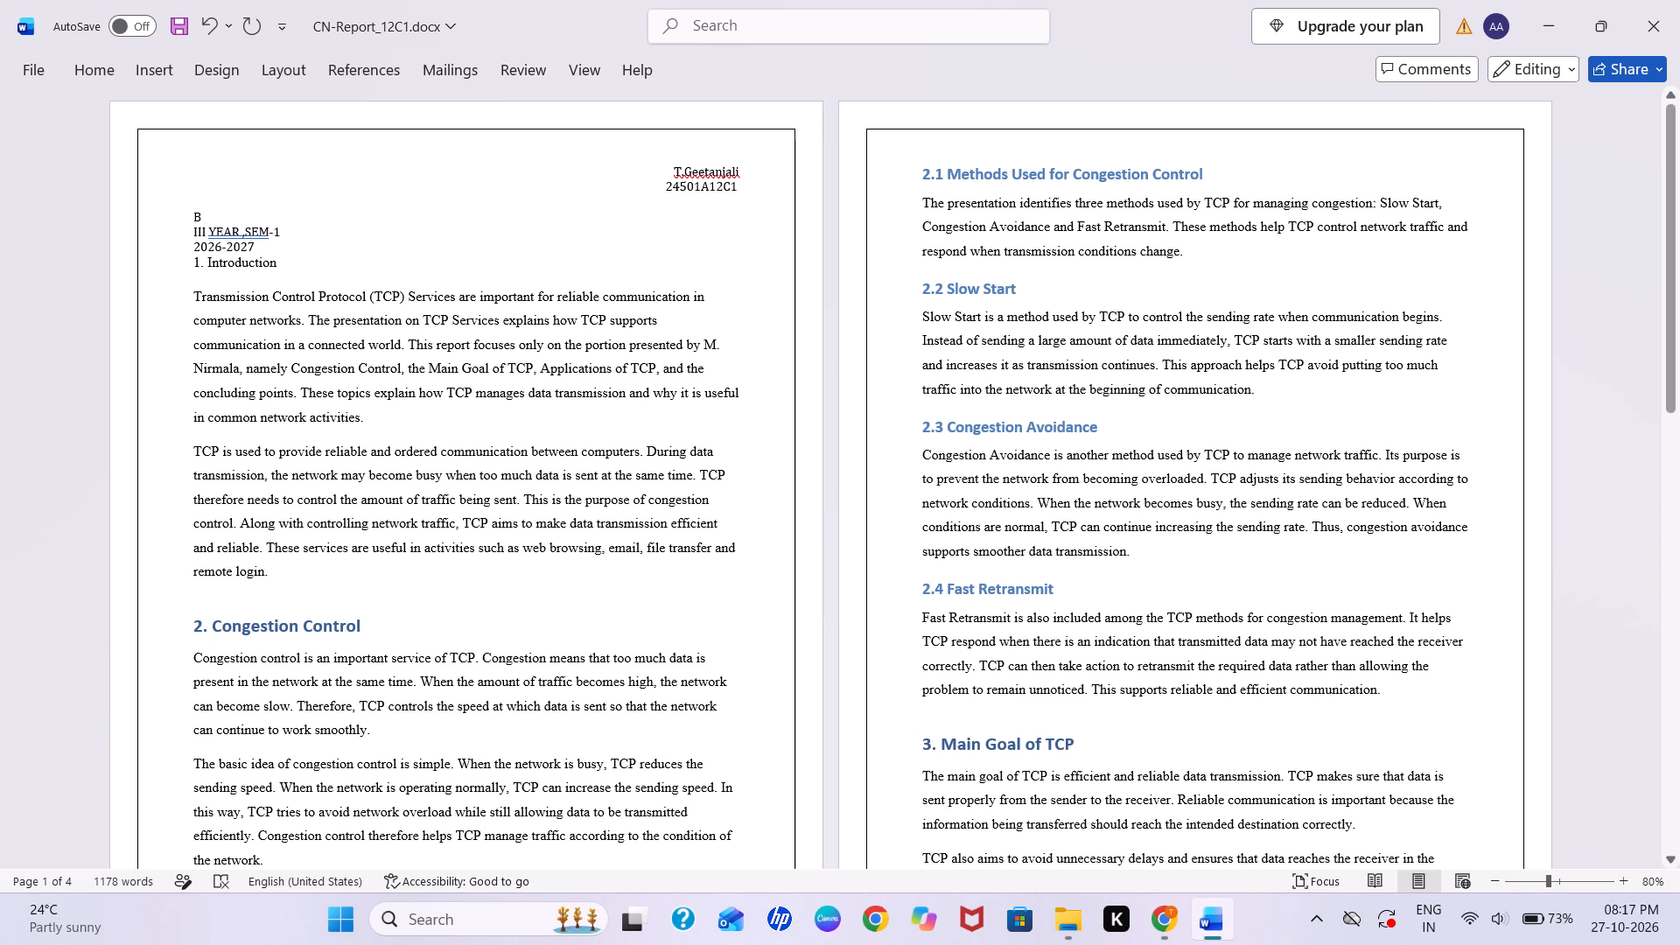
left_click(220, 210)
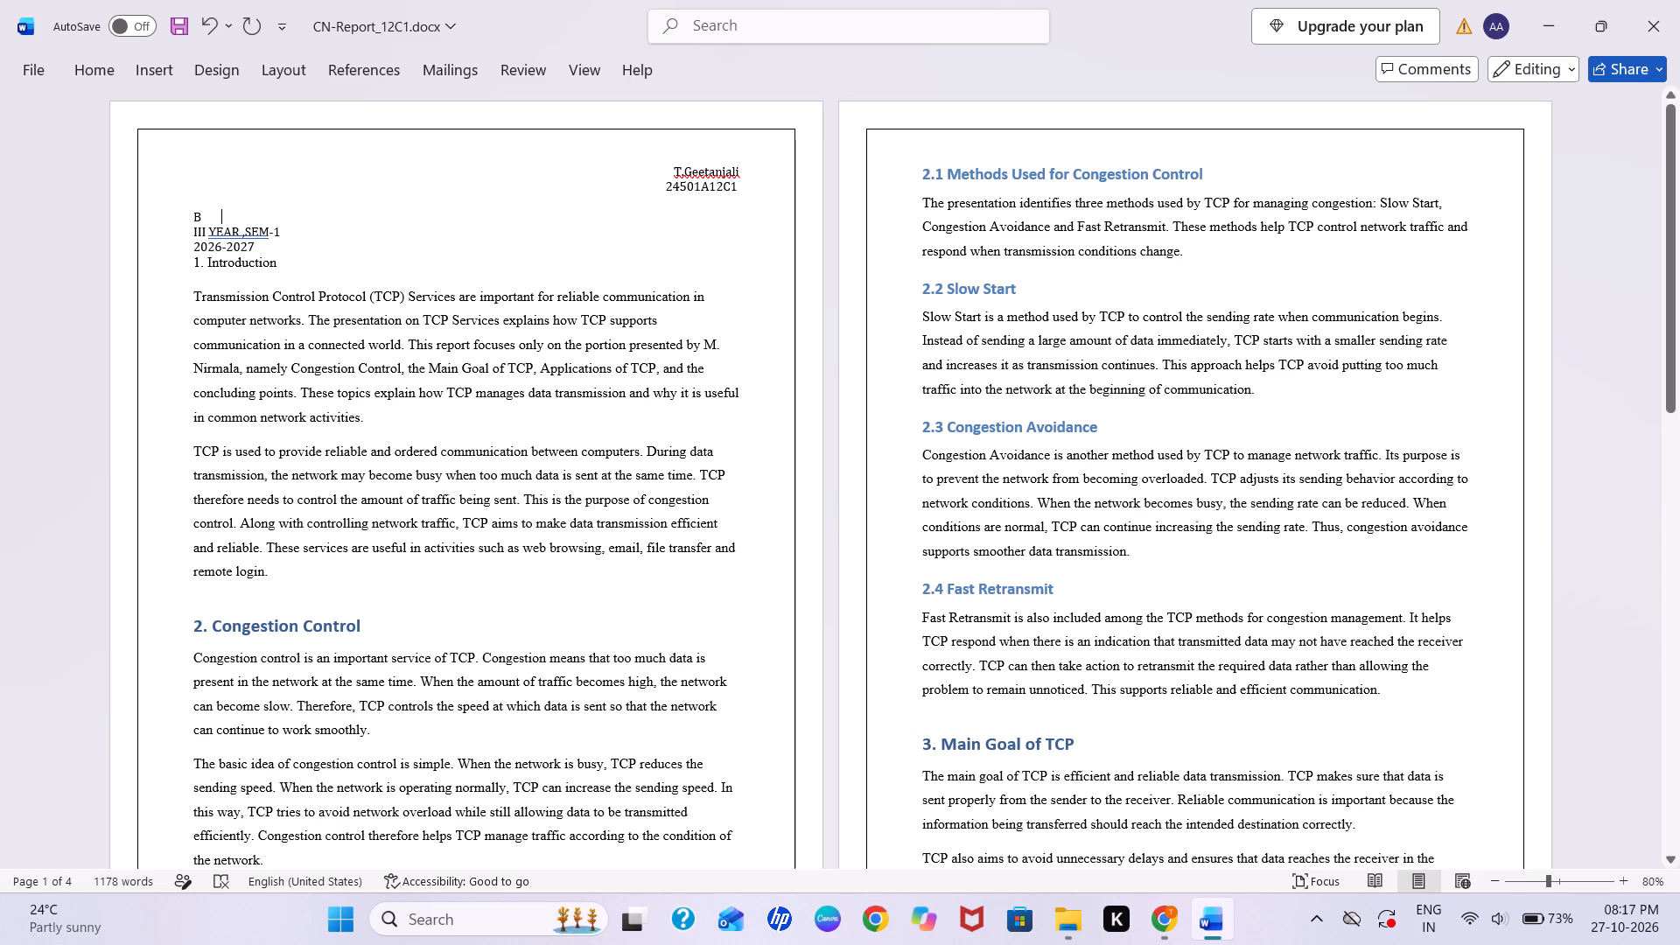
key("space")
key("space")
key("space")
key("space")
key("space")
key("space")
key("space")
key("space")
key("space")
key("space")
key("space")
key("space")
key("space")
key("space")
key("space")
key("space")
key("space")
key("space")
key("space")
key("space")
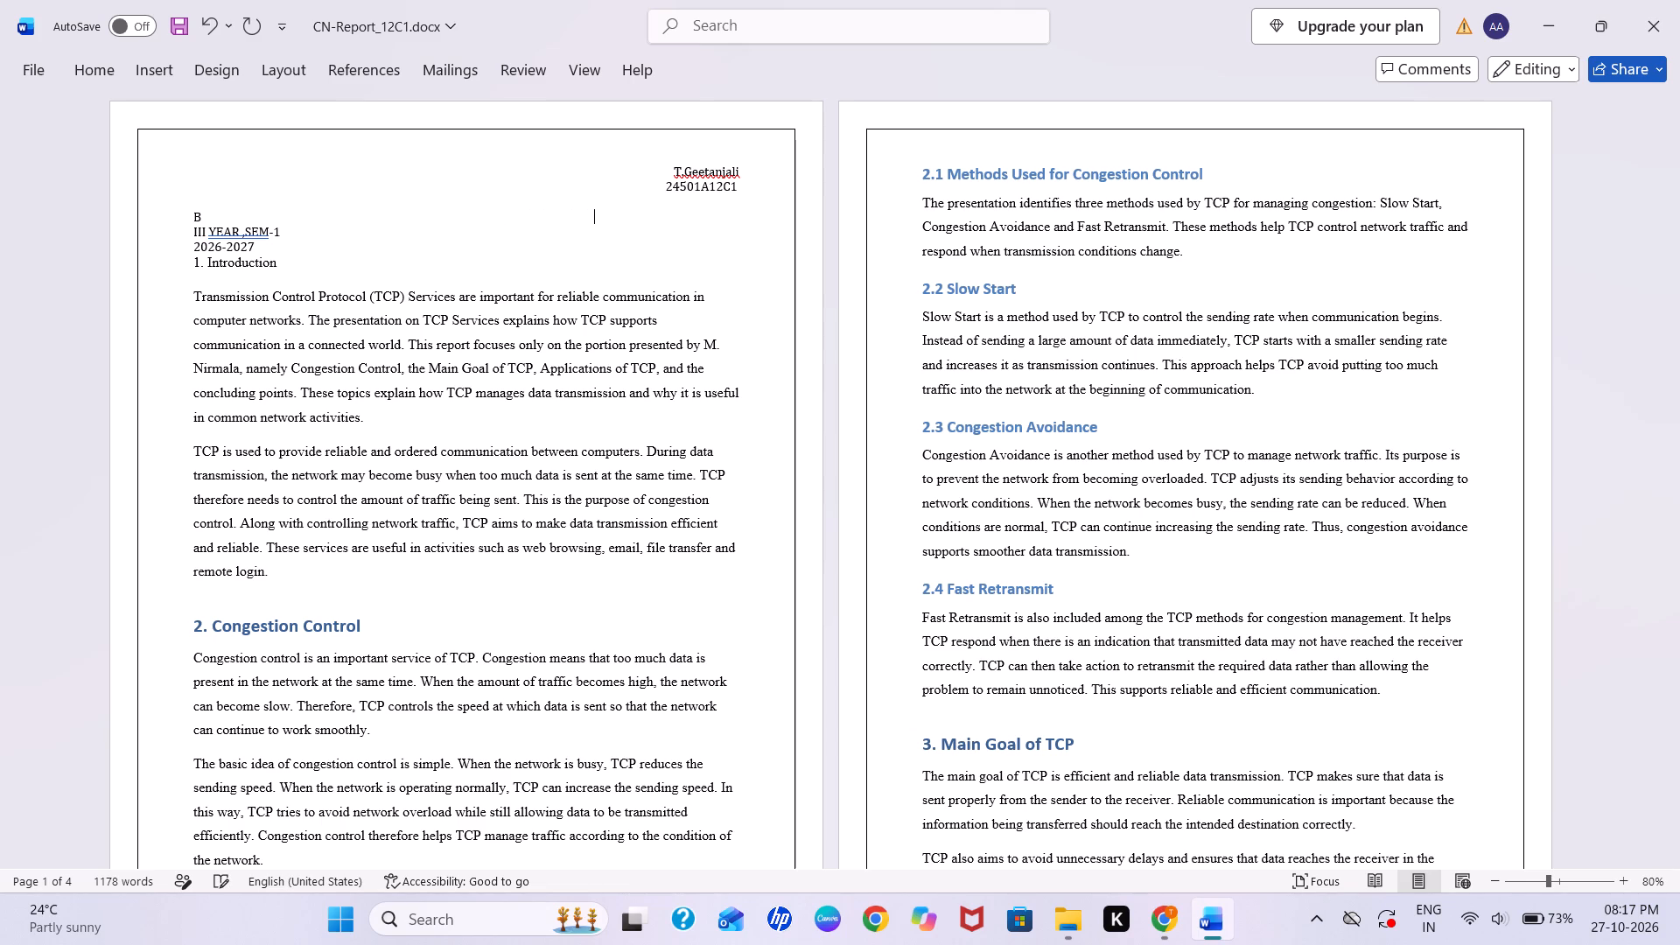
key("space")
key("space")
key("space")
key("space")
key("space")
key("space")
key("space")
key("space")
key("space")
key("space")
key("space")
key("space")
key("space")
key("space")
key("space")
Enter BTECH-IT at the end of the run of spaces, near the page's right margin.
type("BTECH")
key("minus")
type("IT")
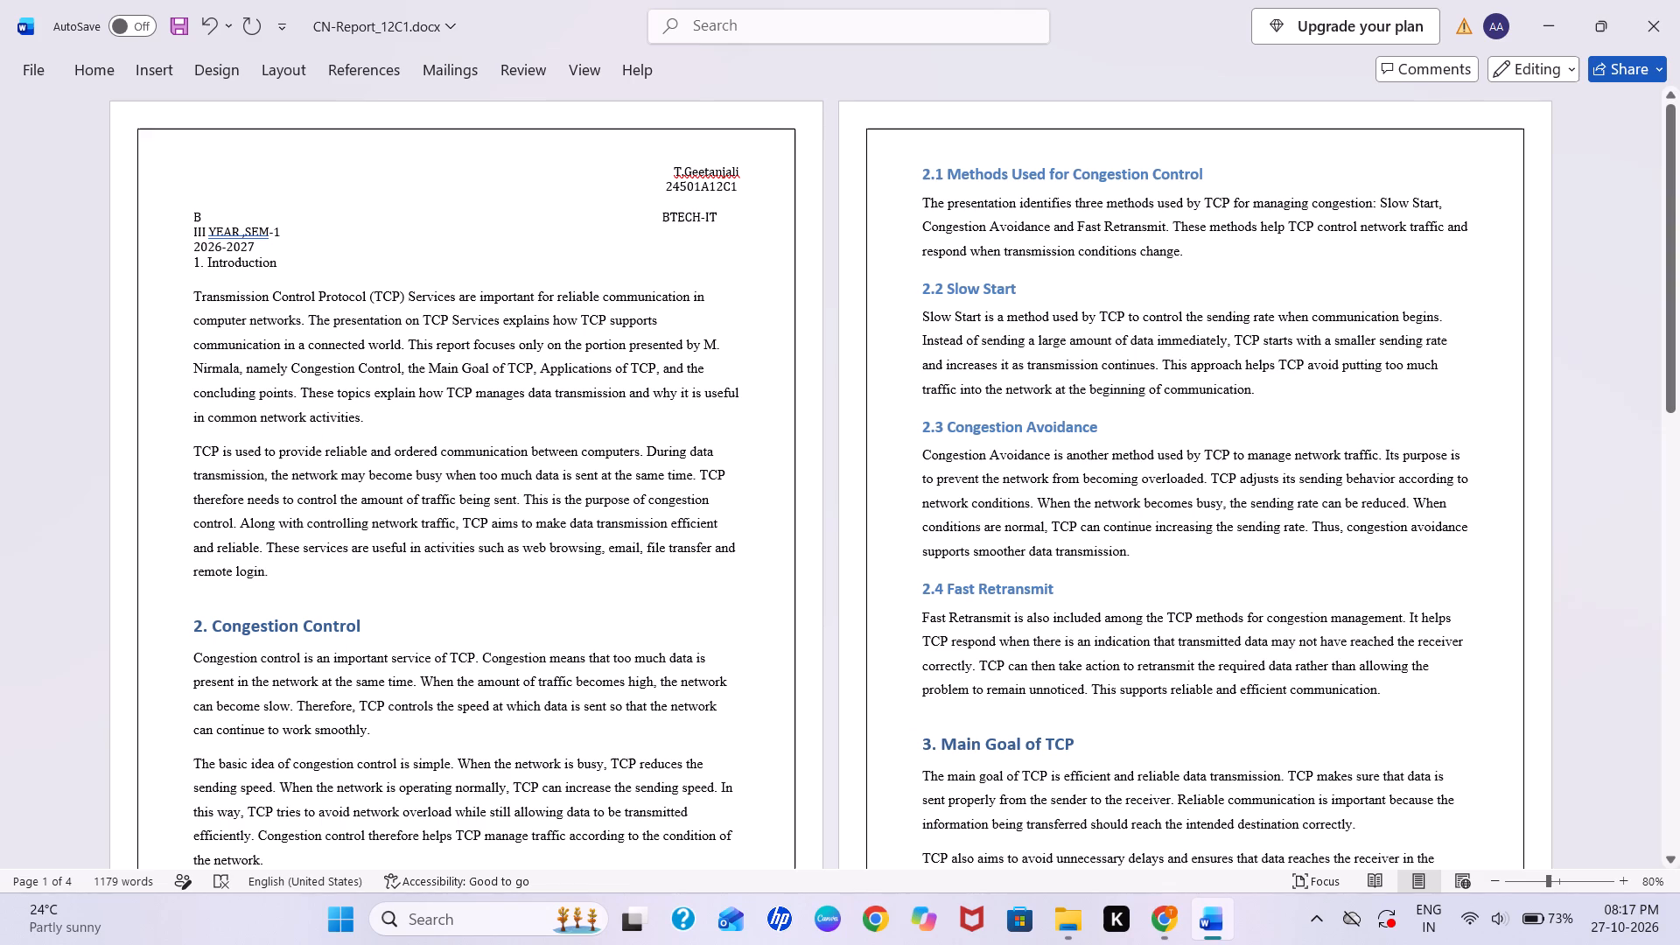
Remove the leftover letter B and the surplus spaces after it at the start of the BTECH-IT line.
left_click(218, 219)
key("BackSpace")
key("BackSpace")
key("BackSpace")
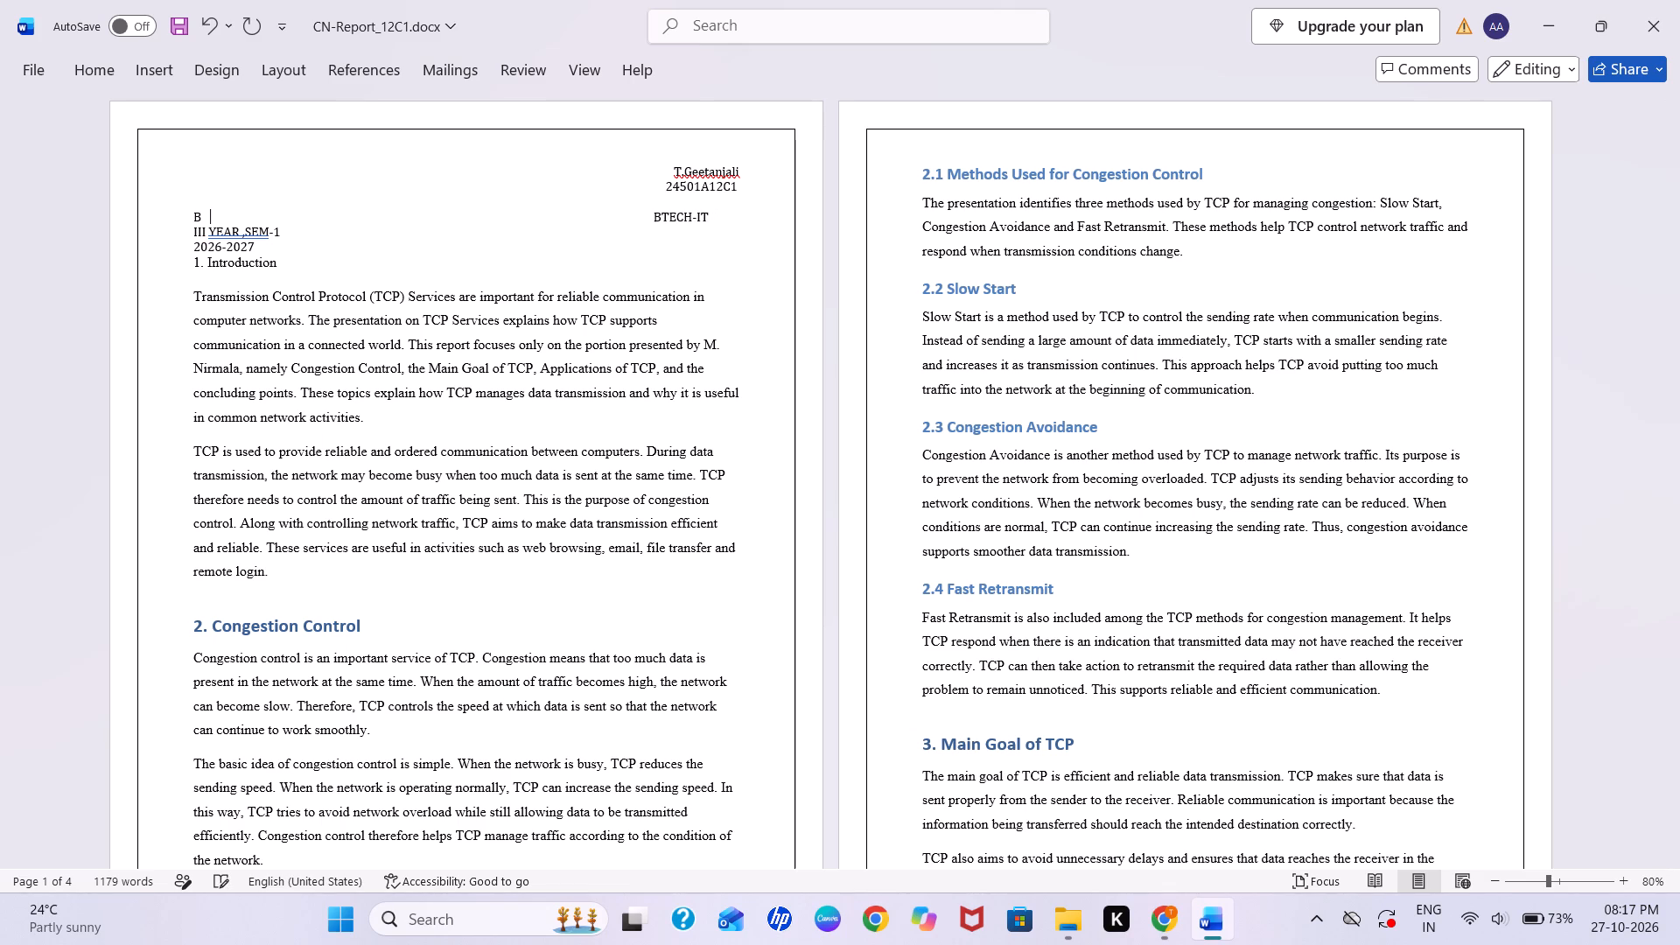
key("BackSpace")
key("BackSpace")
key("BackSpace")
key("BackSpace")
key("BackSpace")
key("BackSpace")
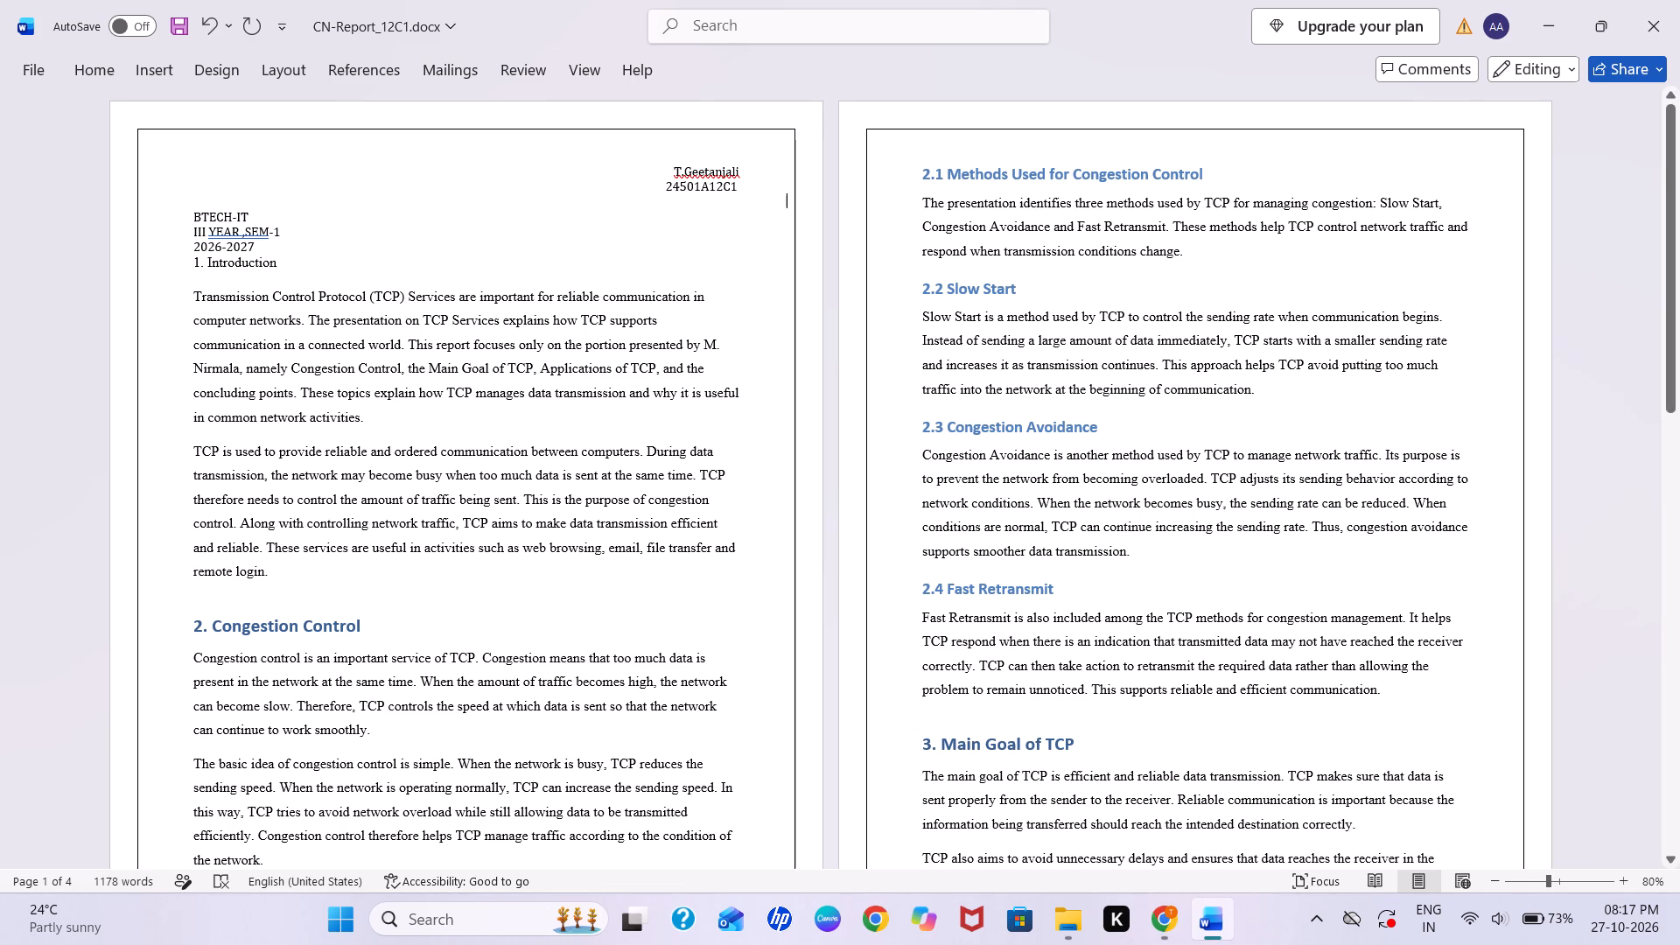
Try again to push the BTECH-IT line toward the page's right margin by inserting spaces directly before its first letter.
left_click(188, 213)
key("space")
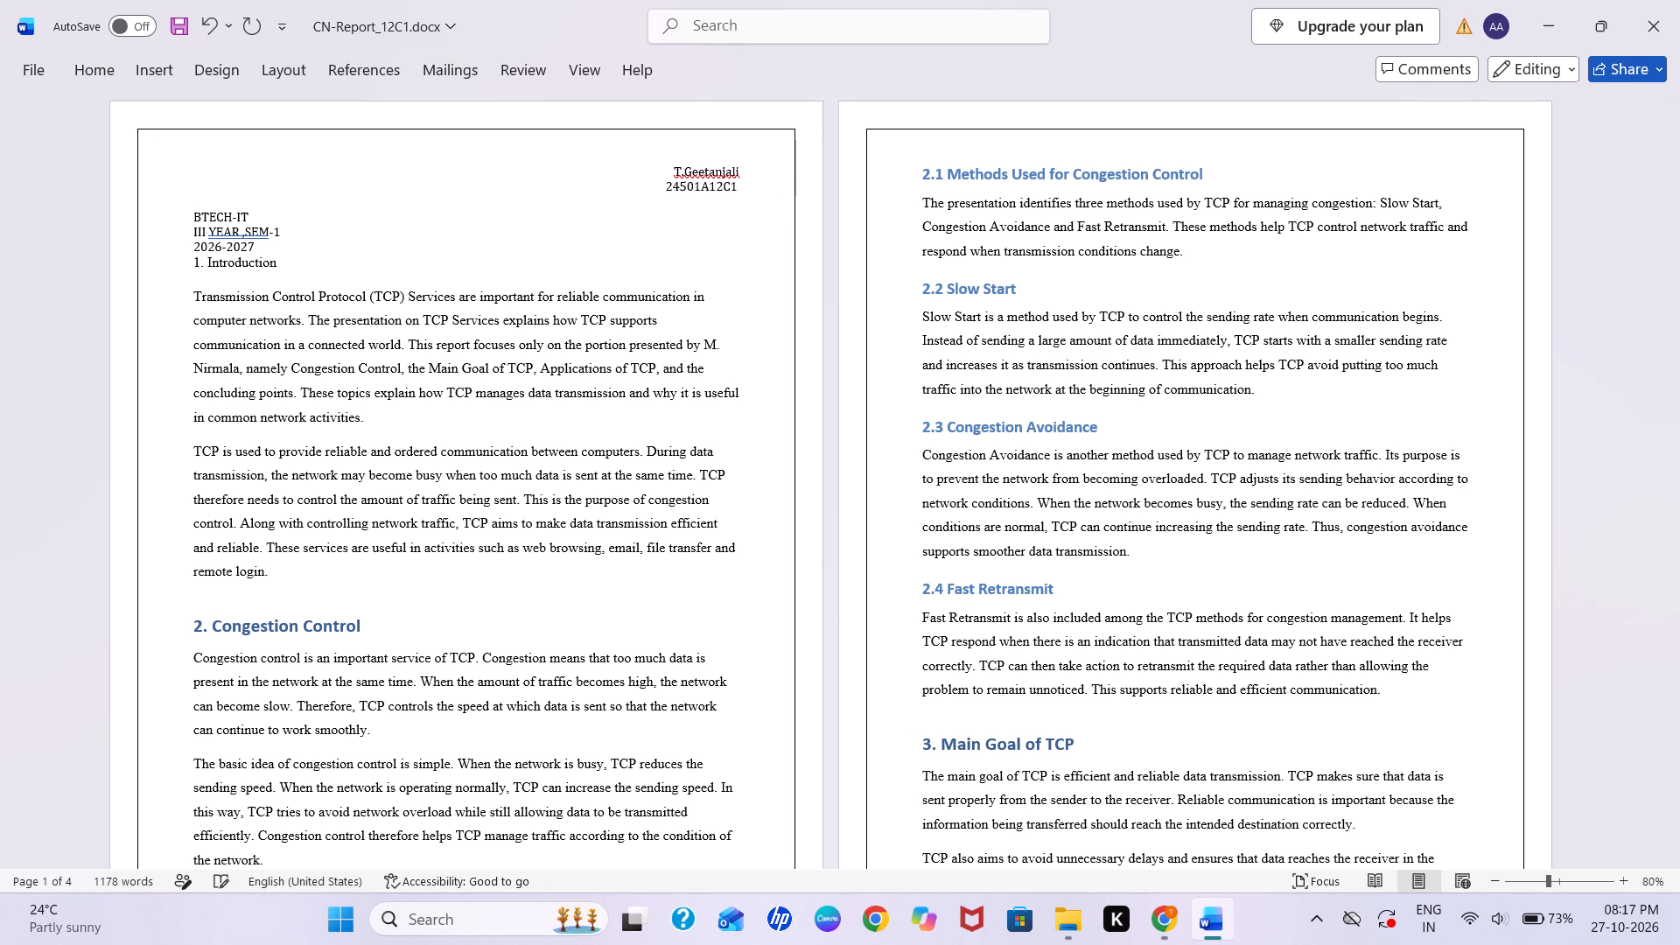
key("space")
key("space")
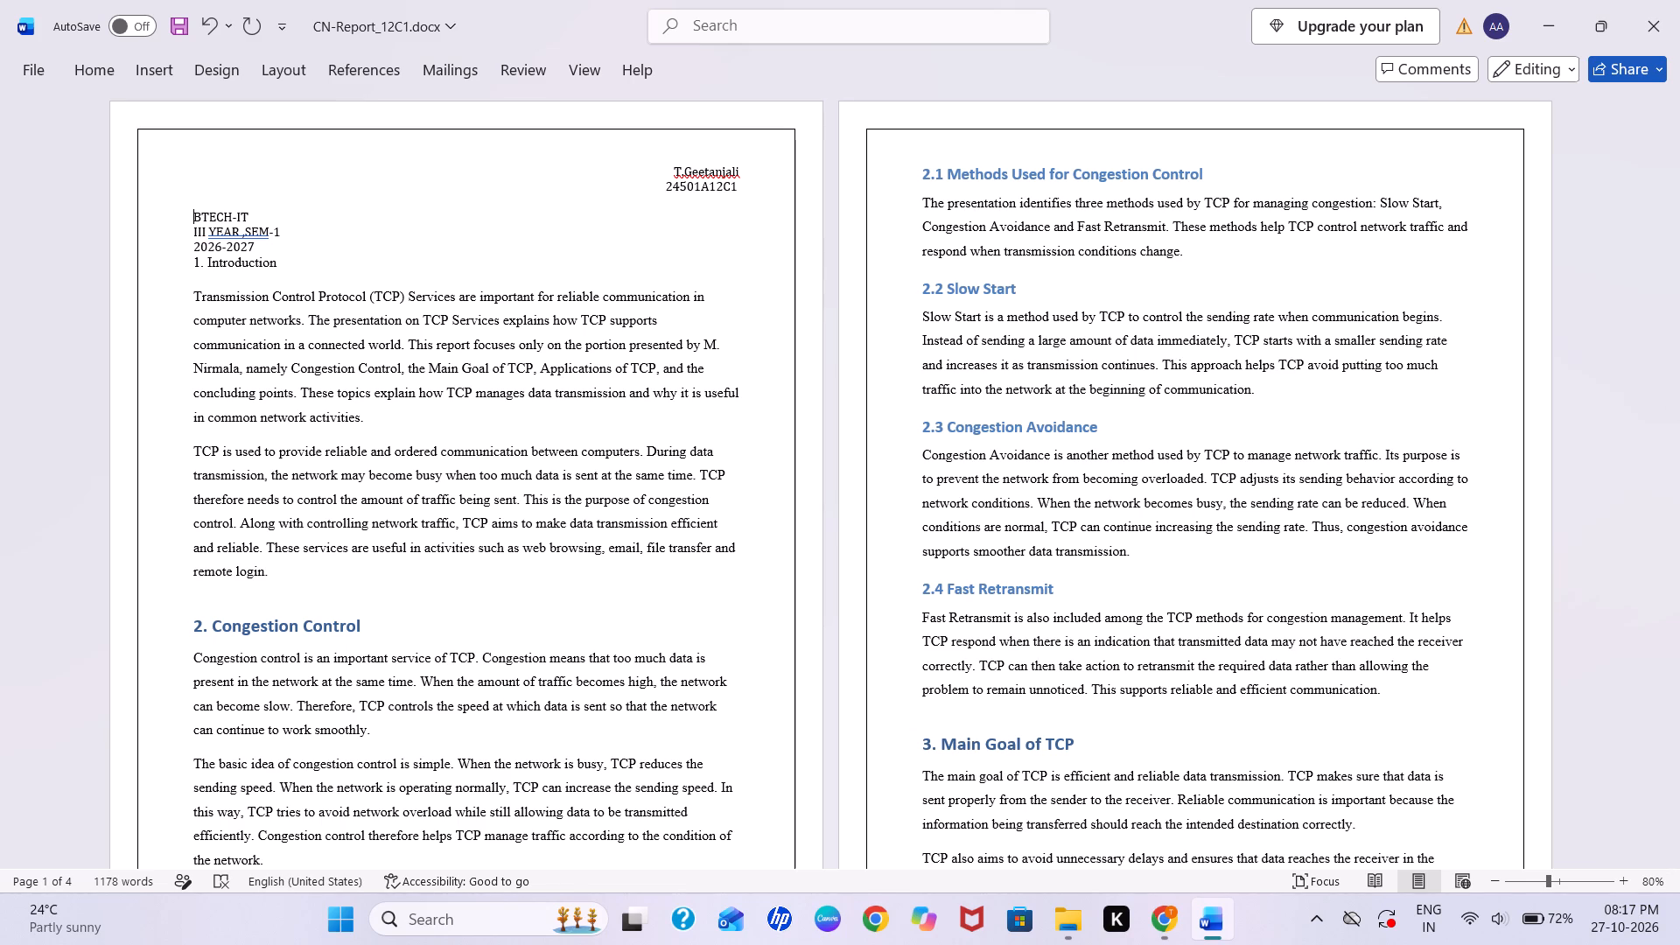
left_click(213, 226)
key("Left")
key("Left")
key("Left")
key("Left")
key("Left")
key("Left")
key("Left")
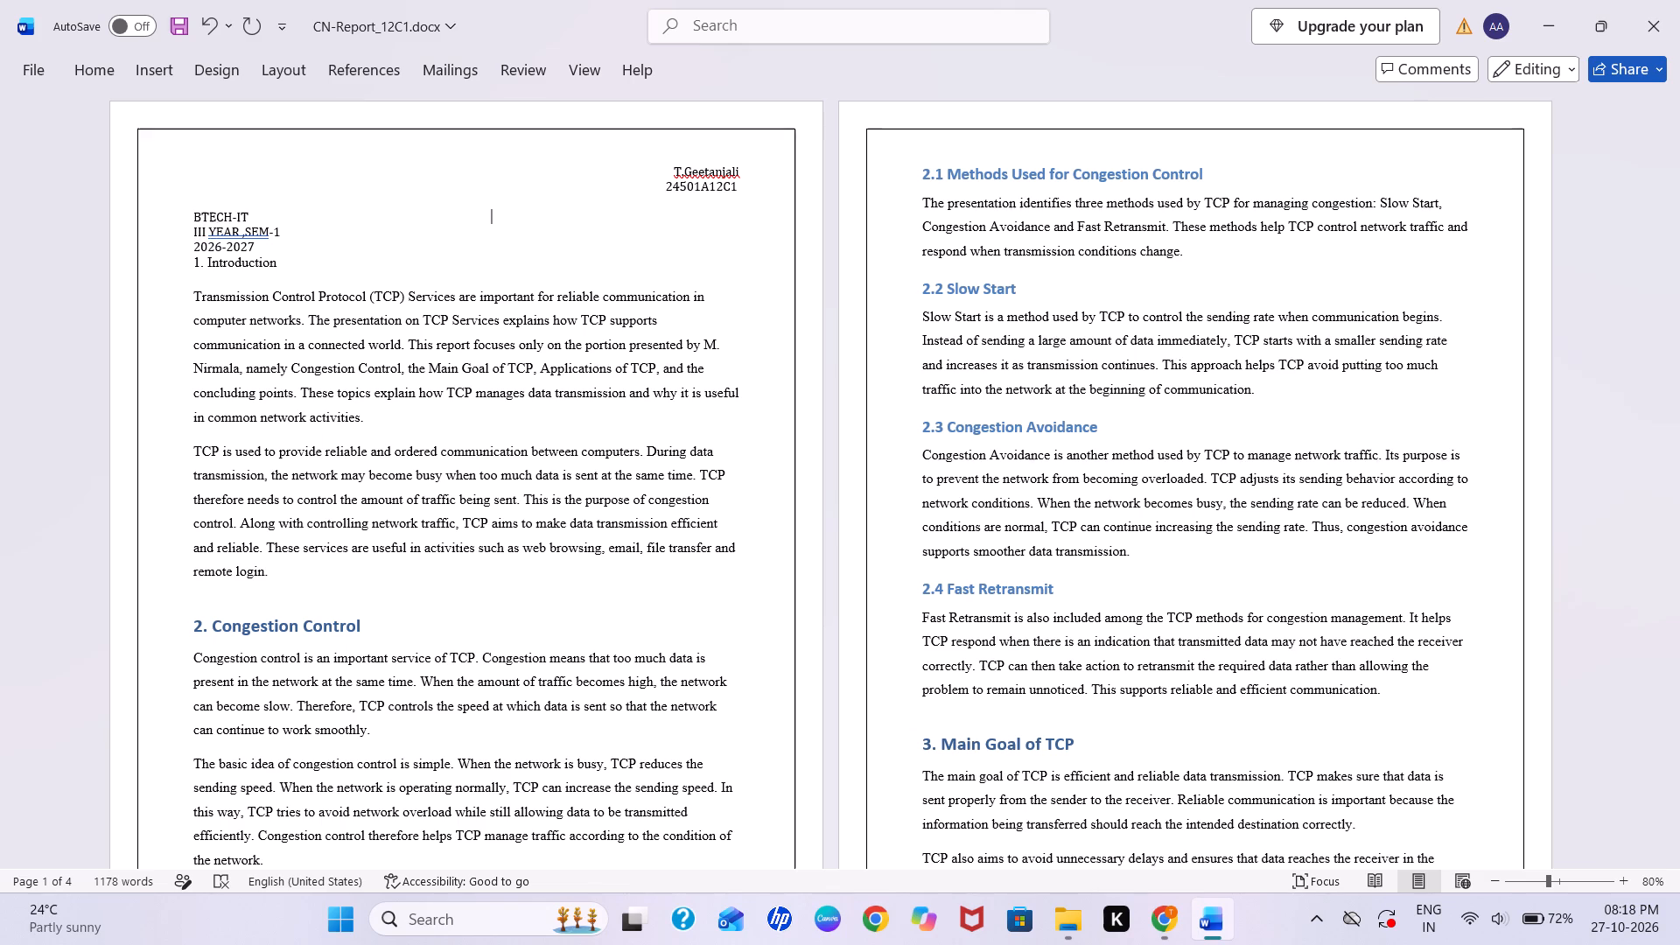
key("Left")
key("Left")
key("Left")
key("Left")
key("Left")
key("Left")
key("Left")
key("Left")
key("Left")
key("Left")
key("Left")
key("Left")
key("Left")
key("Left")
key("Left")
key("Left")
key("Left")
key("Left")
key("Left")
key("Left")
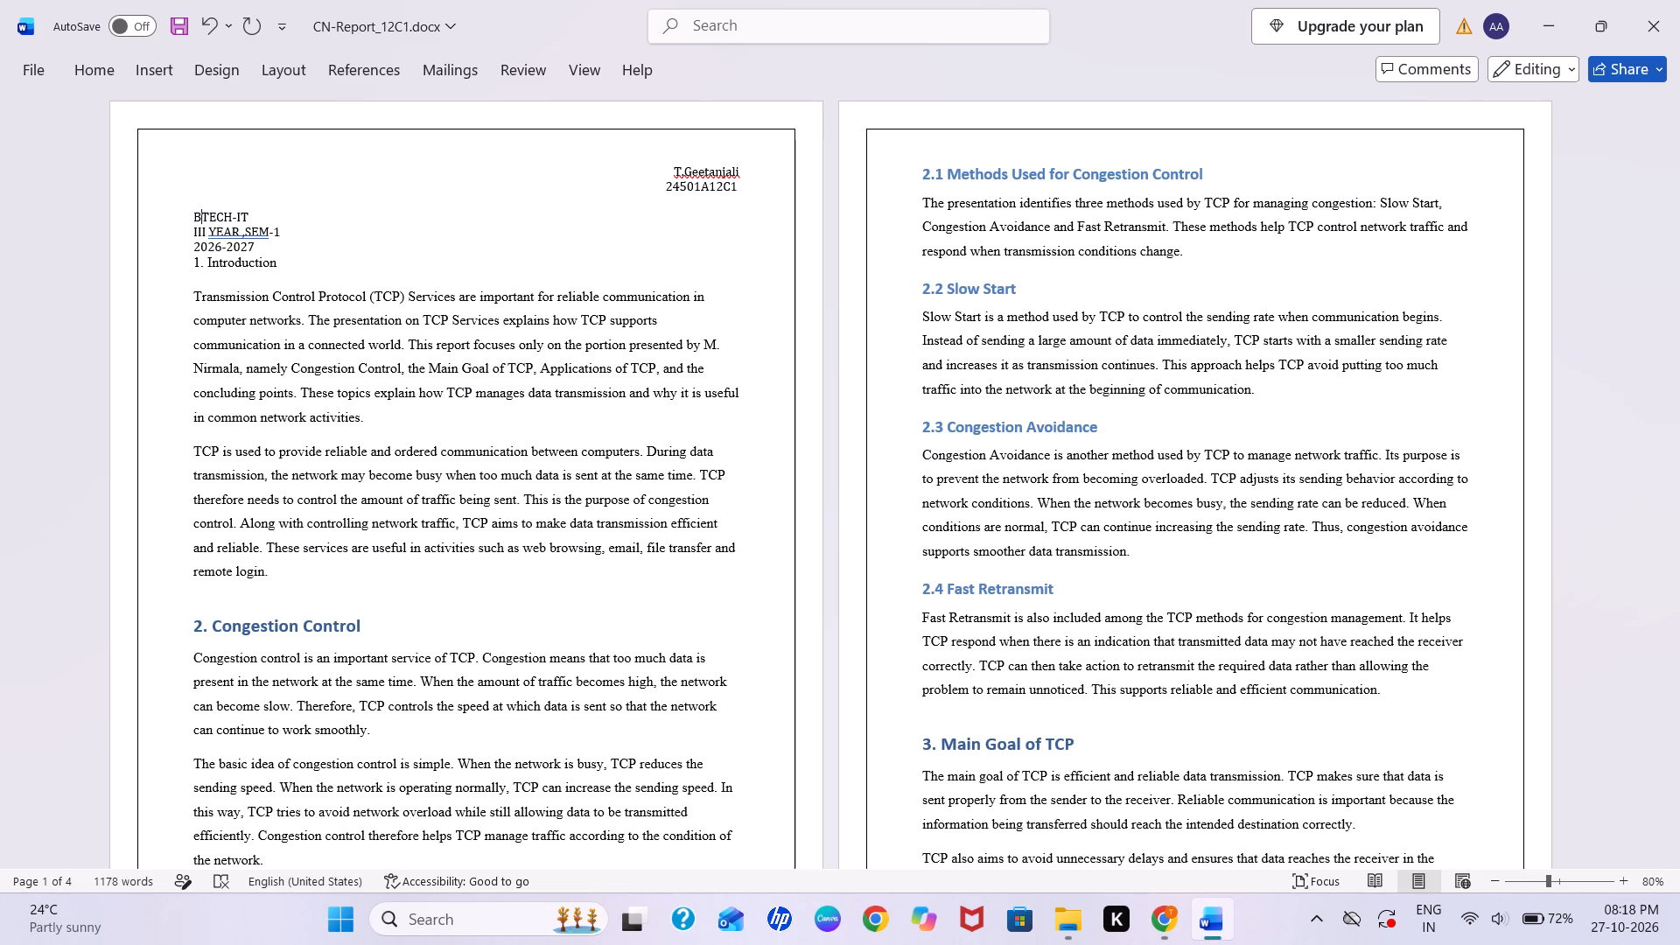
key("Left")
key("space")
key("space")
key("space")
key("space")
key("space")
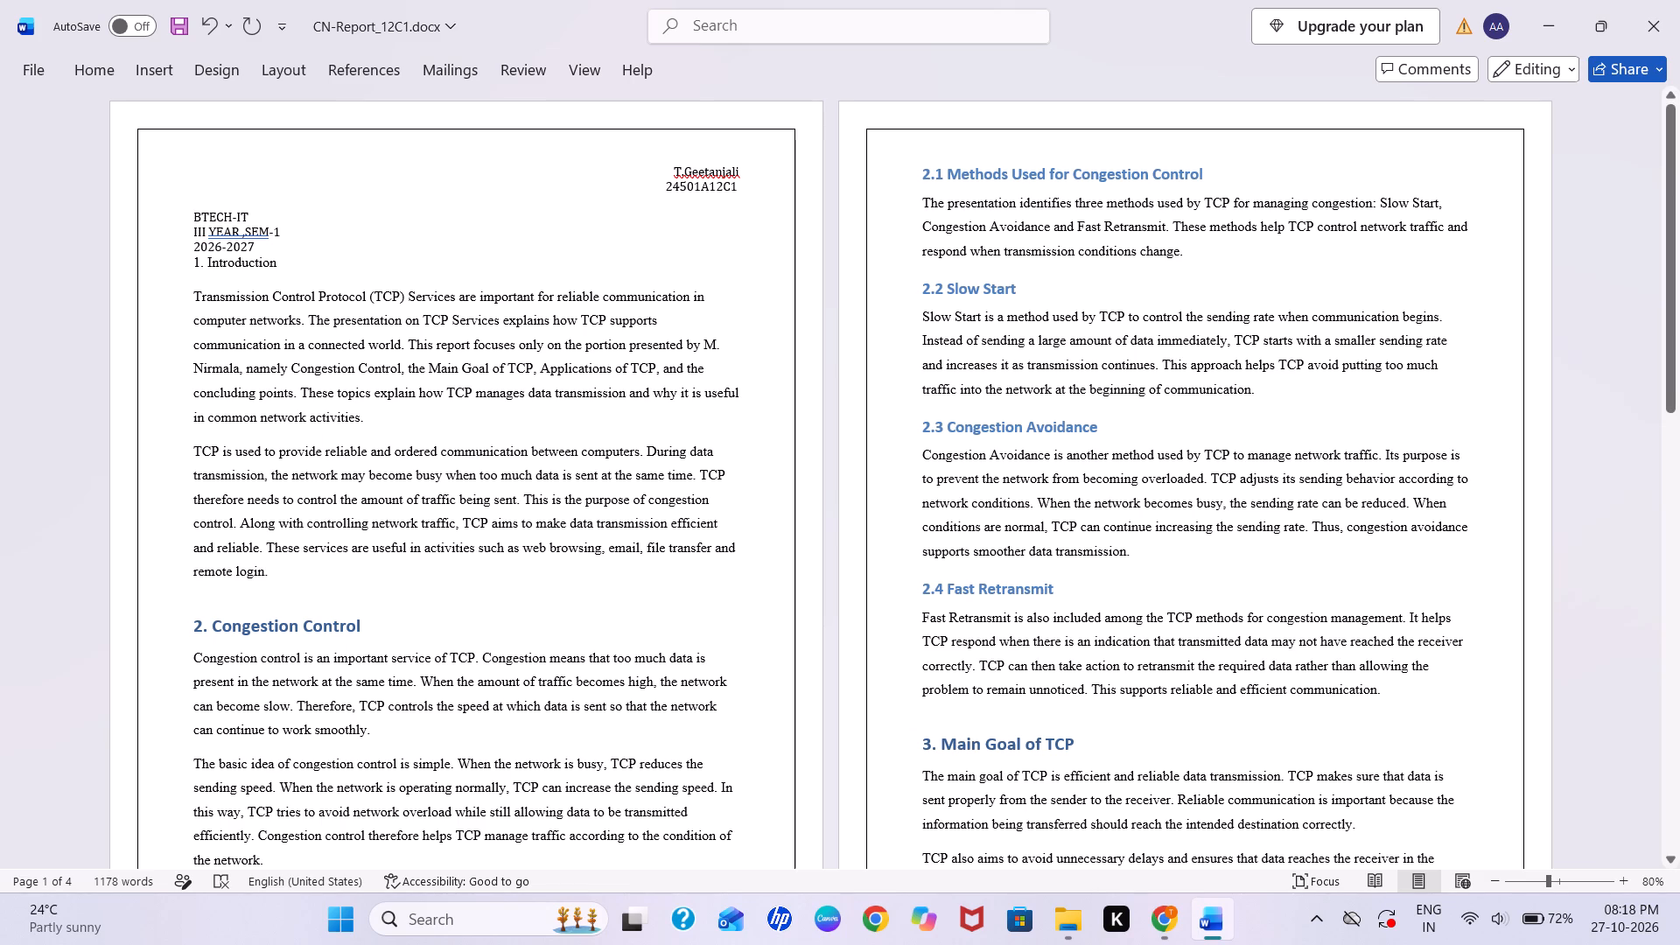
Push the text after the first I of the III YEAR ,SEM-1 line to the page's right margin by inserting spaces after that I.
left_click(199, 227)
key("space")
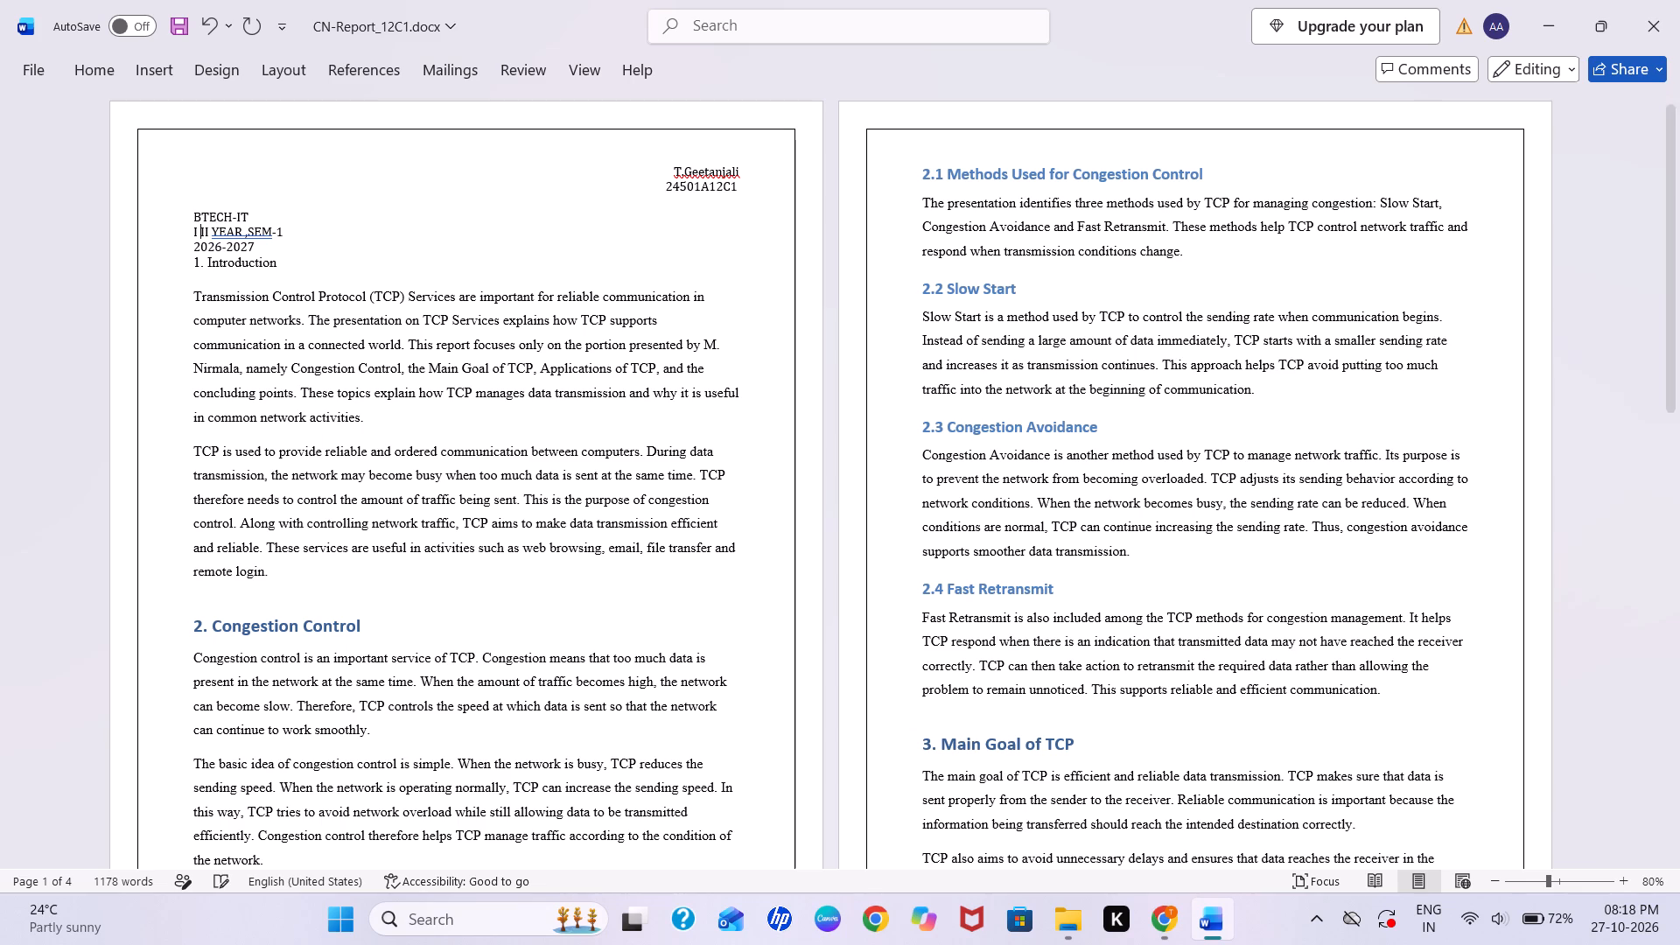
key("space")
key("space")
key("space")
key("space")
key("space")
key("space")
key("space")
key("space")
key("space")
key("space")
key("space")
key("space")
key("space")
key("space")
key("space")
key("space")
key("space")
key("space")
key("space")
key("space")
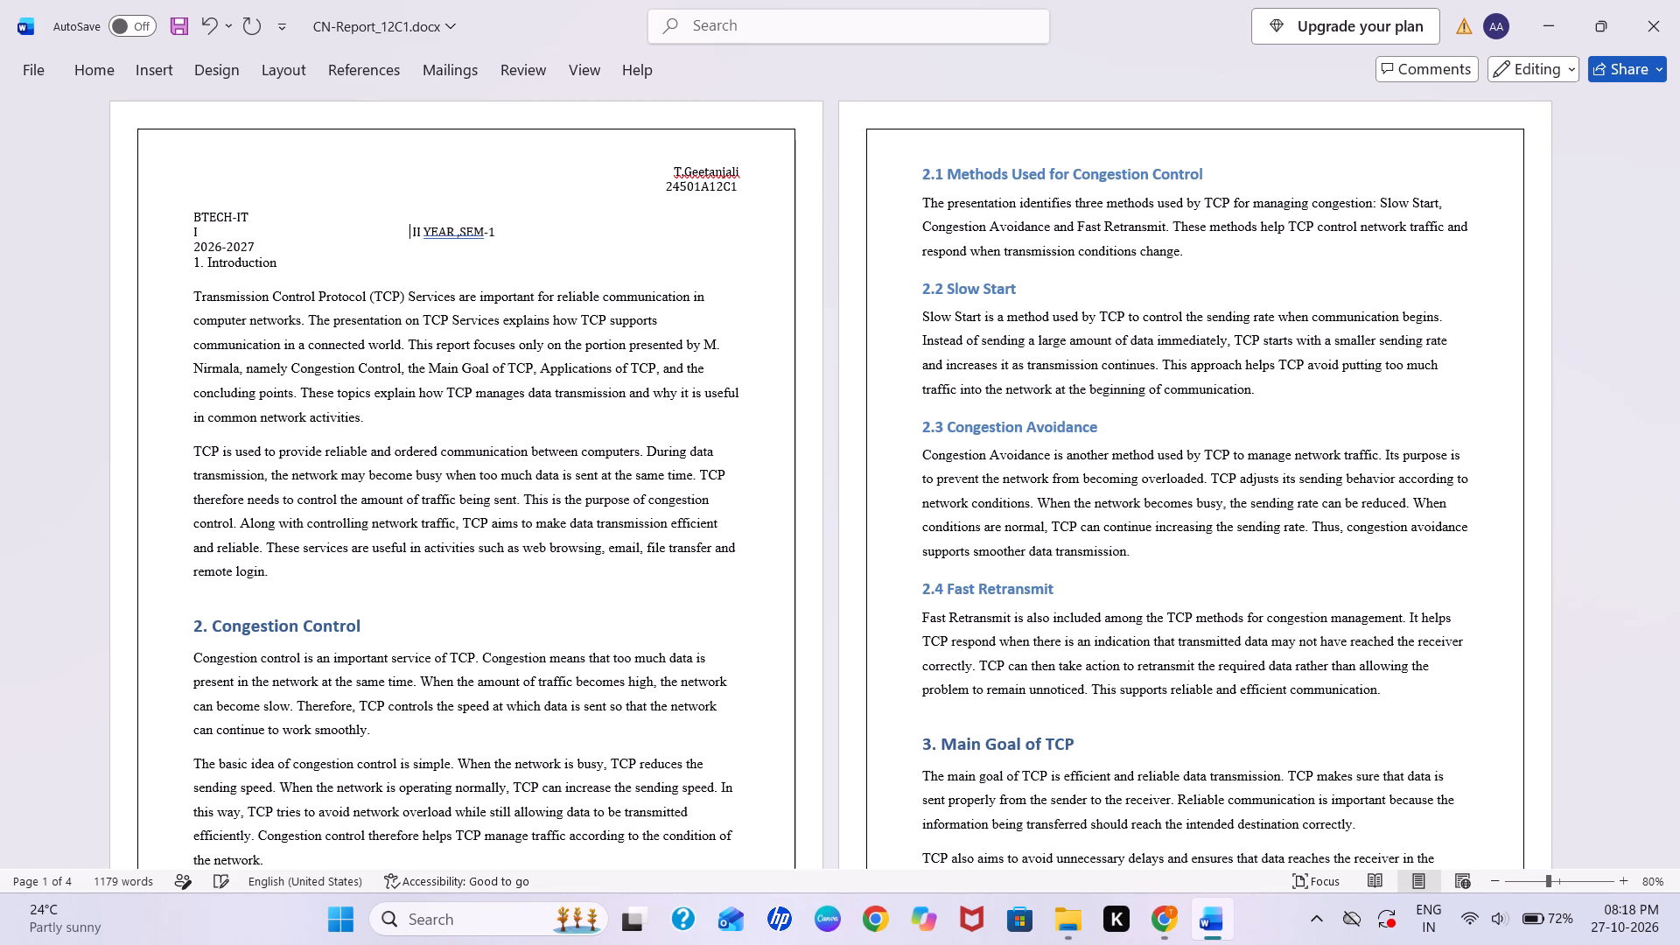
key("space")
key("space")
key("space")
key("space")
key("space")
key("space")
key("space")
key("space")
key("space")
key("space")
key("space")
key("space")
key("space")
key("space")
key("space")
key("space")
key("space")
key("space")
key("space")
key("space")
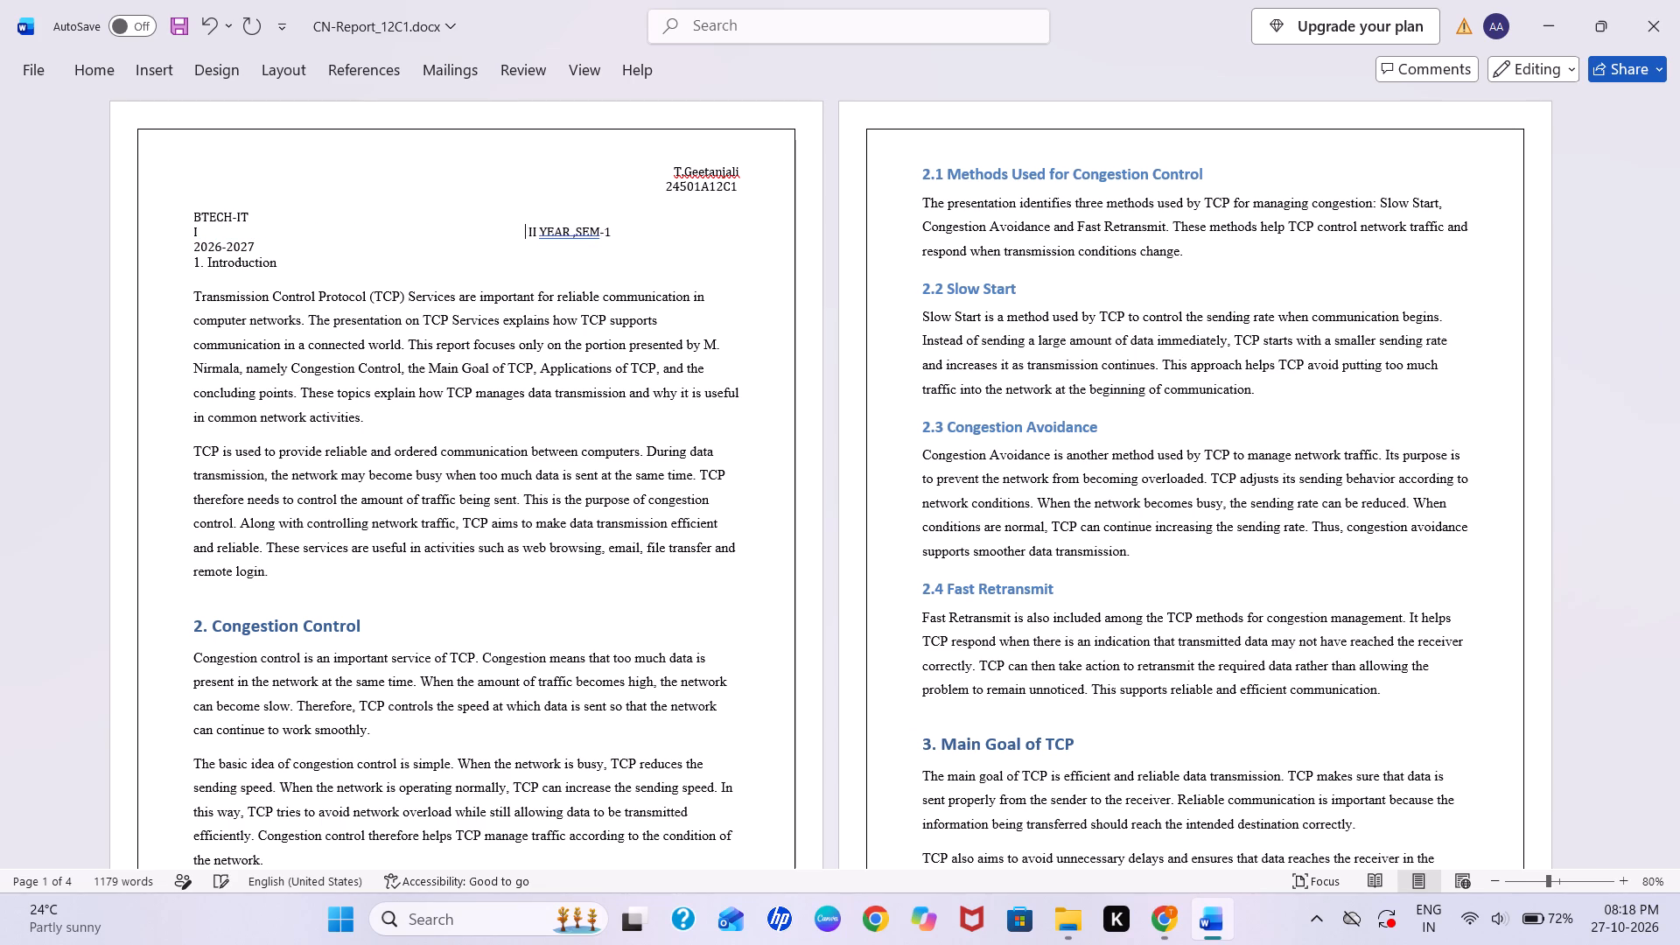
key("space")
key("space")
key("space")
key("space")
key("space")
key("space")
key("space")
key("space")
key("space")
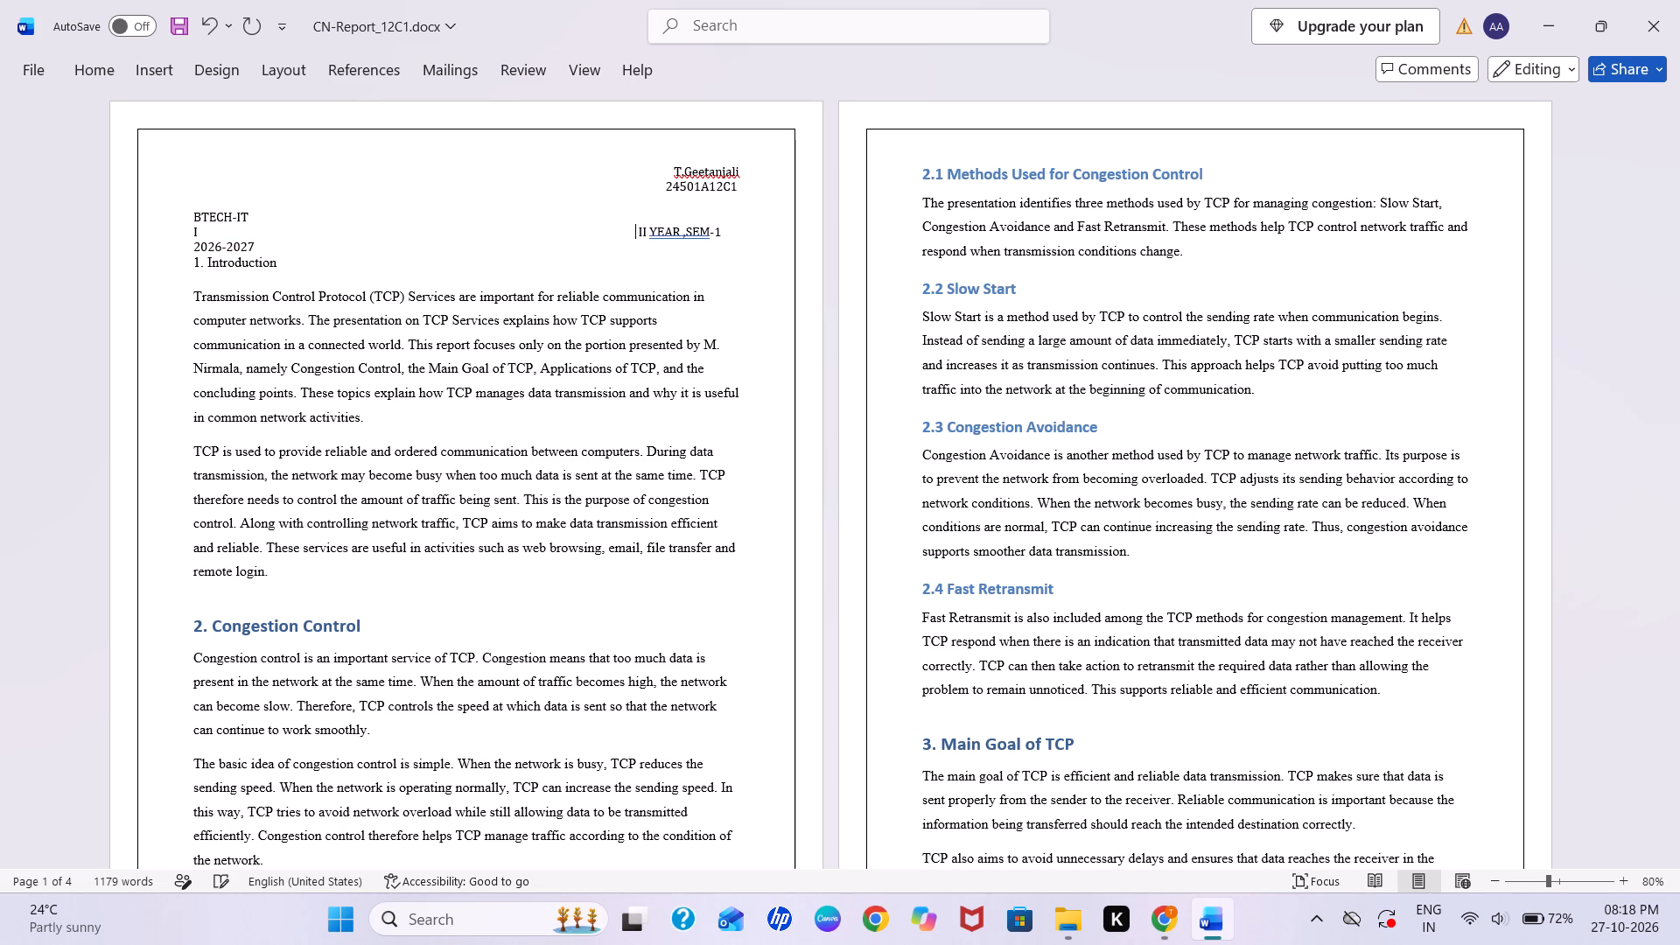
key("space")
key("space")
key("space")
key("space")
key("space")
key("space")
key("space")
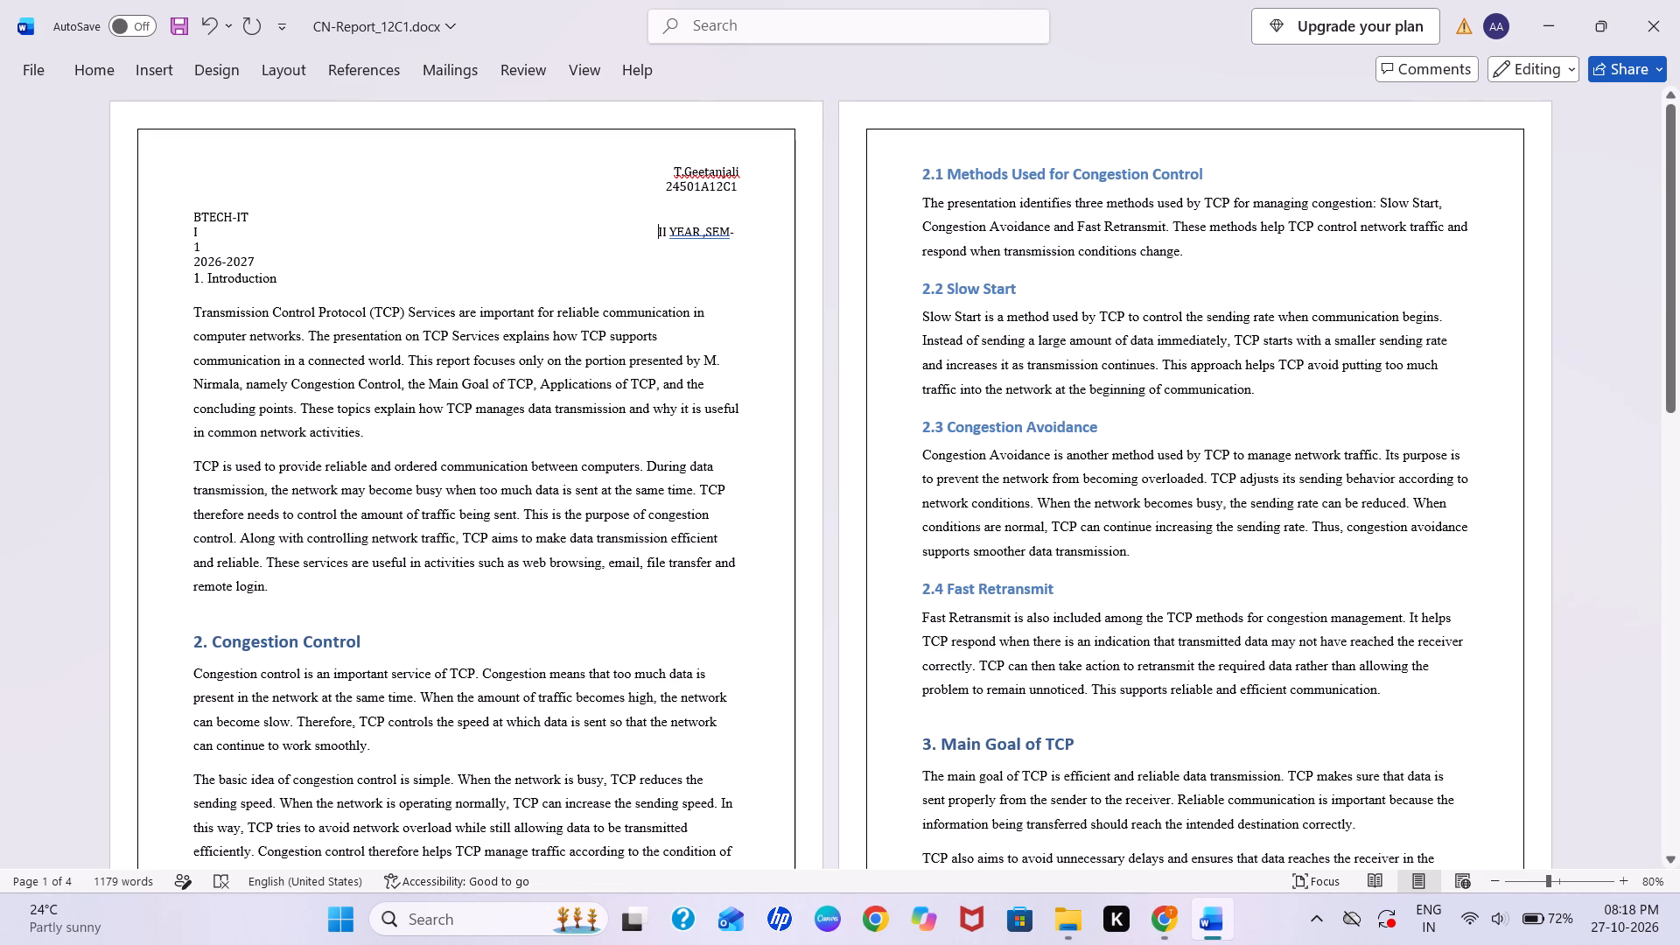
key("BackSpace")
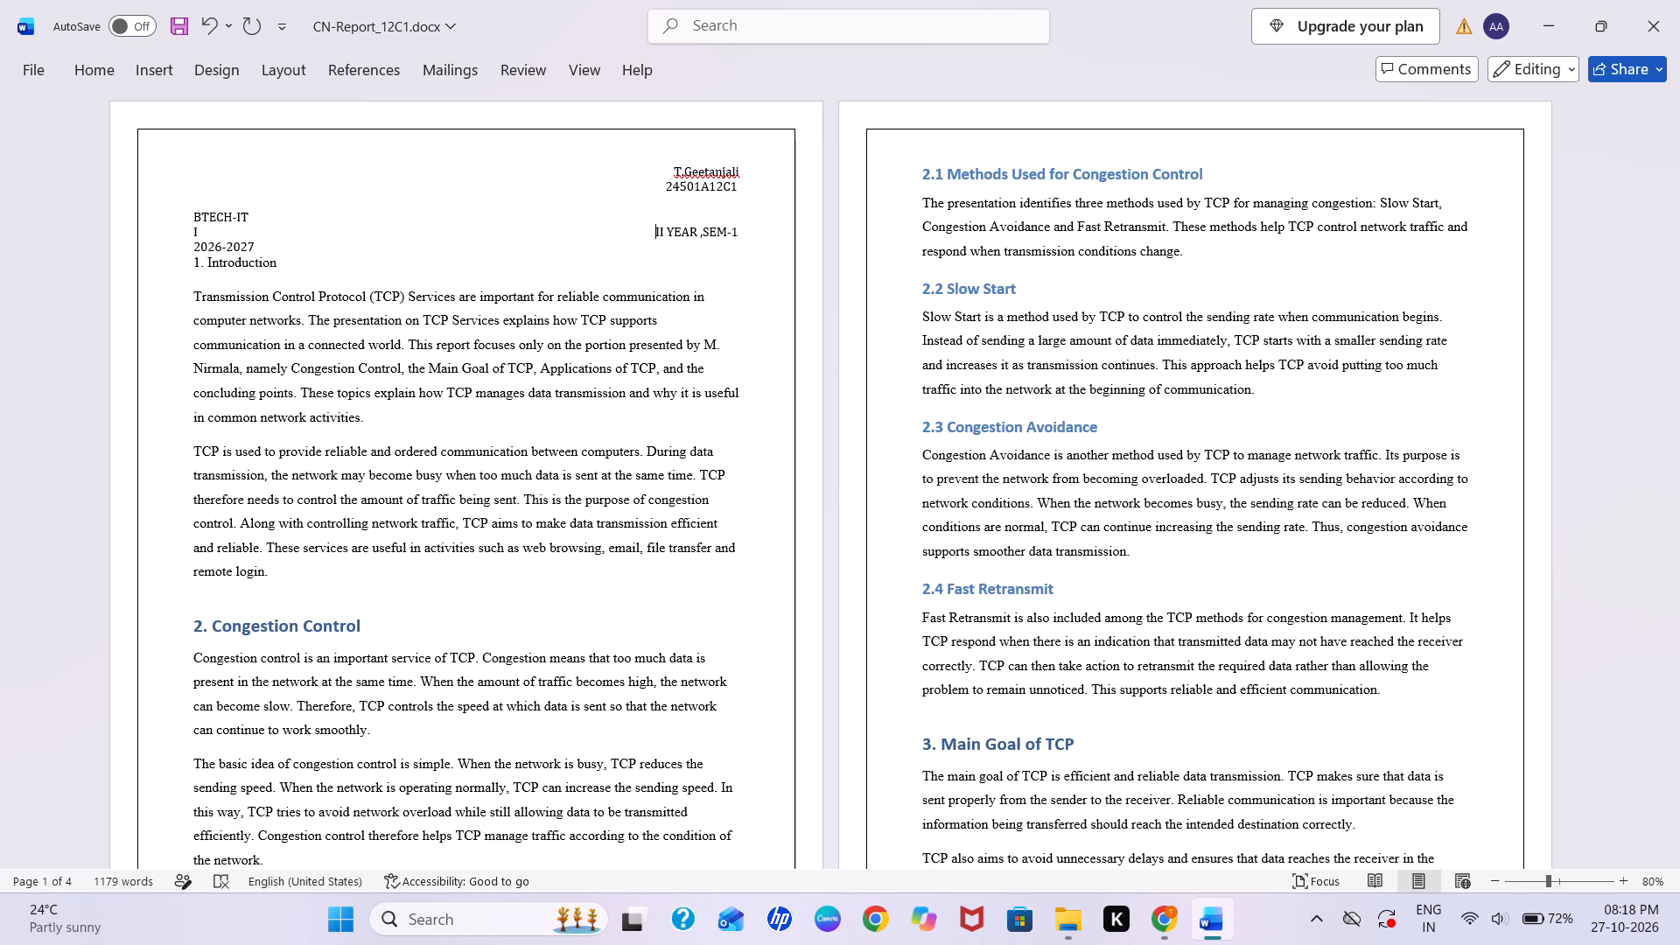
Restore the missing I before II YEAR ,SEM-1 and remove two spaces before it so the text fits on one line.
key("i")
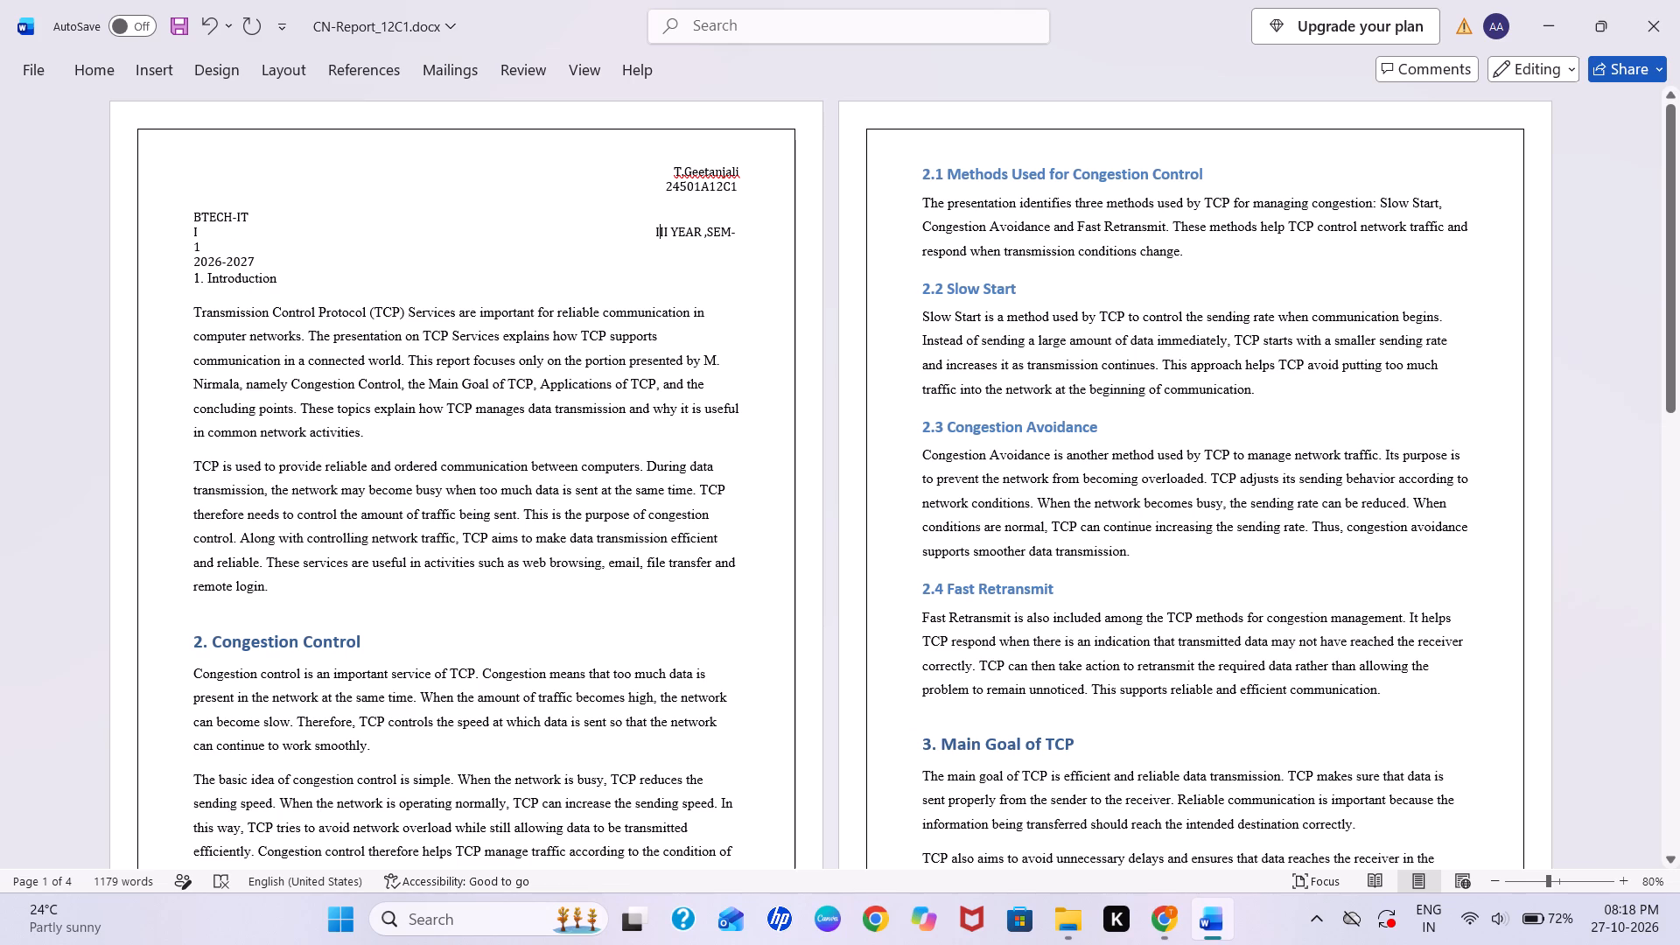
left_click(654, 231)
key("BackSpace")
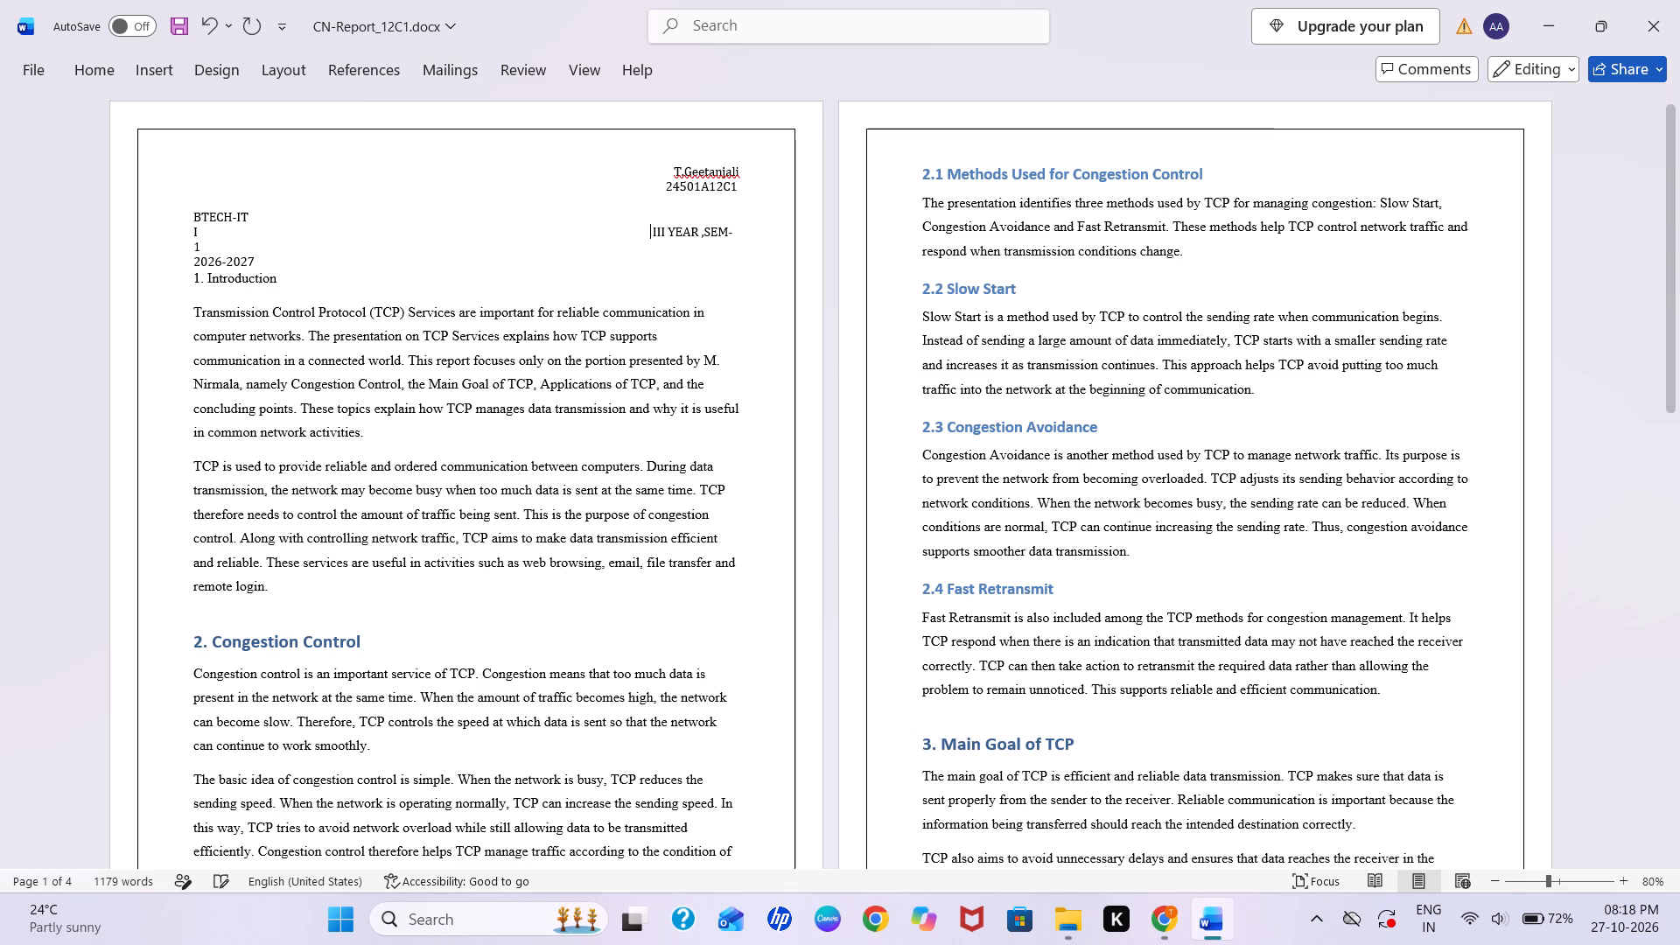
key("BackSpace")
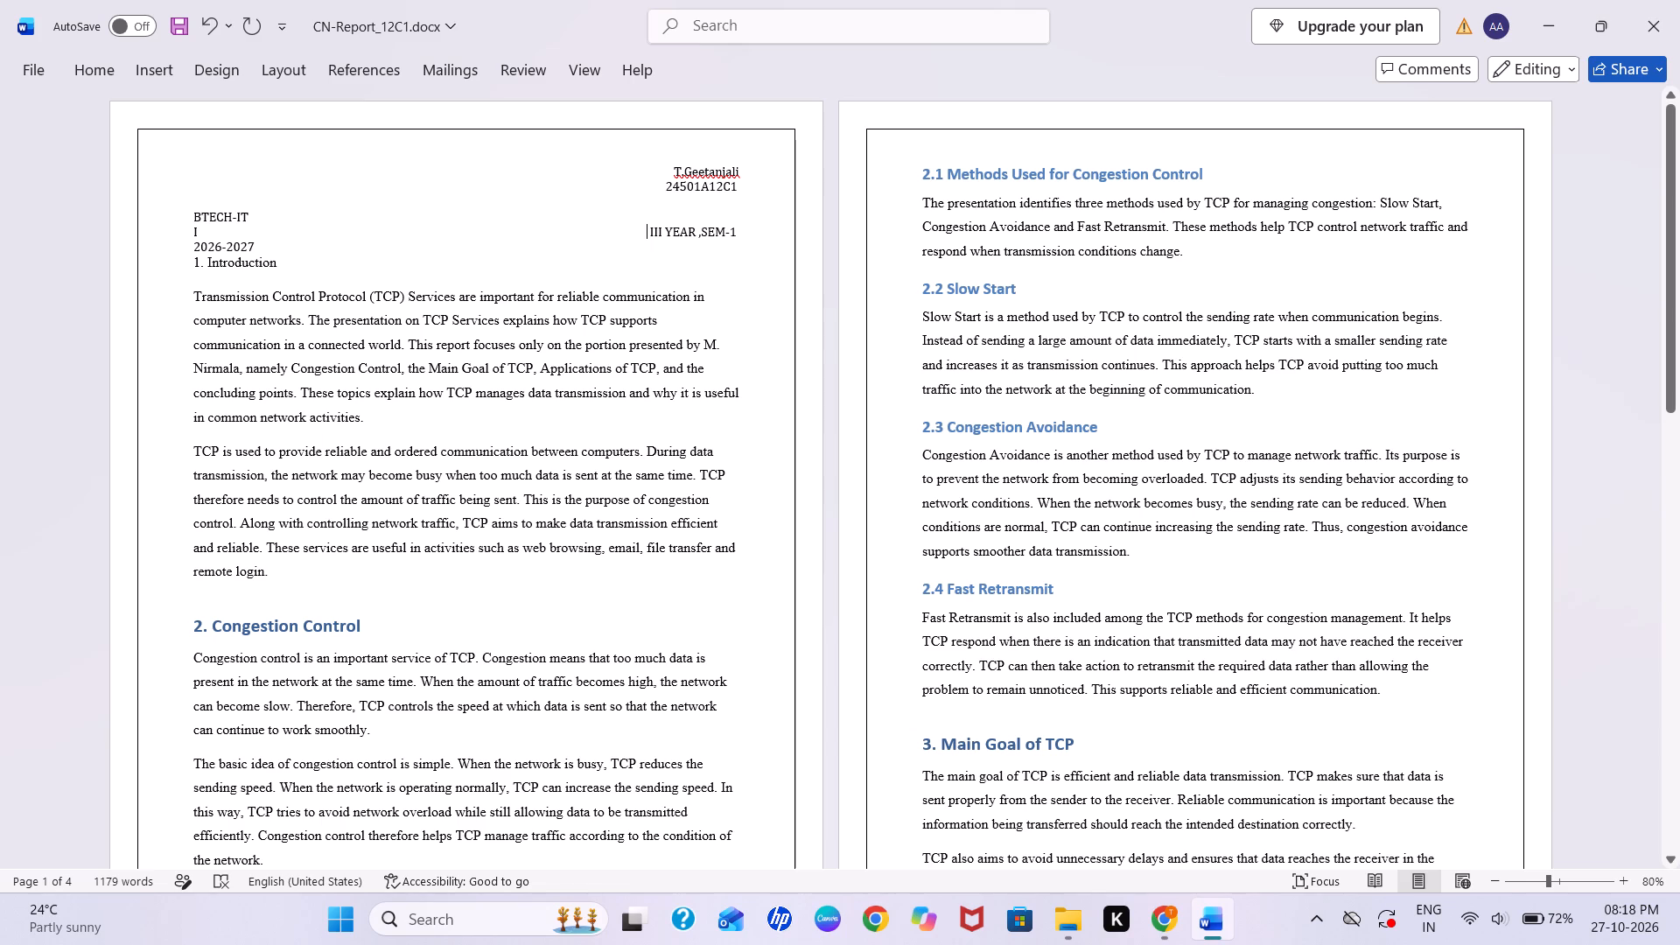
Insert spaces before 2026-2027 to move it near the page's right margin, beneath III YEAR ,SEM-1.
left_click(193, 249)
key("space")
key("space")
key("space")
key("space")
key("space")
key("space")
key("space")
key("space")
key("space")
key("space")
key("space")
key("space")
key("space")
key("space")
key("space")
key("space")
key("space")
key("space")
key("space")
key("space")
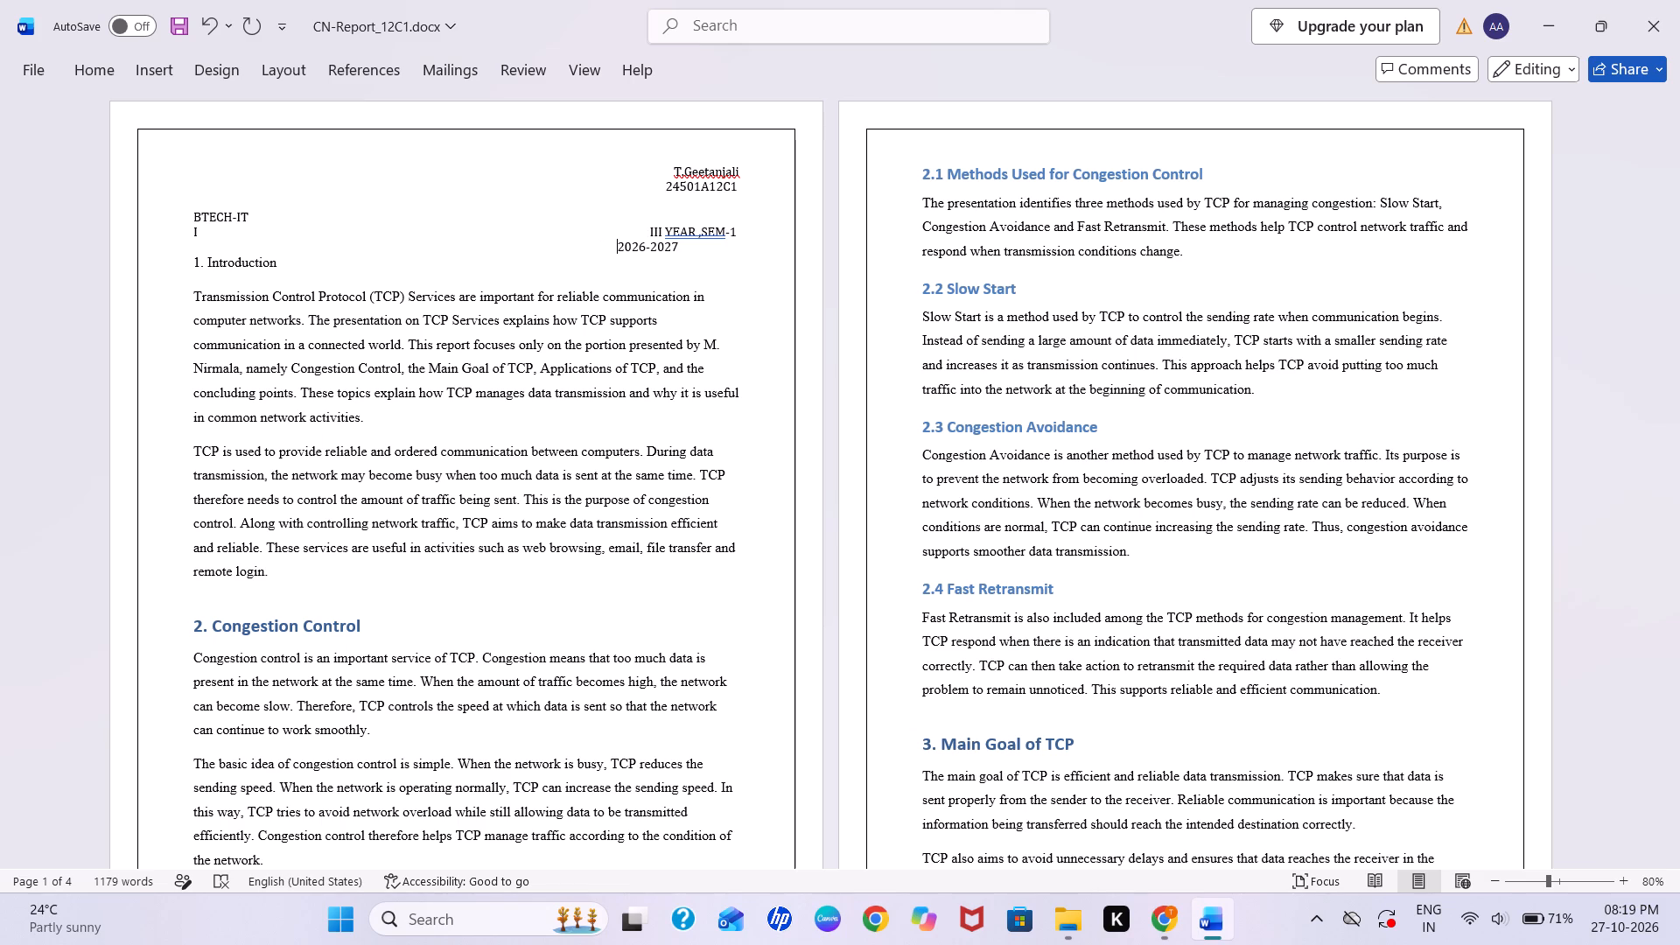
key("space")
key("space")
key("space")
key("space")
key("space")
key("space")
key("space")
key("space")
key("space")
key("space")
key("space")
key("space")
key("space")
key("space")
key("space")
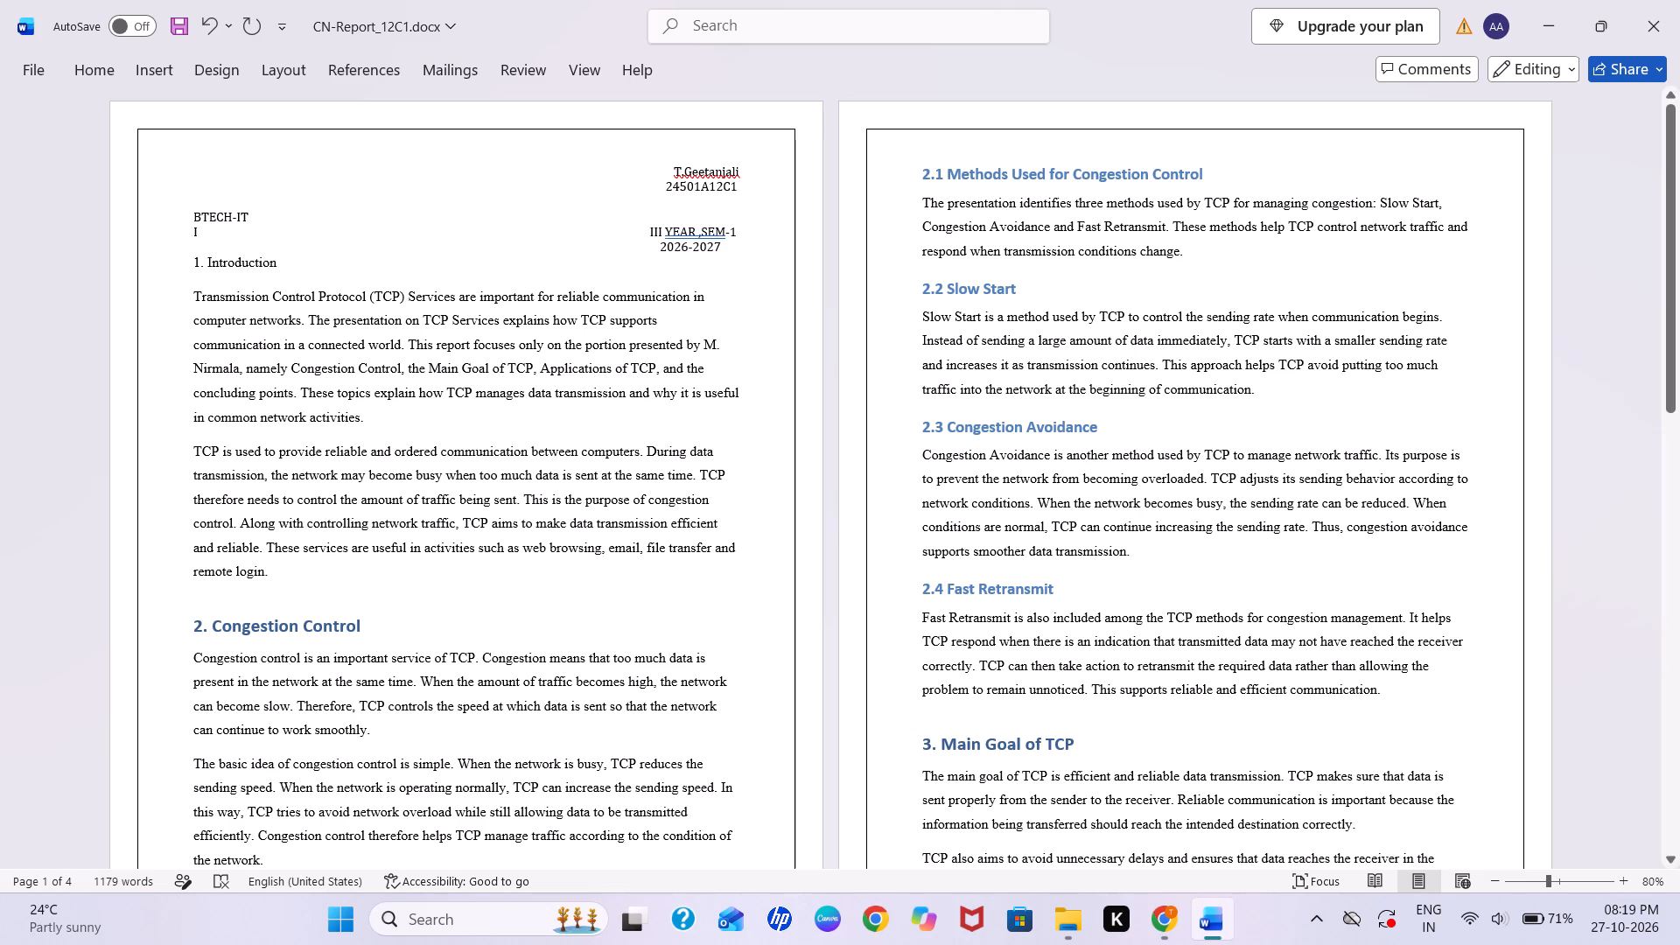
Remove the leftover letter I and the space after it at the start of the III YEAR ,SEM-1 line.
left_click(200, 234)
key("BackSpace")
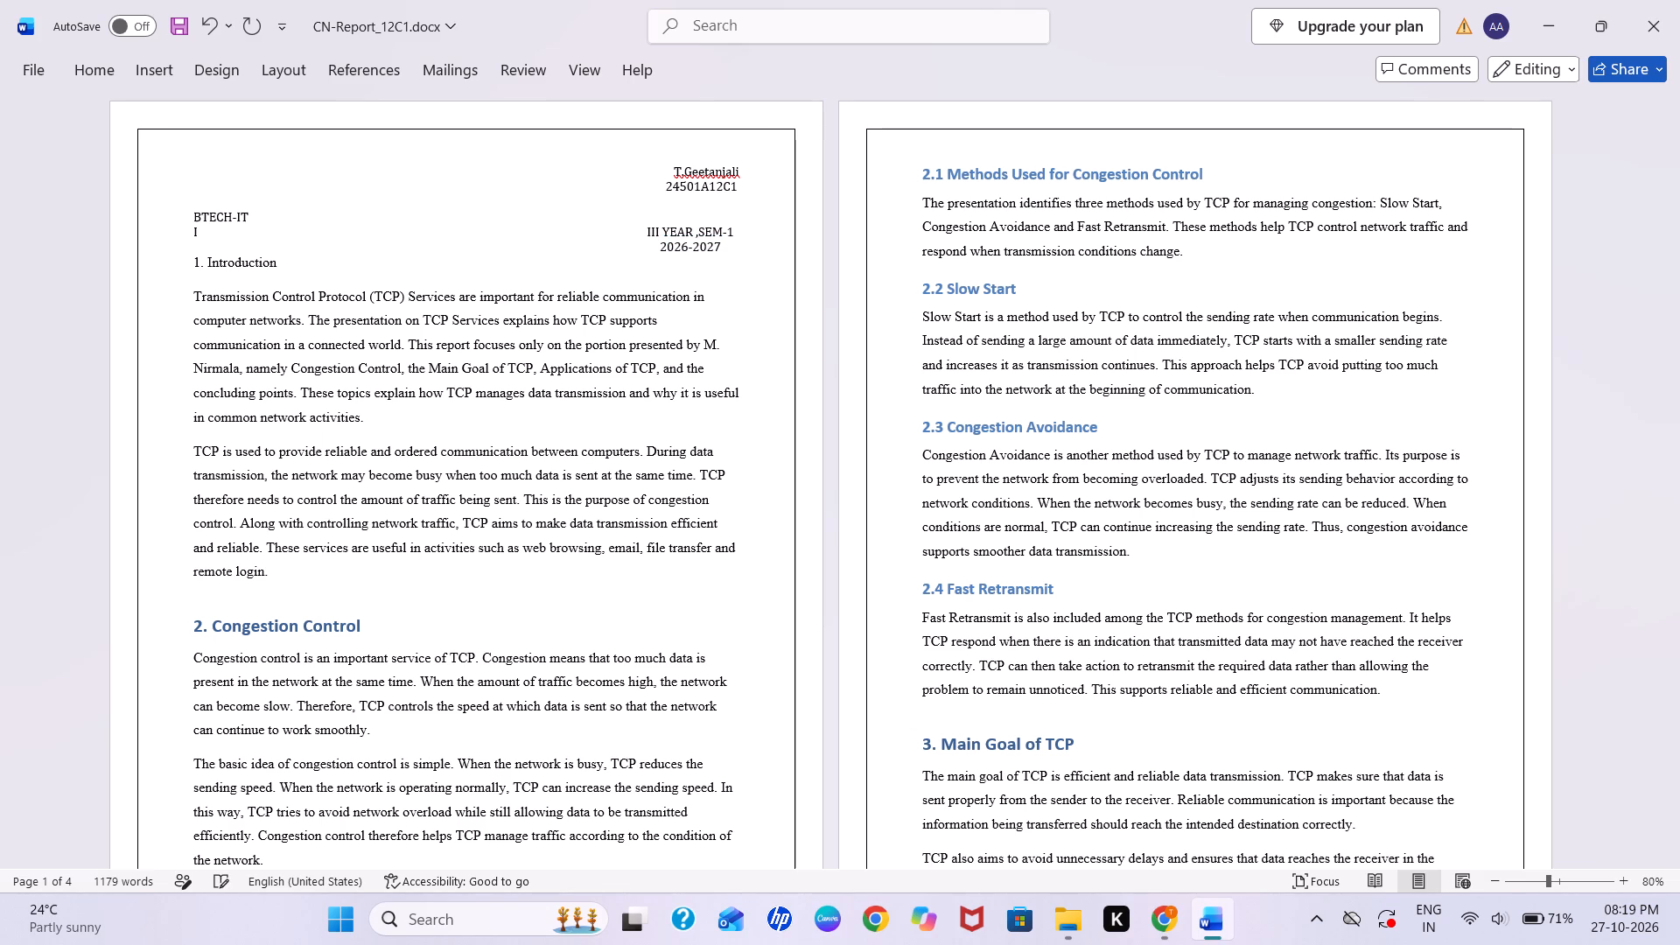
key("BackSpace")
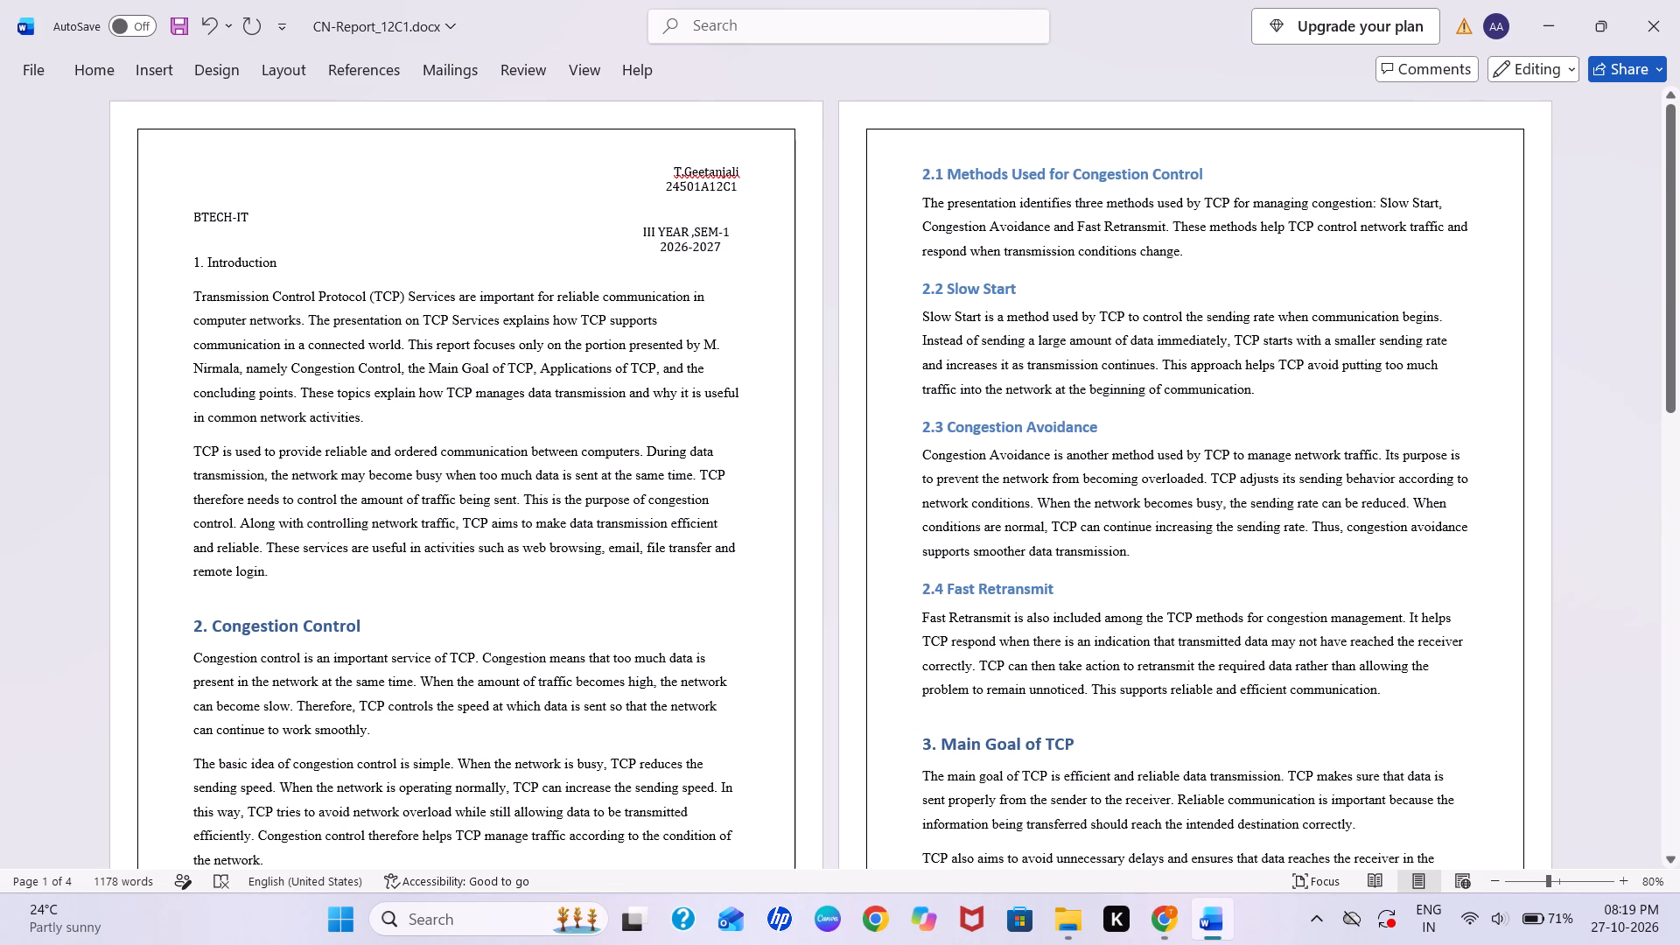
Delete the left-aligned BTECH-IT text with its trailing spaces and the extra line it occupies.
left_click(265, 213)
key("BackSpace")
key("BackSpace")
key("BackSpace")
key("BackSpace")
key("BackSpace")
key("BackSpace")
key("BackSpace")
key("BackSpace")
key("BackSpace")
key("BackSpace")
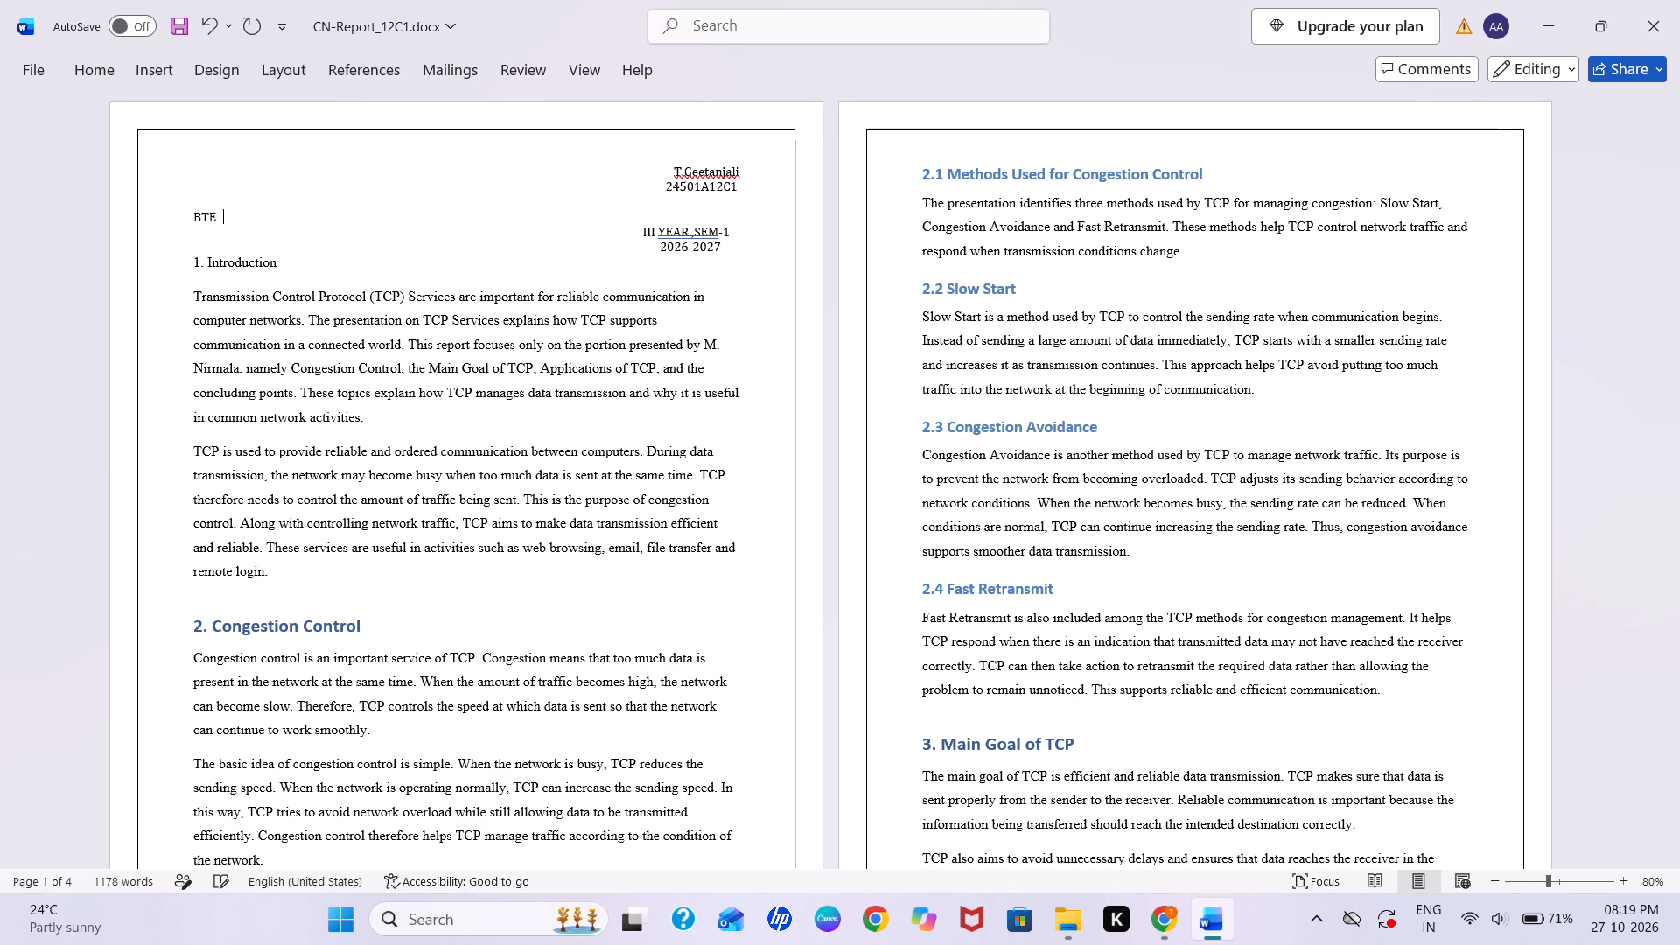
key("BackSpace")
key("BackSpace")
key("BackSpace")
key("BackSpace")
key("BackSpace")
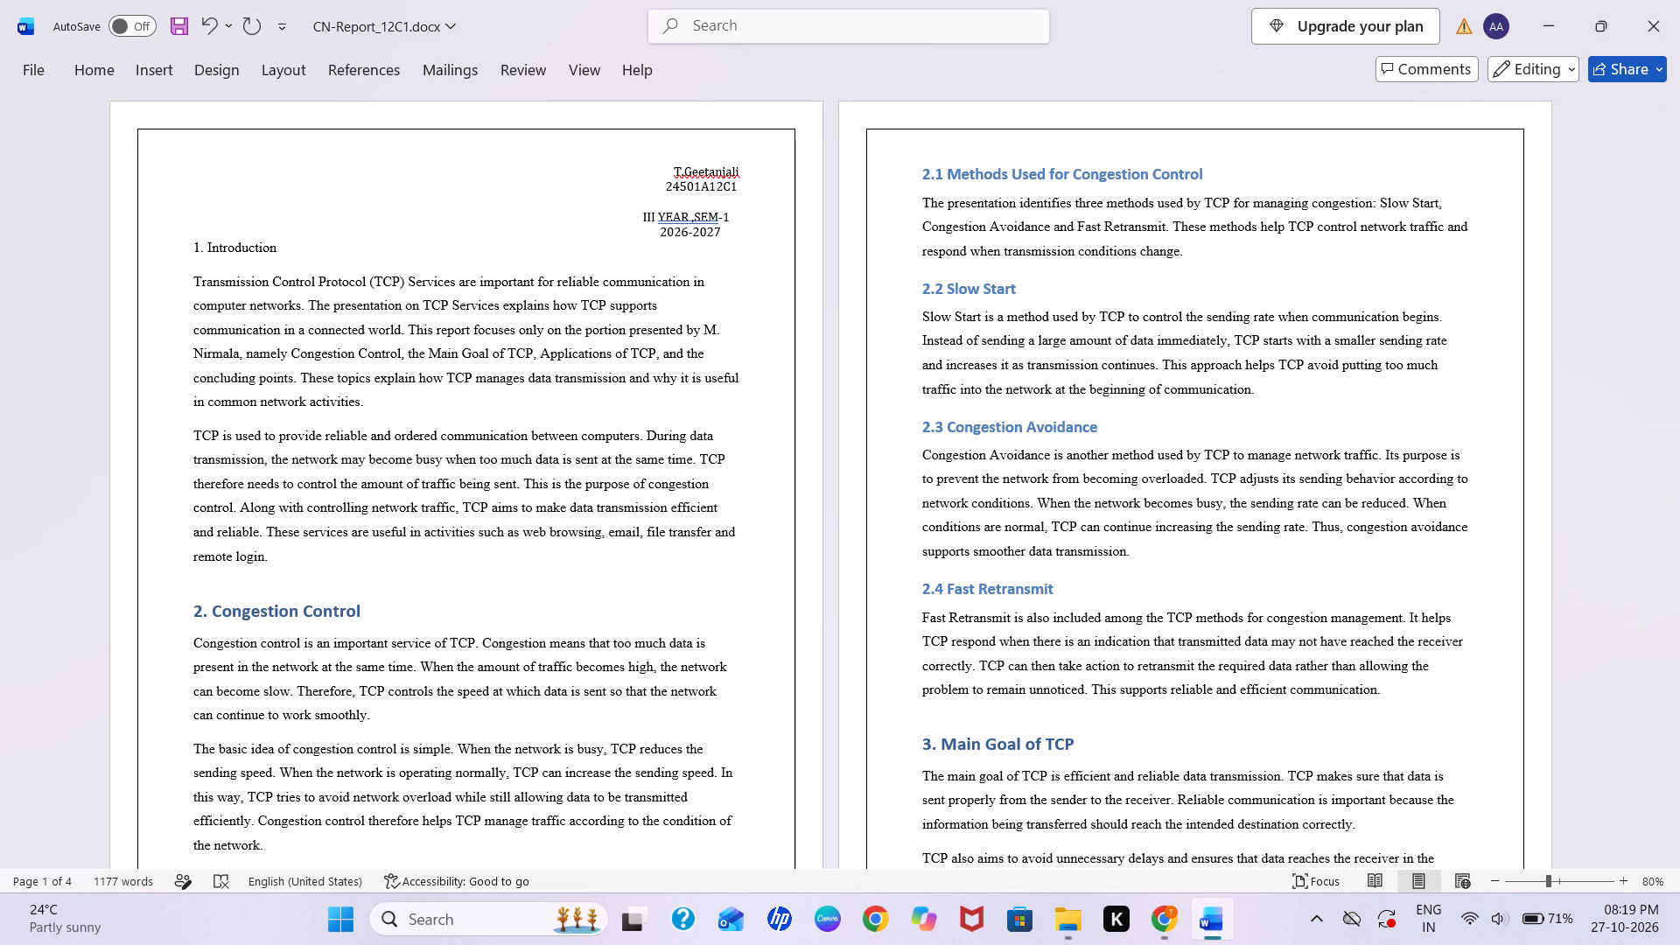
key("BackSpace")
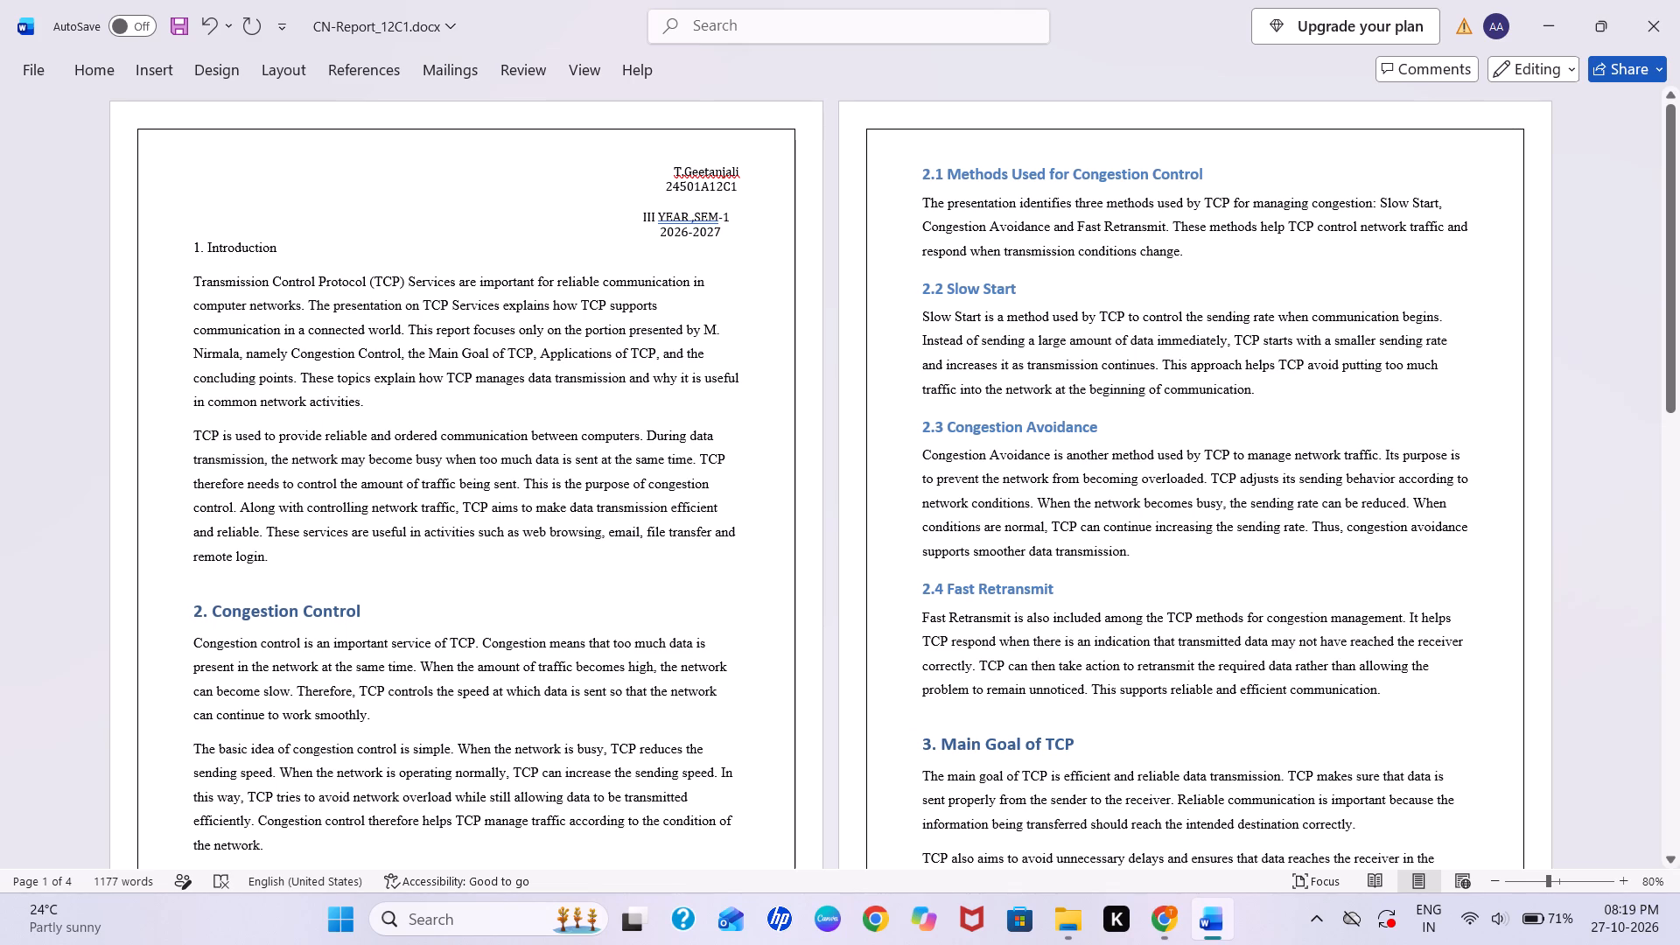
Enter BTECH-IT on the blank line beneath the roll number, near the page's right margin.
left_click(662, 204)
key("b")
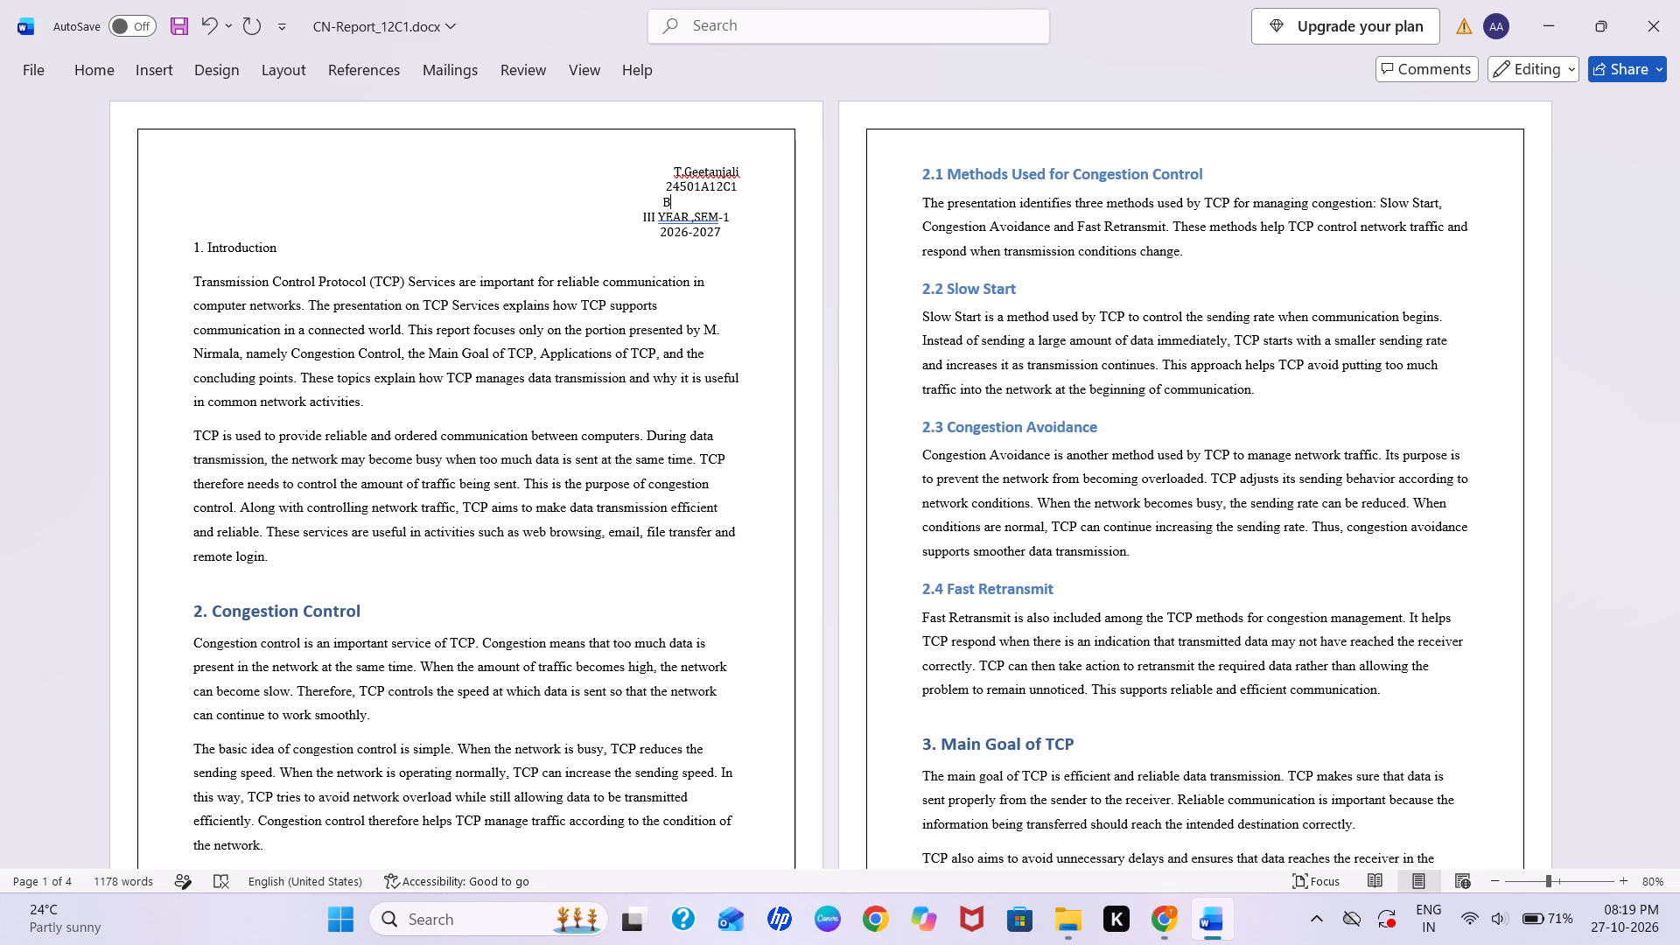
type("TECH")
key("minus")
type("IT")
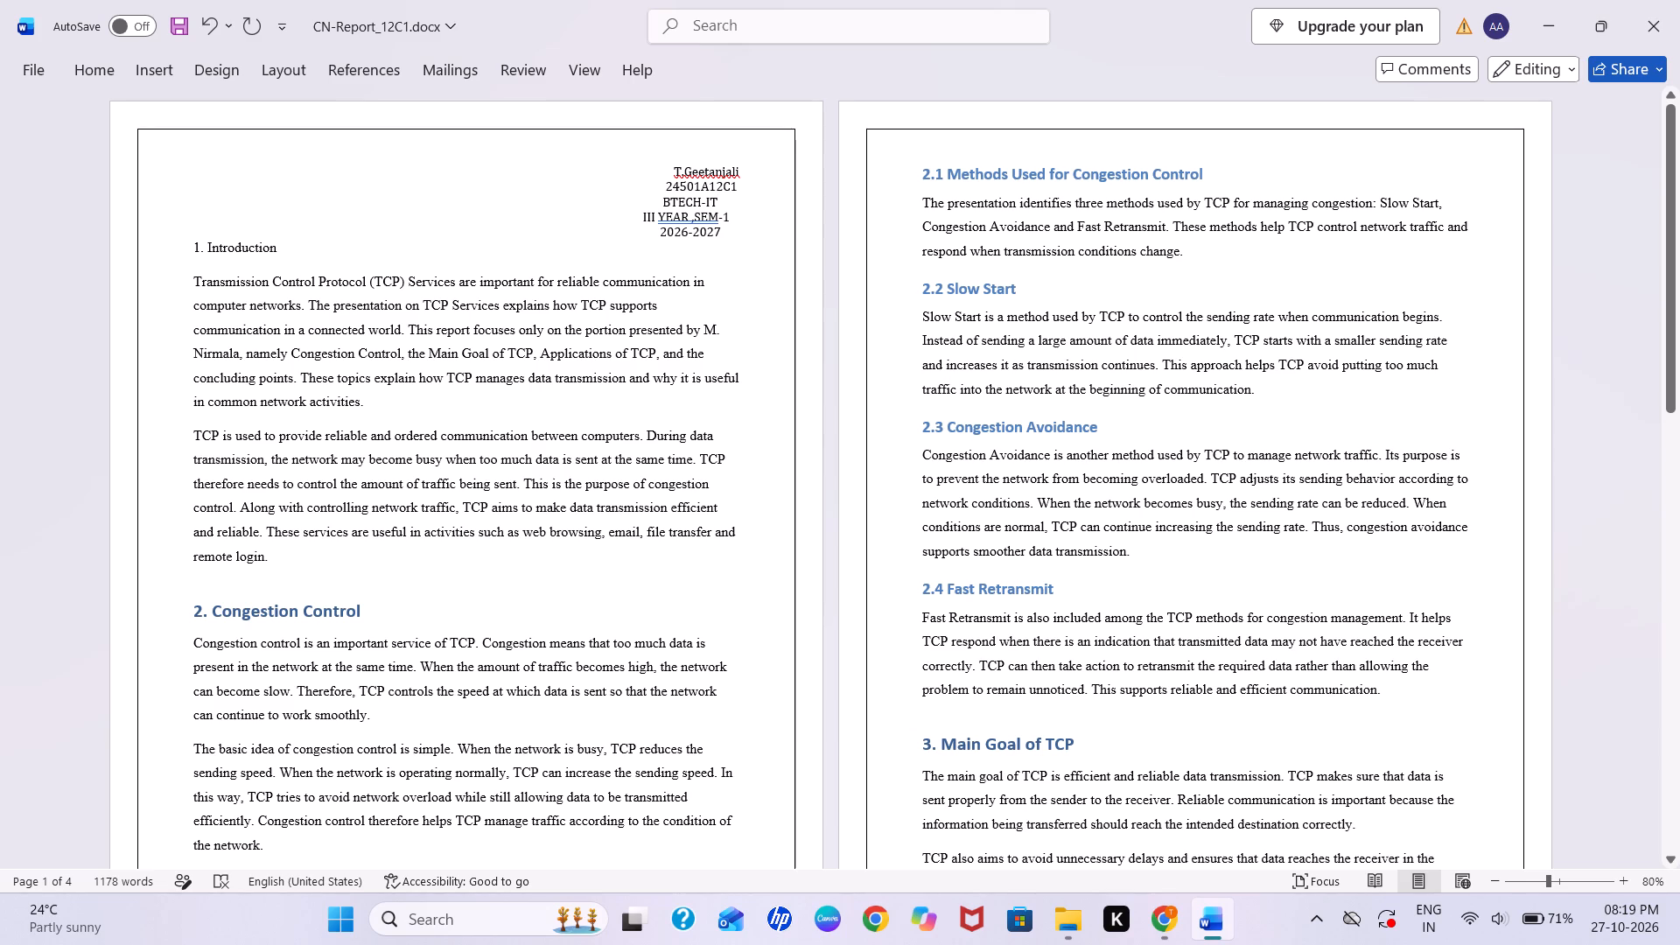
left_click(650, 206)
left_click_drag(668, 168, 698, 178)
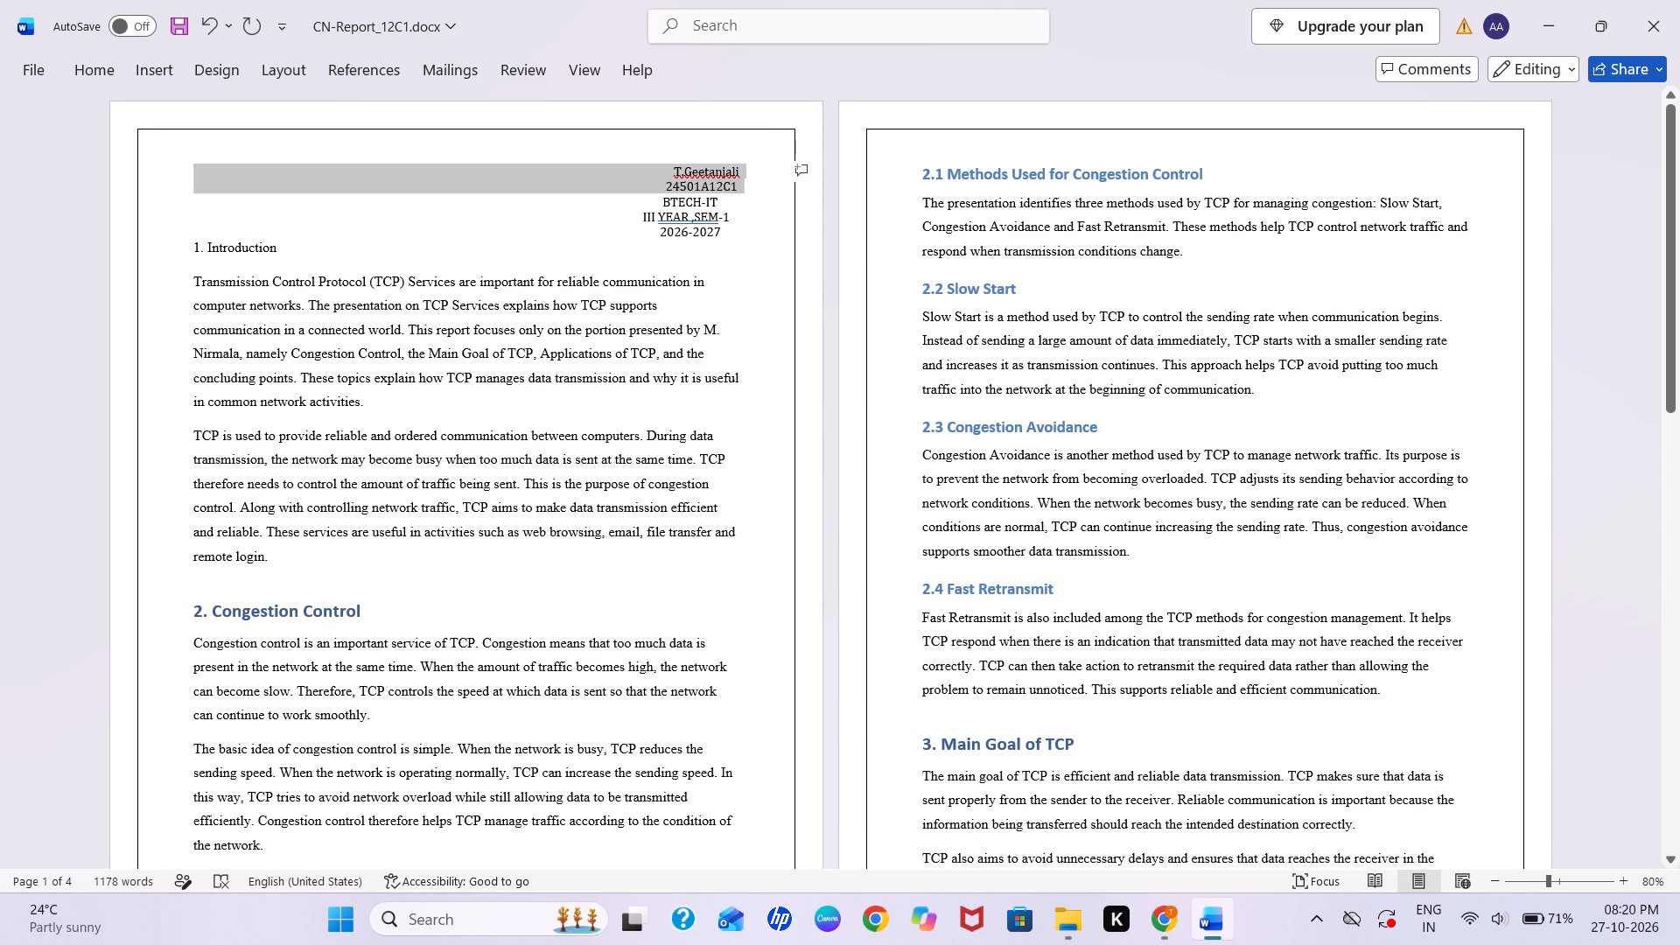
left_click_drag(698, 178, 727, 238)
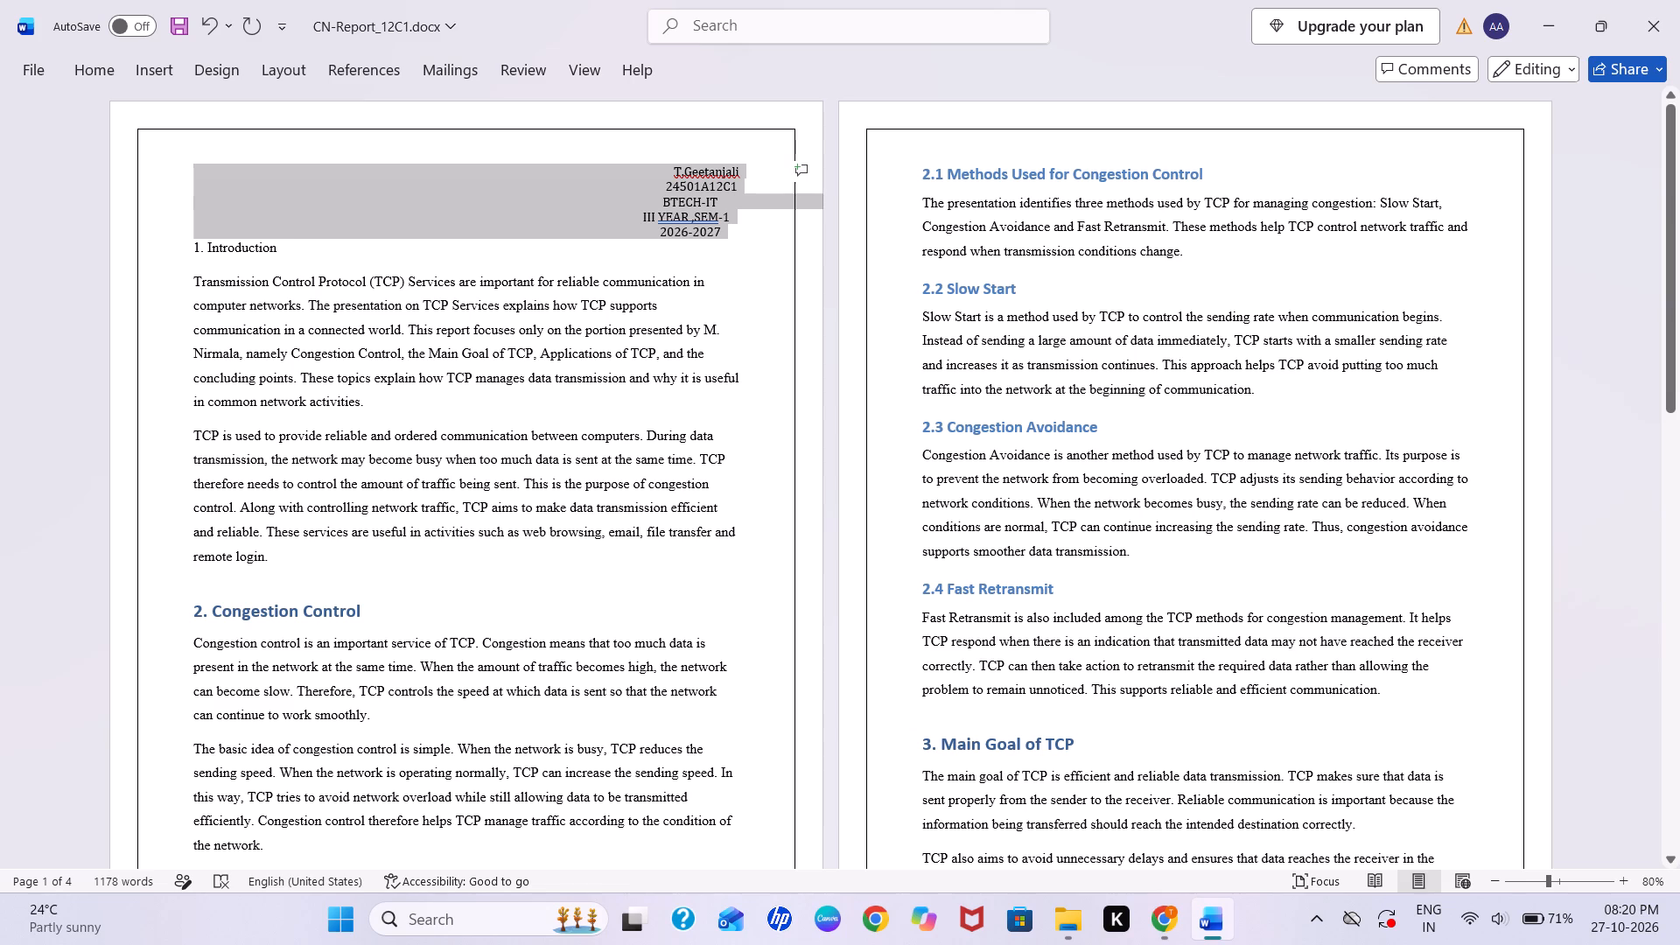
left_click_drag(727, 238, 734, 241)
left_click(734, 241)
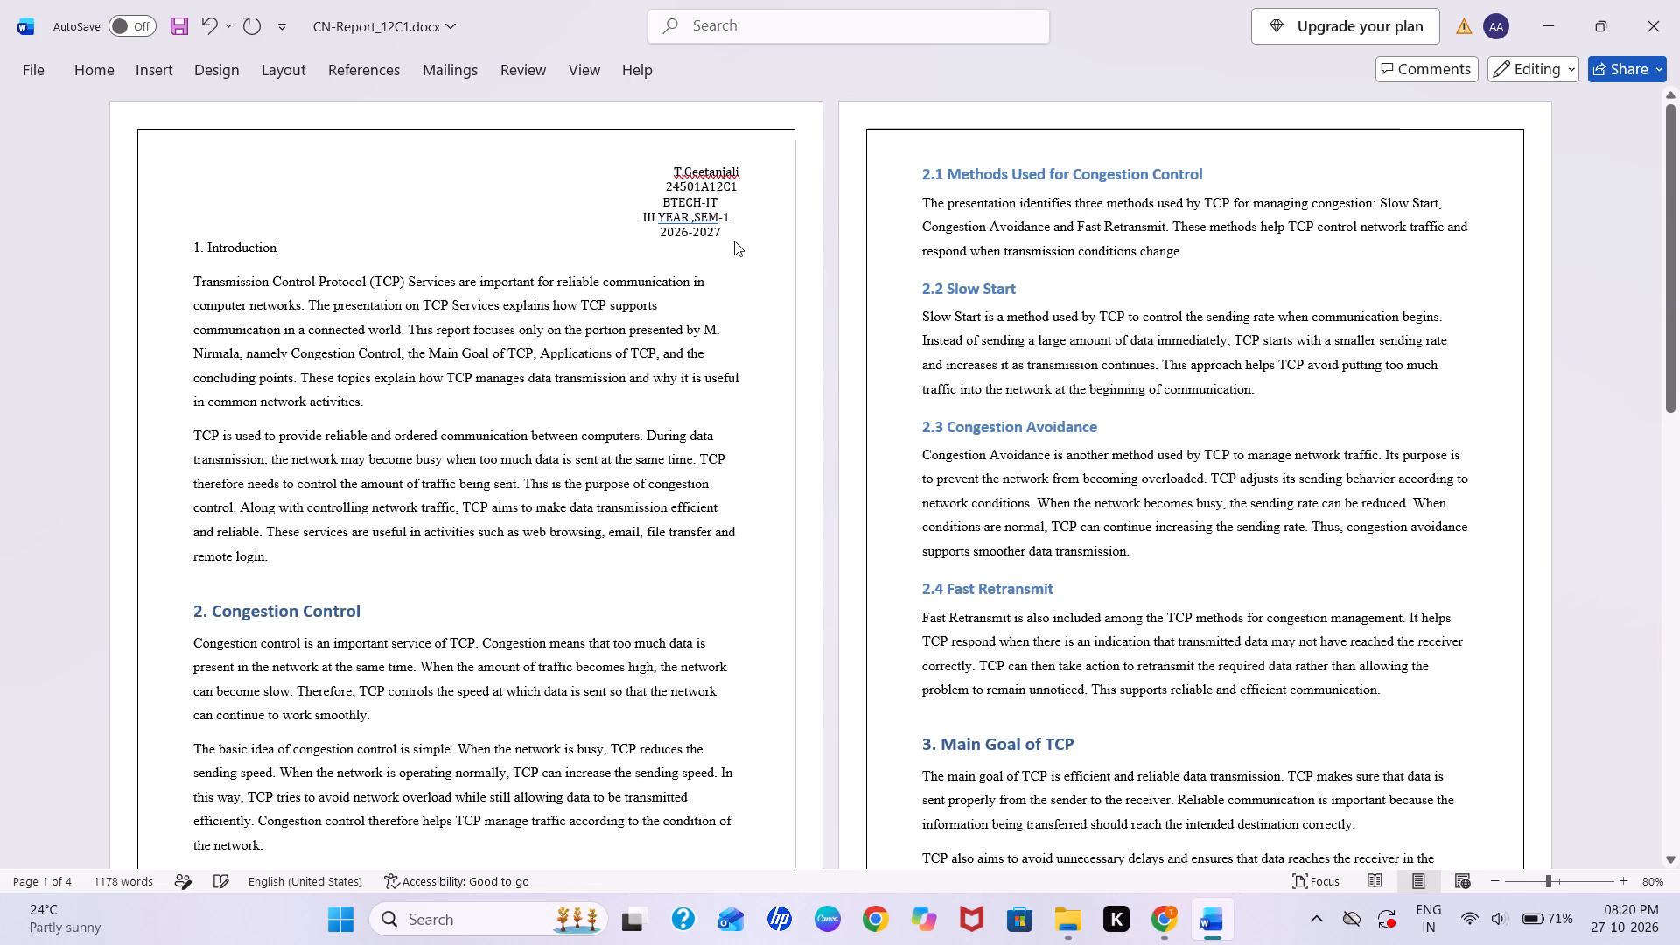
Remove spaces before BTECH-IT so that it starts about level with III YEAR ,SEM-1 below it.
left_click(655, 207)
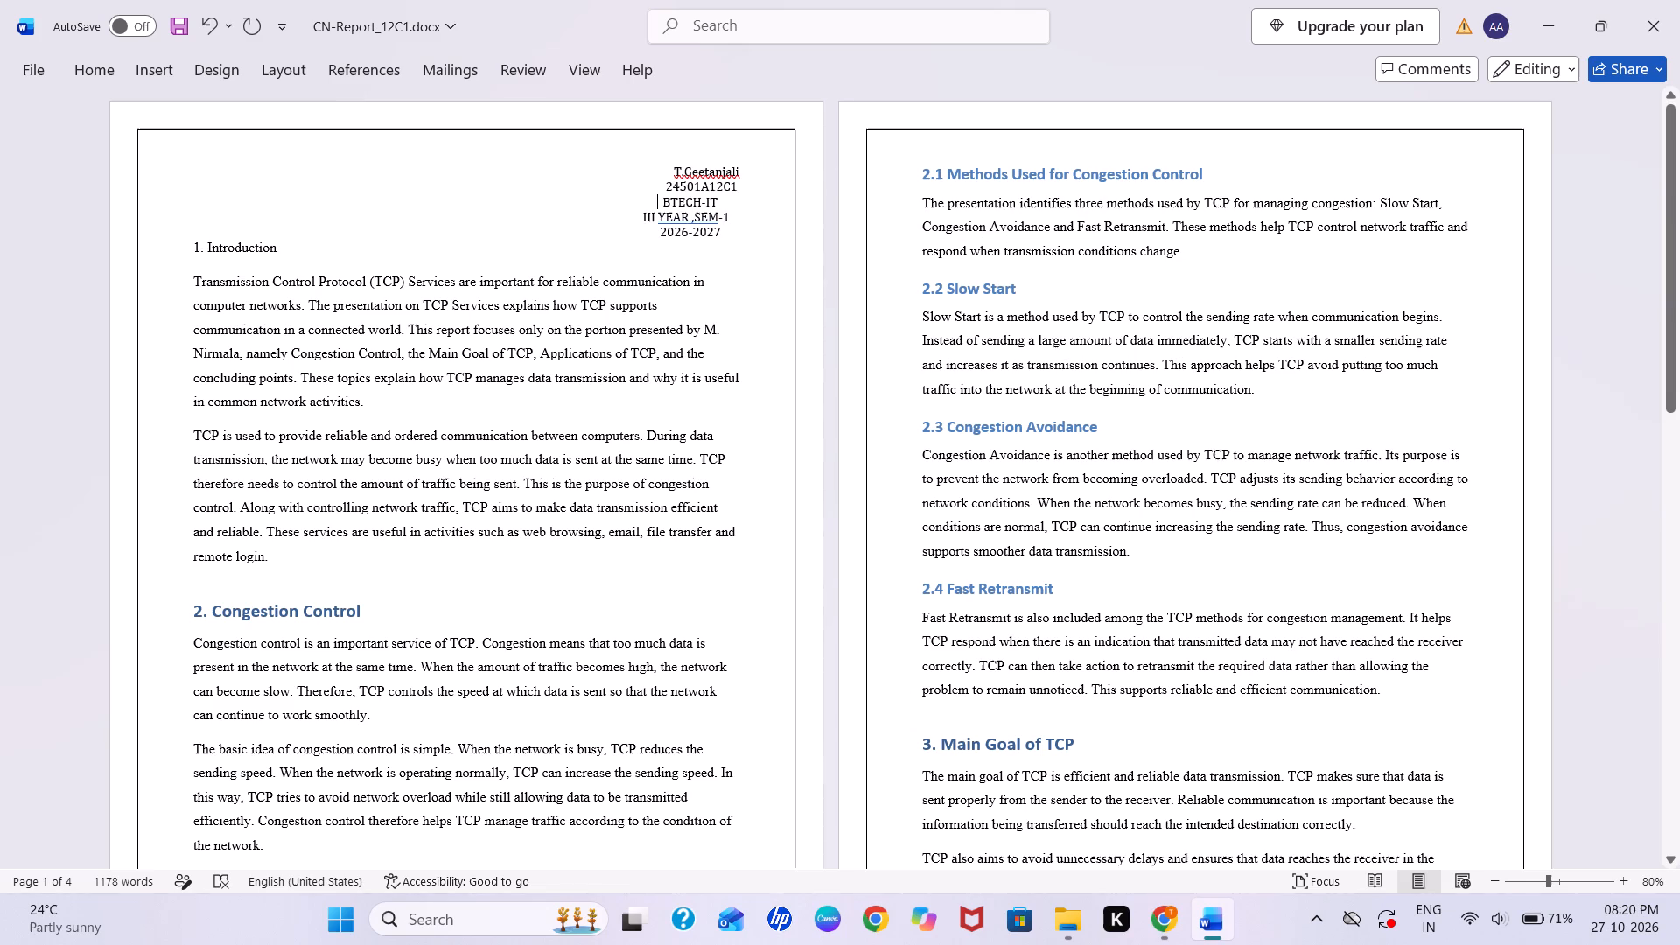
key("BackSpace")
key("BackSpace")
key("BackSpace")
key("BackSpace")
key("BackSpace")
key("BackSpace")
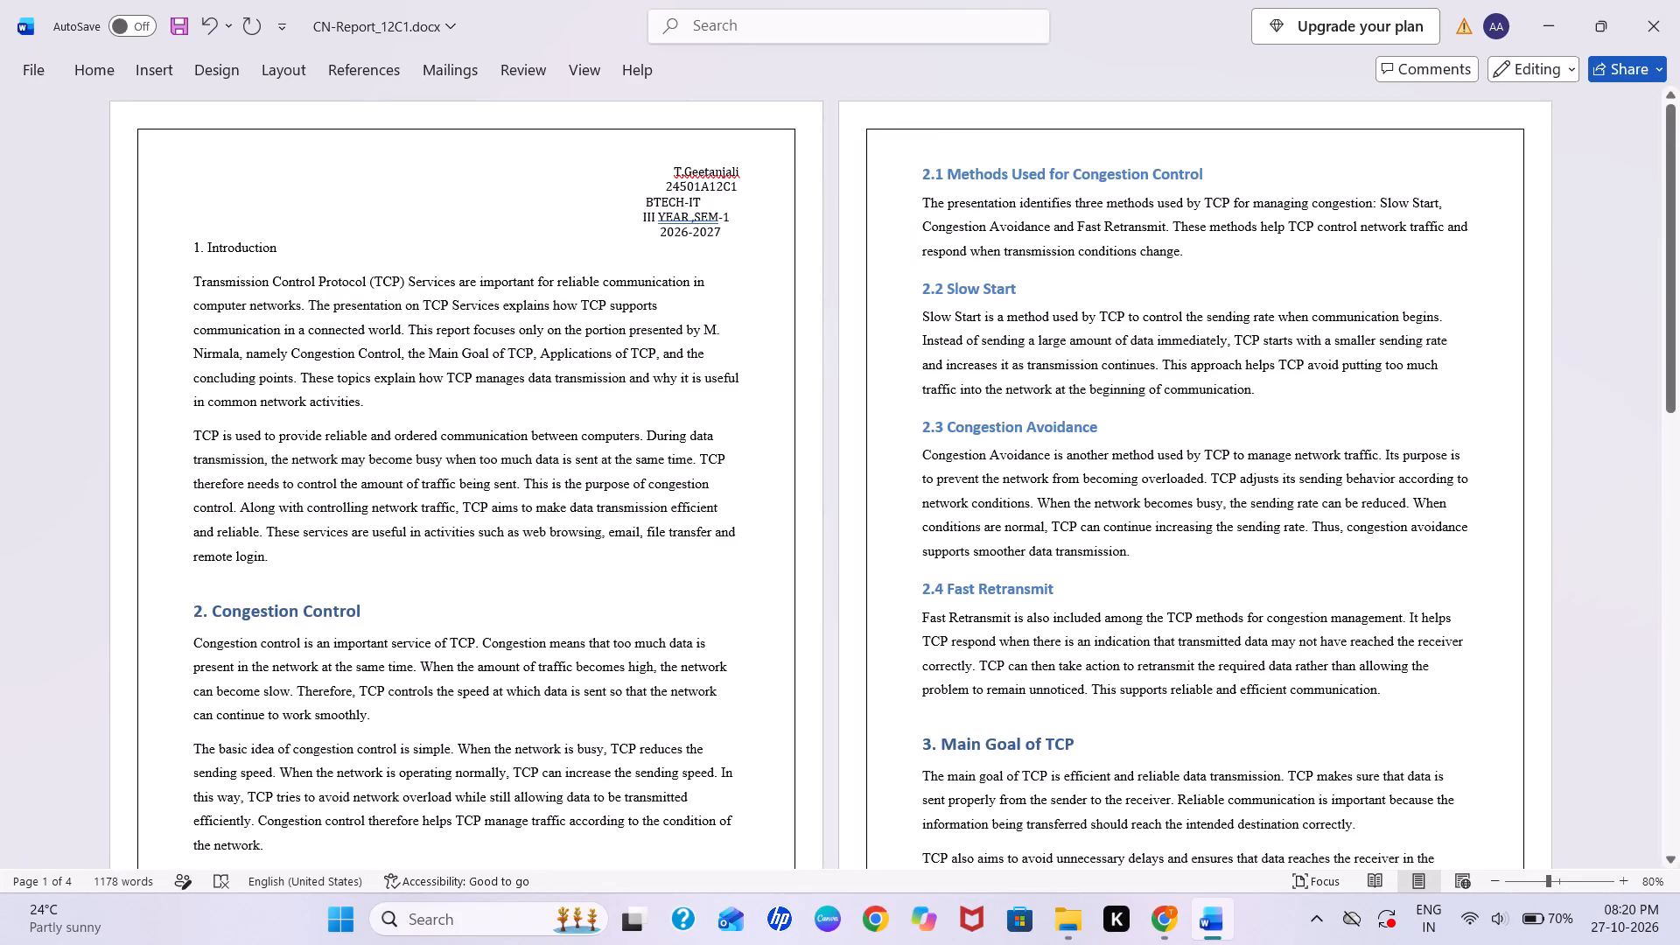
Remove spaces before the roll number so that it starts level with the III YEAR ,SEM-1 line.
left_click(659, 186)
left_click(659, 186)
key("BackSpace")
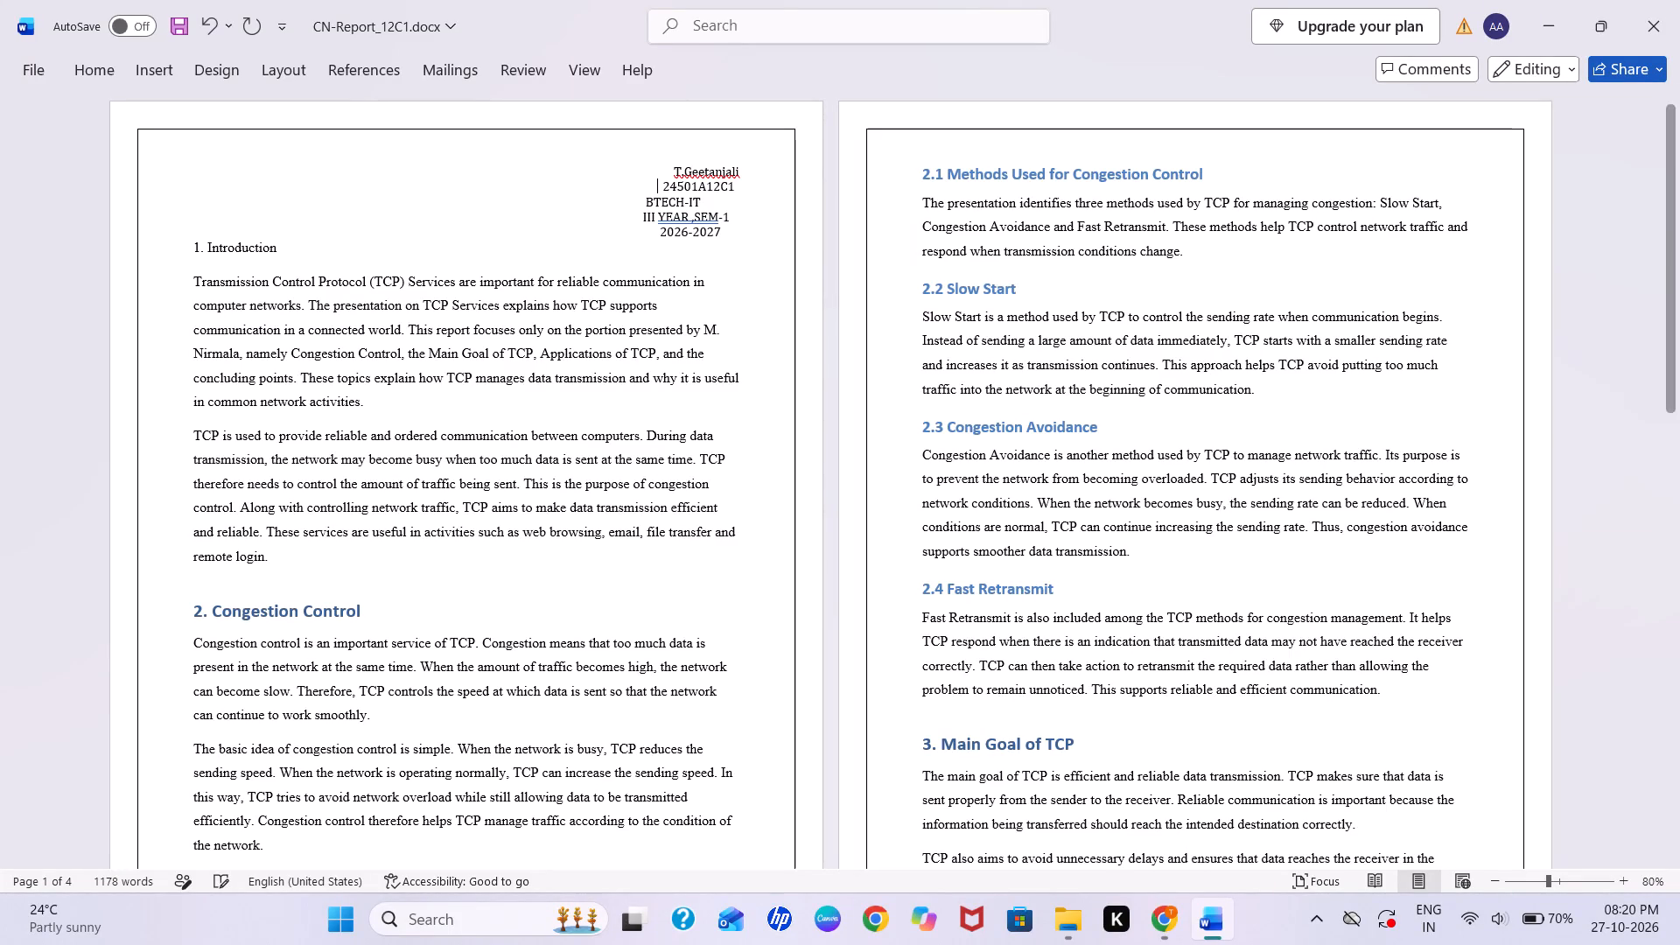
key("BackSpace")
key("BackSpace")
key("BackSpace")
key("BackSpace")
key("BackSpace")
key("BackSpace")
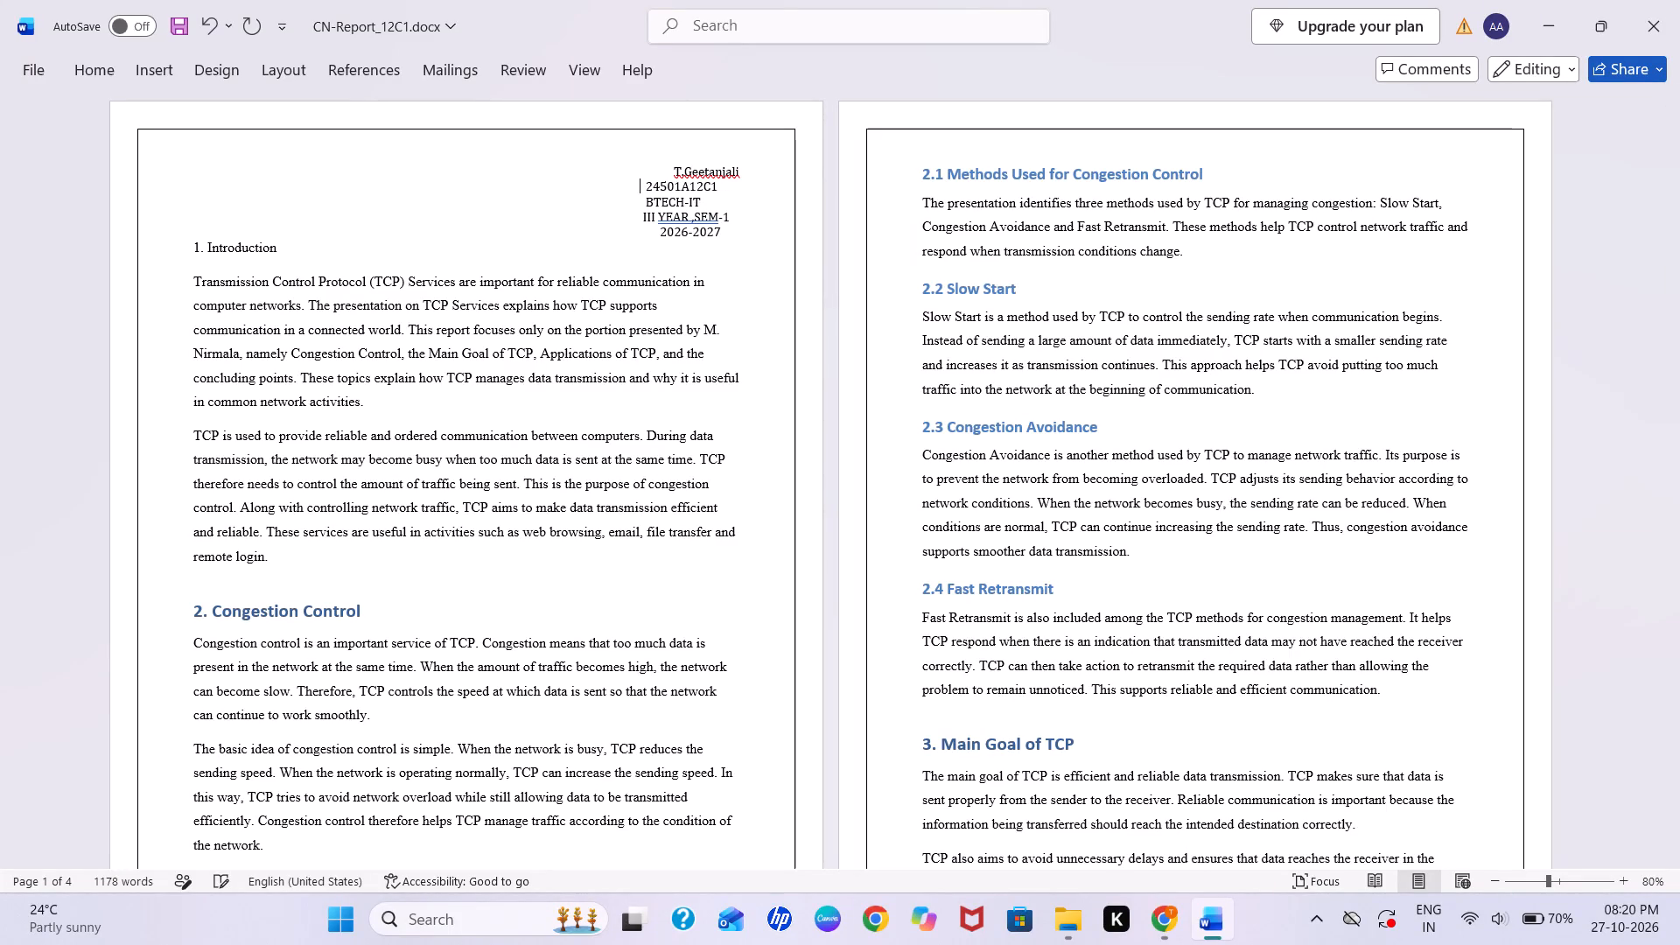
key("BackSpace")
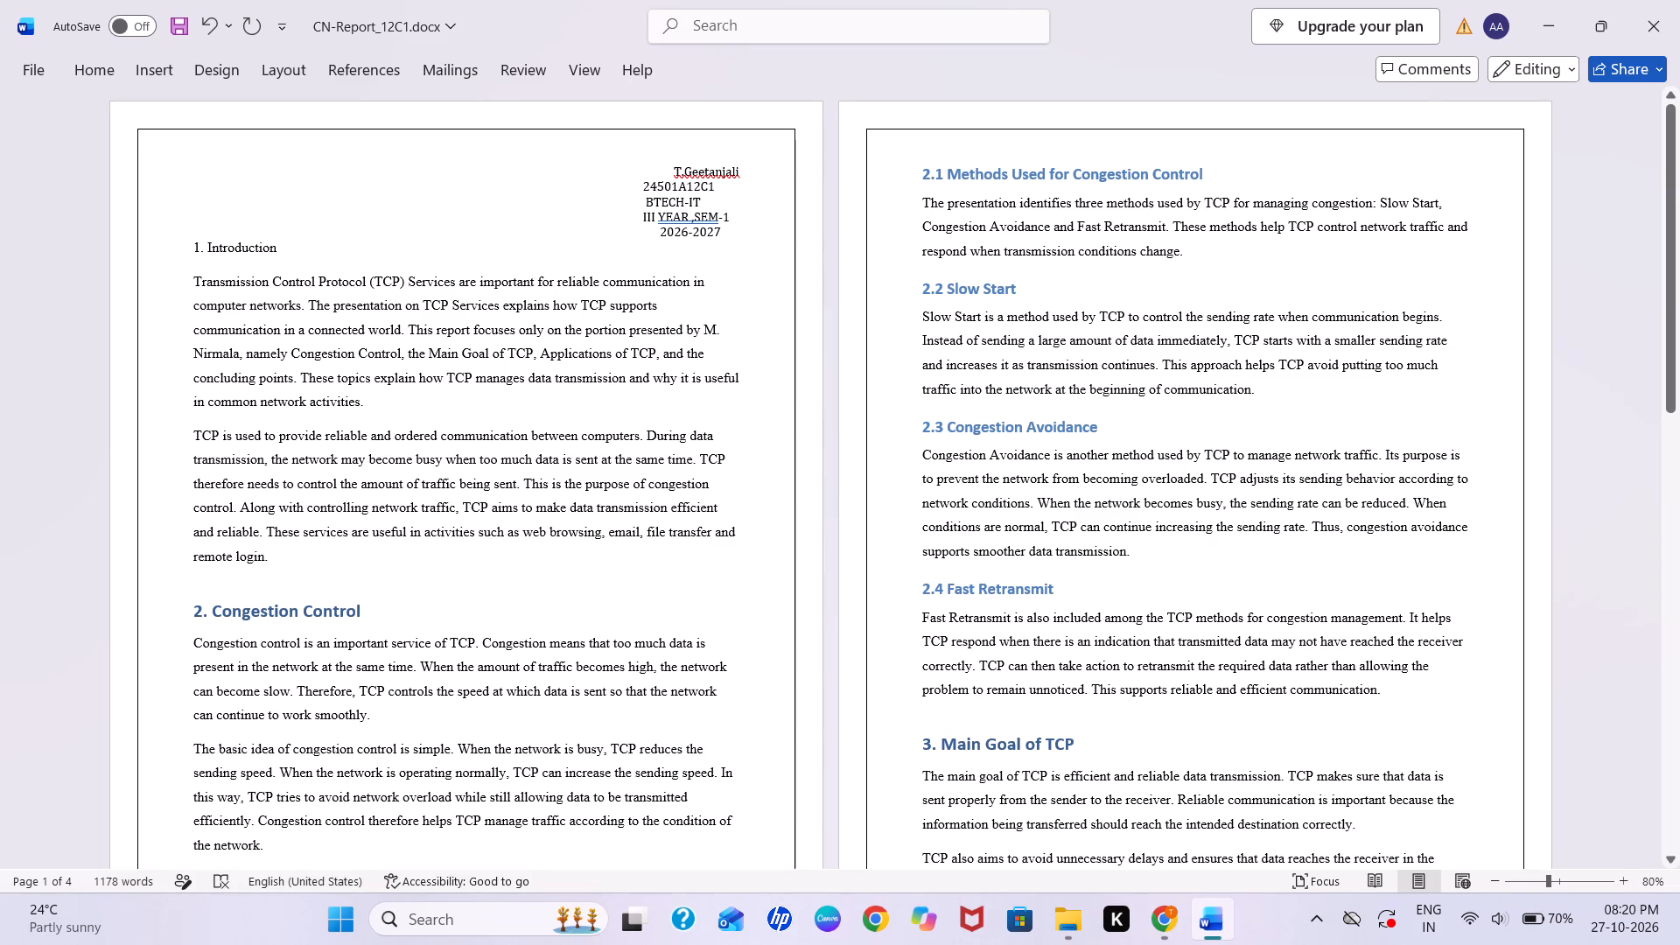
Remove spaces before the student's name so that it starts level with the roll number below it.
left_click(675, 171)
key("BackSpace")
key("BackSpace")
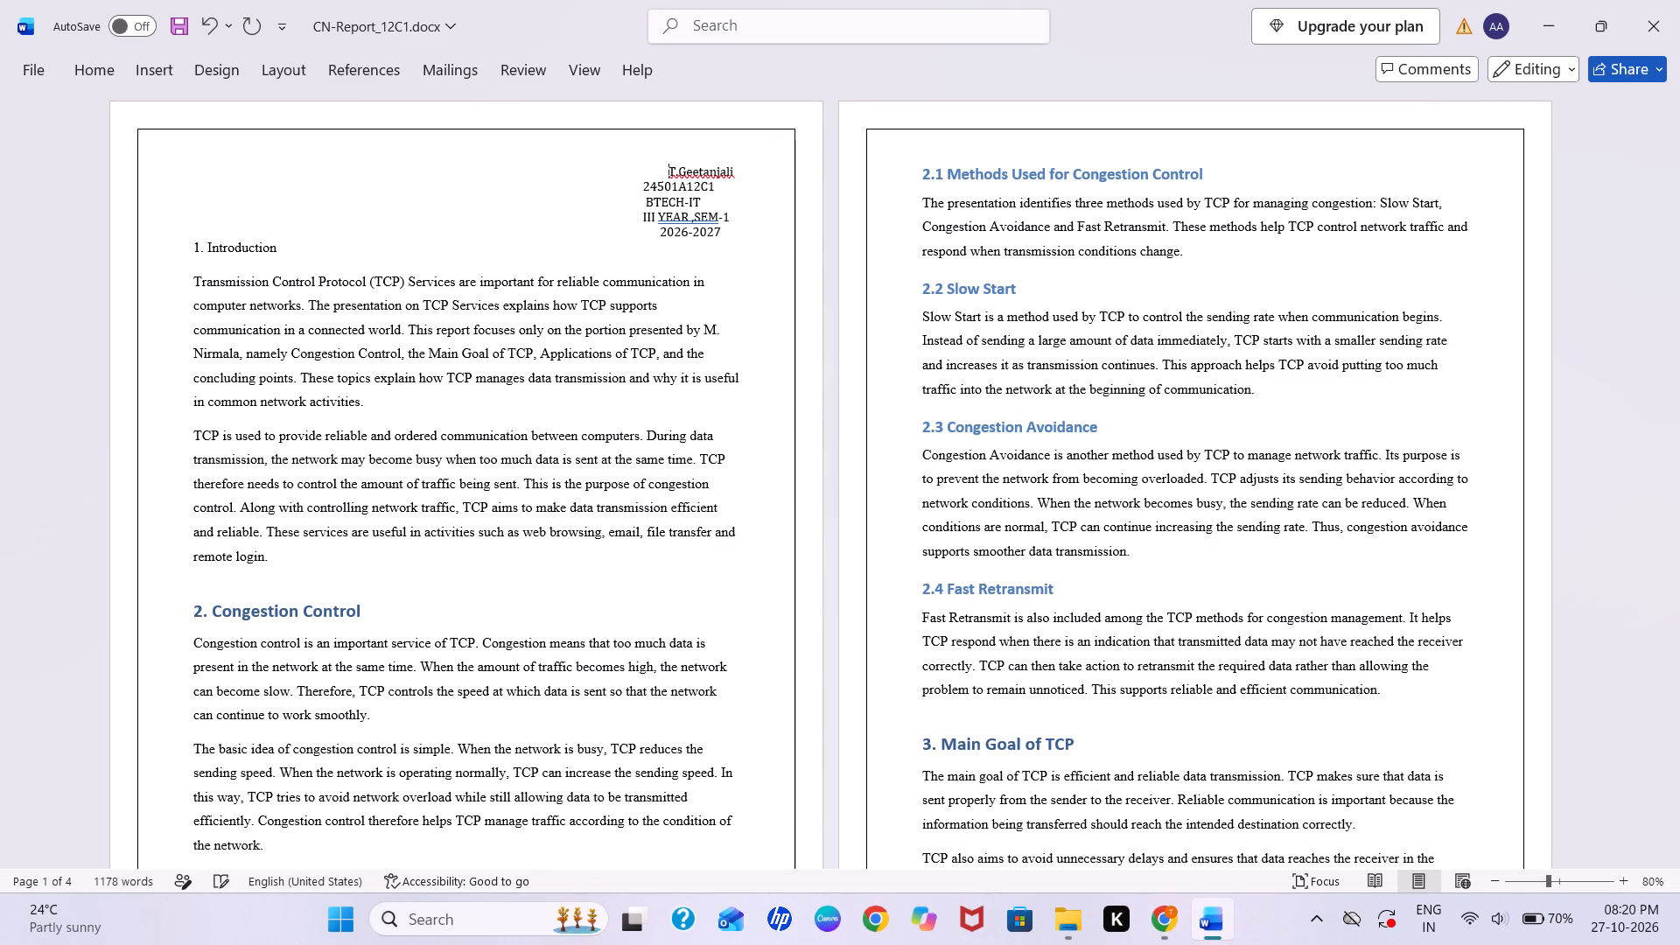
key("BackSpace")
key("BackSpace")
key("BackSpace")
key("BackSpace")
key("BackSpace")
key("BackSpace")
key("BackSpace")
key("BackSpace")
key("BackSpace")
Remove spaces before 2026-2027 so that it starts about level with the III YEAR ,SEM-1 line above it.
left_click(661, 236)
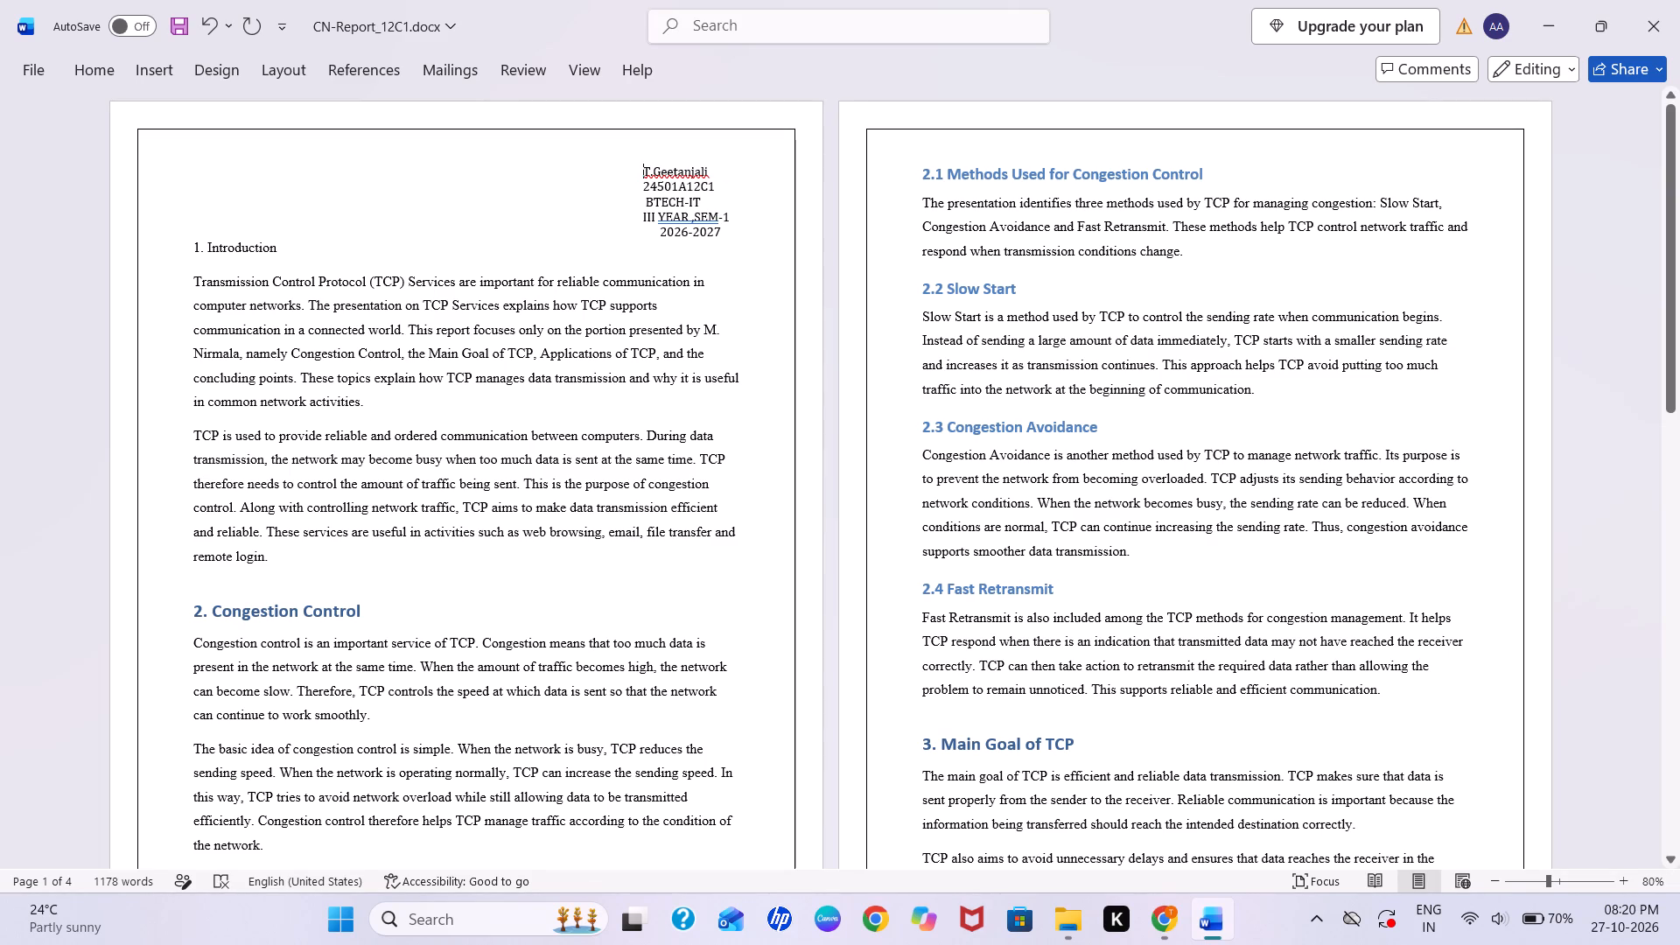
key("BackSpace")
key("BackSpace")
key("BackSpace")
key("BackSpace")
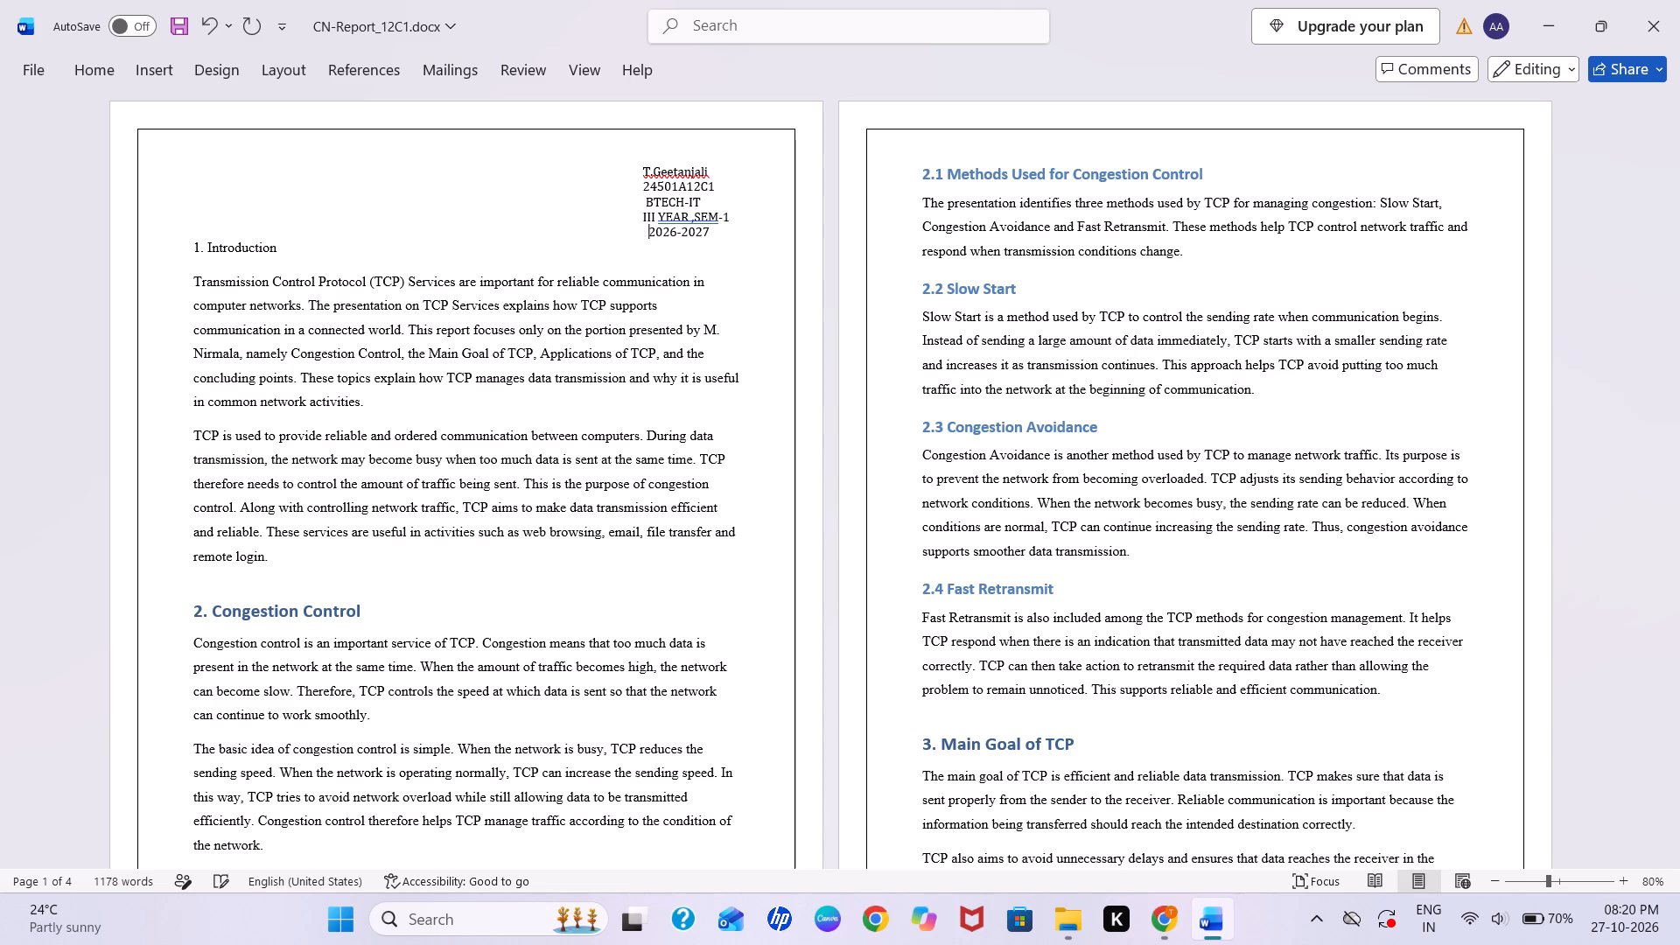
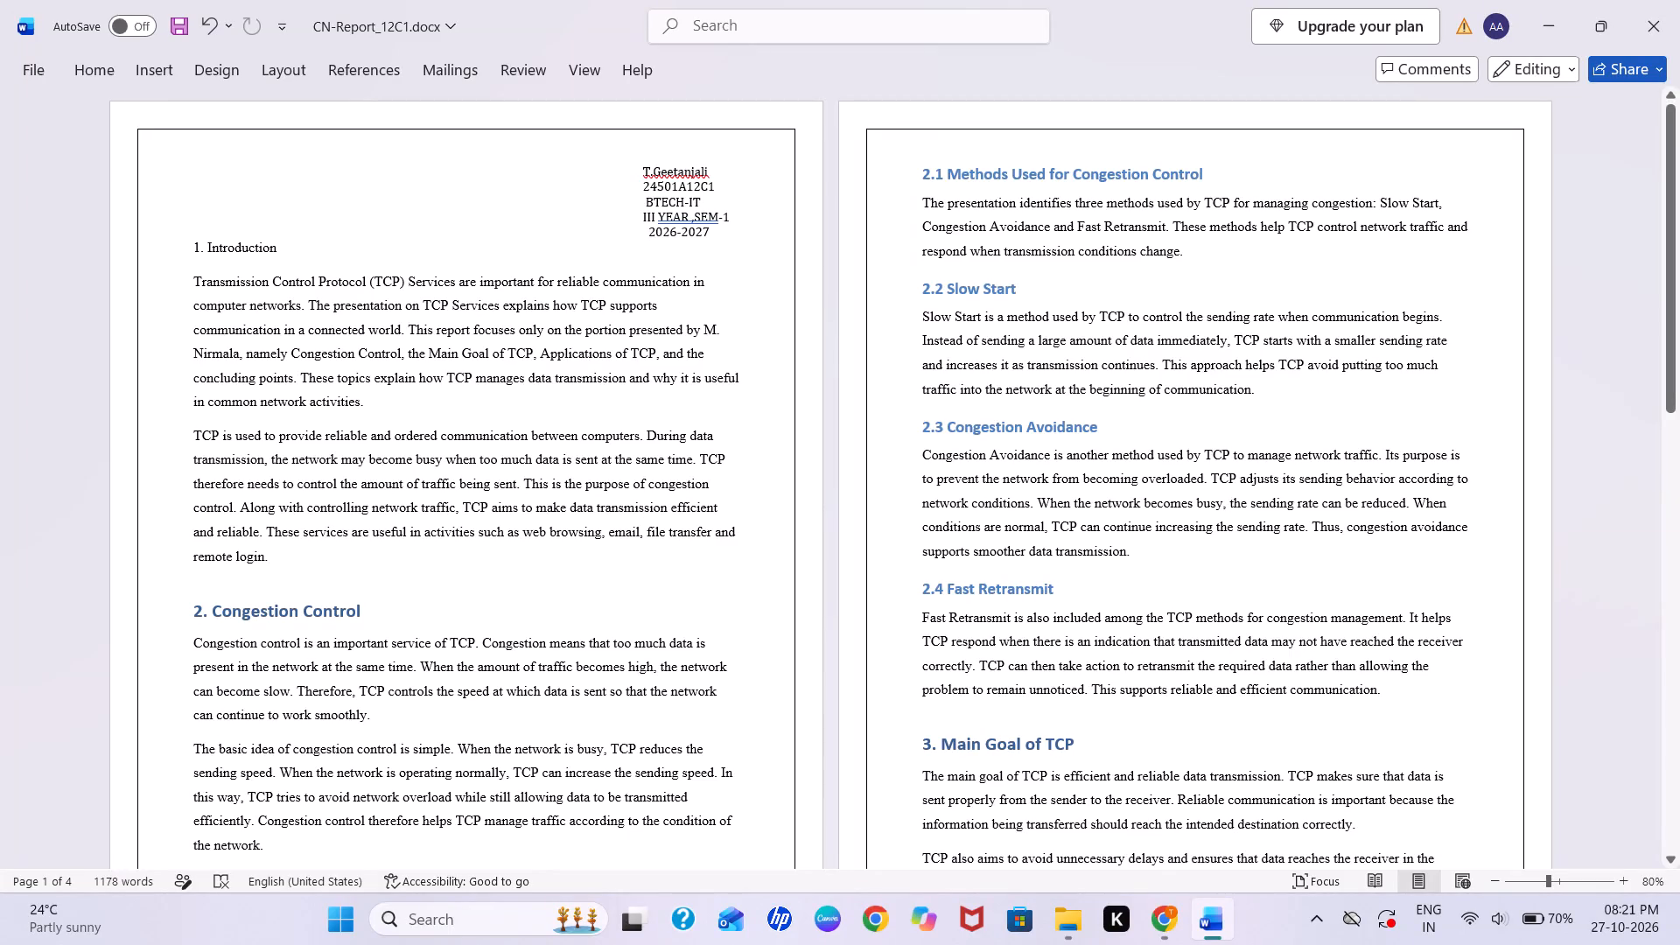
Set the font color of the 1. Introduction heading to the medium blue theme color.
left_click_drag(195, 248, 250, 247)
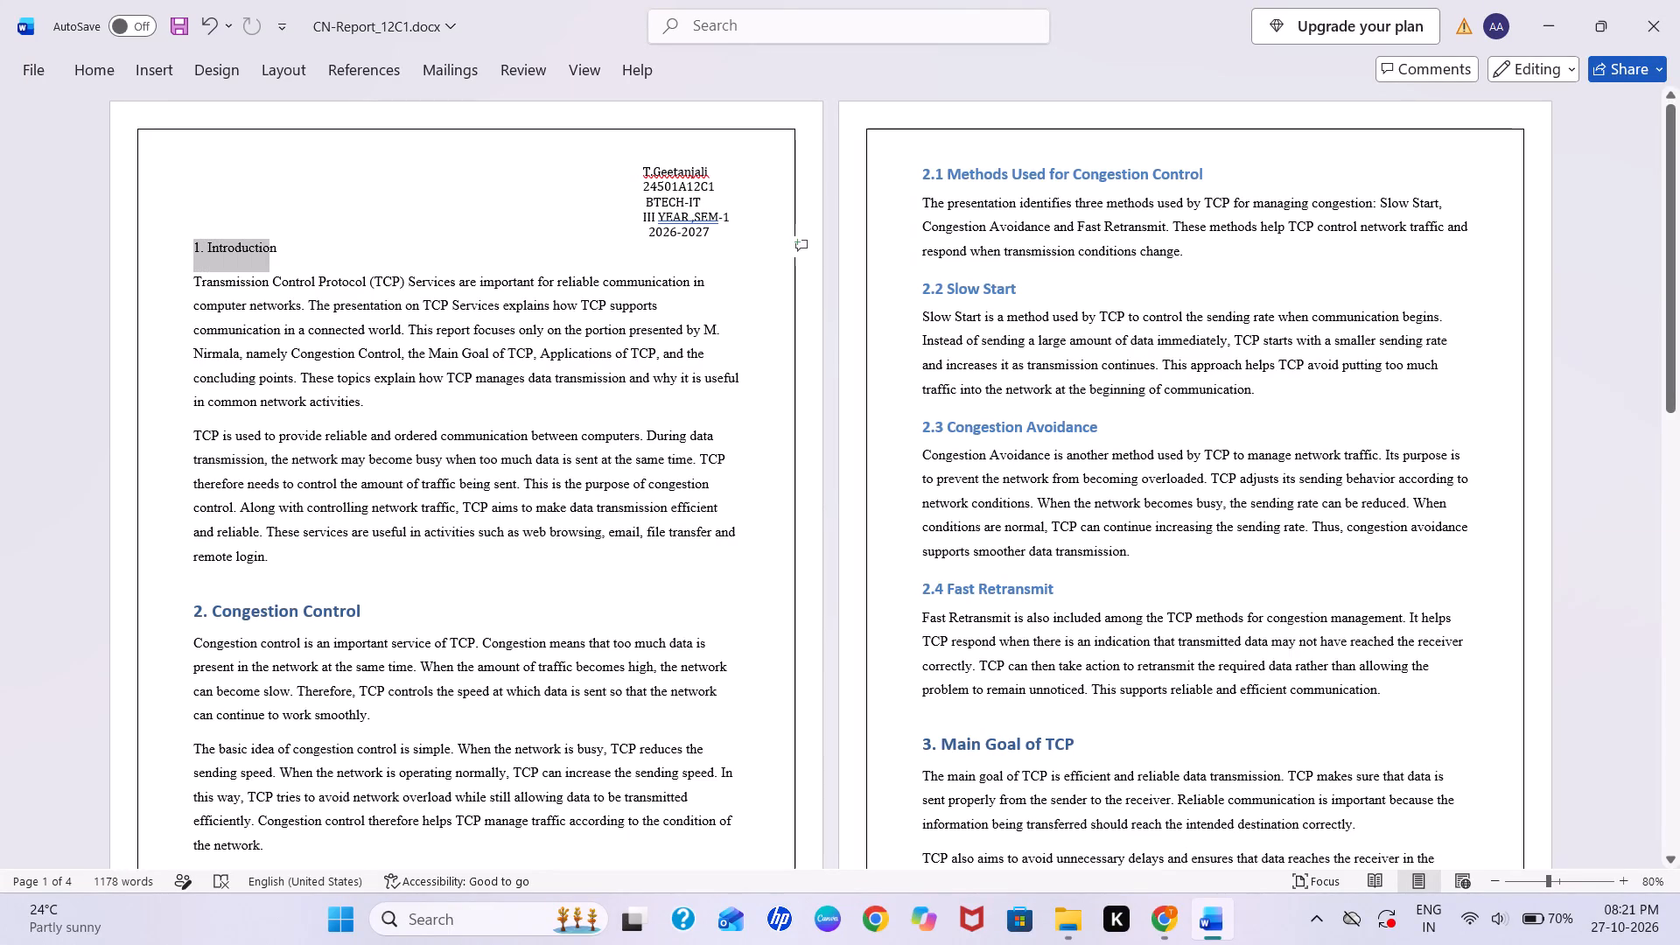
left_click_drag(250, 247, 284, 245)
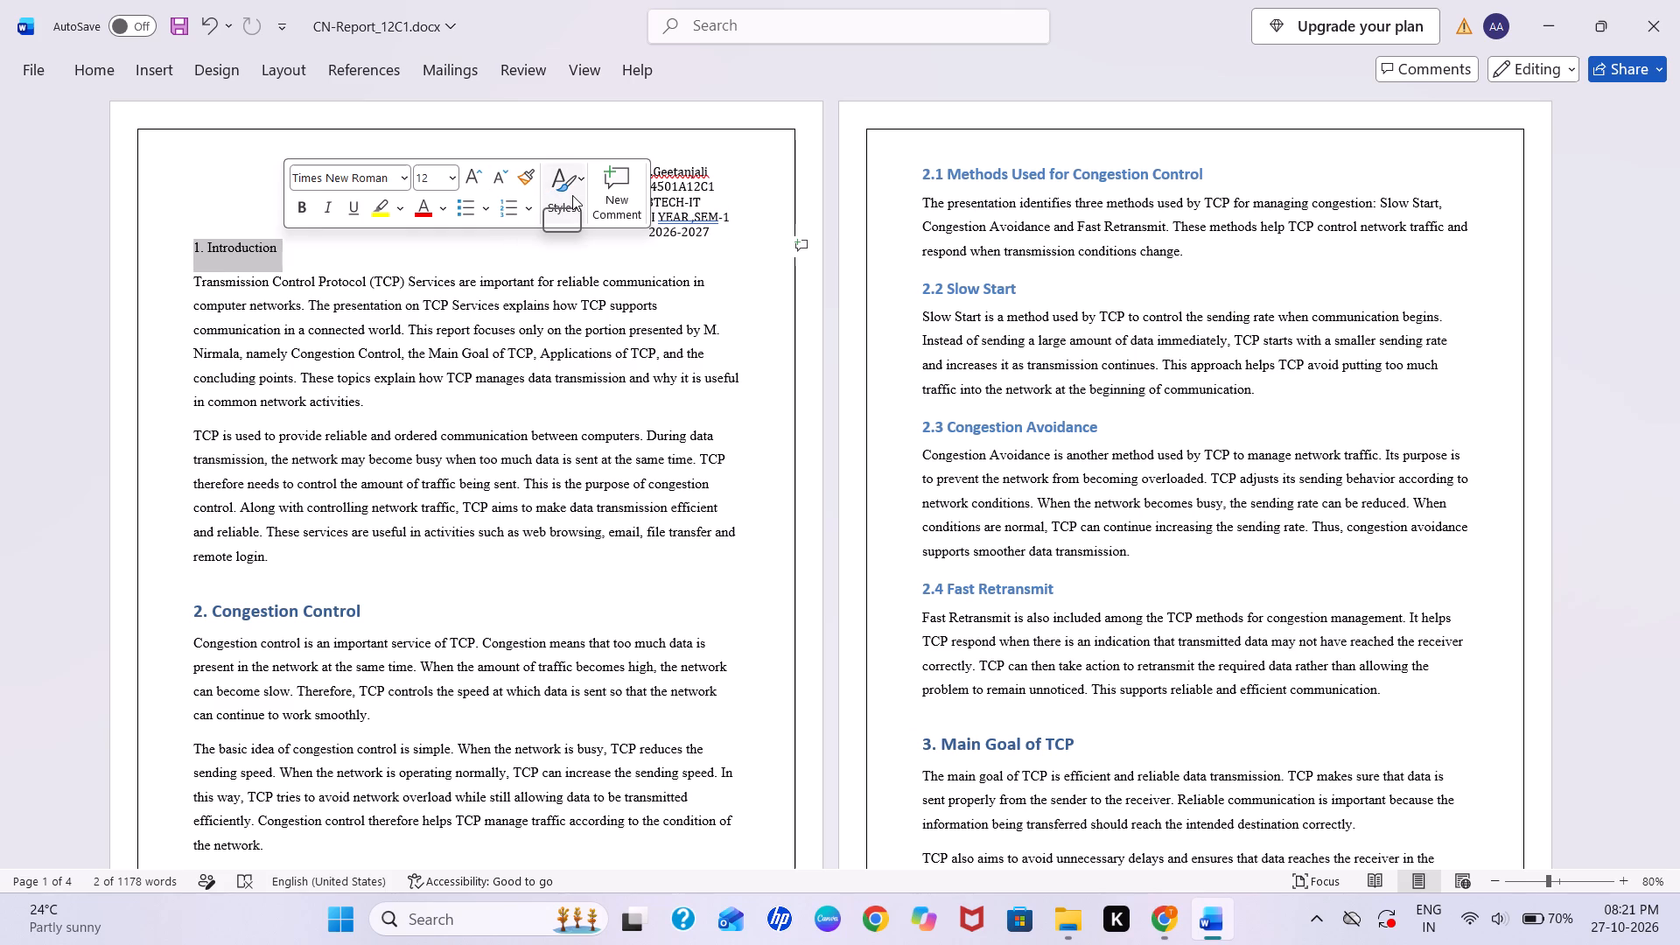
left_click(433, 208)
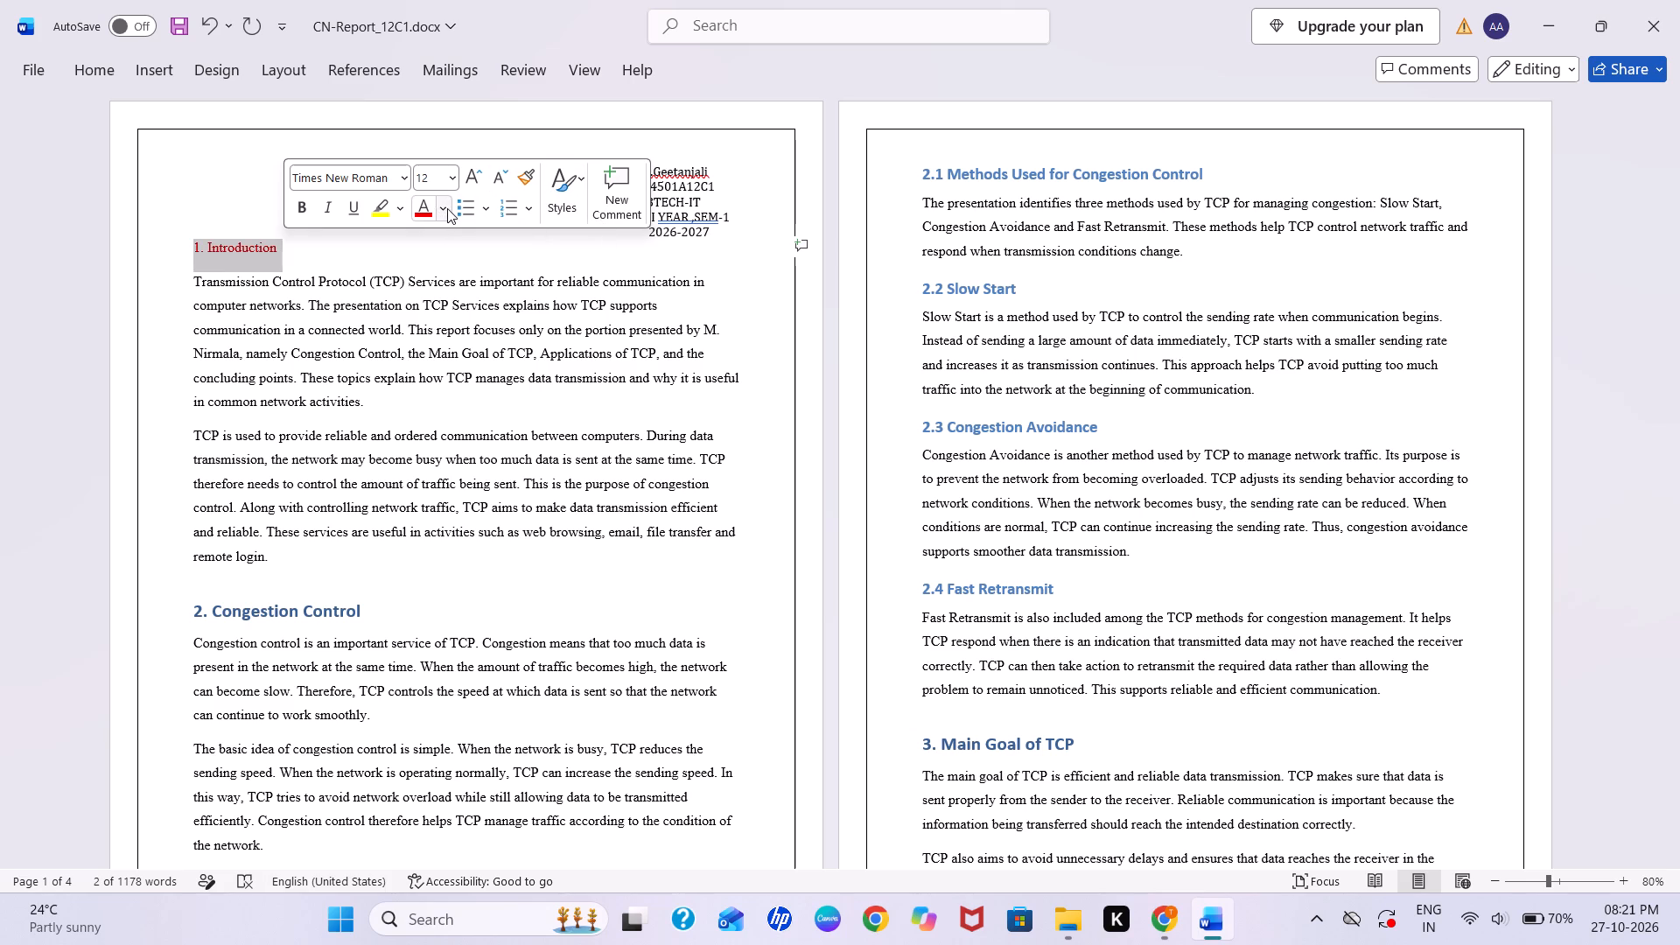
left_click(447, 208)
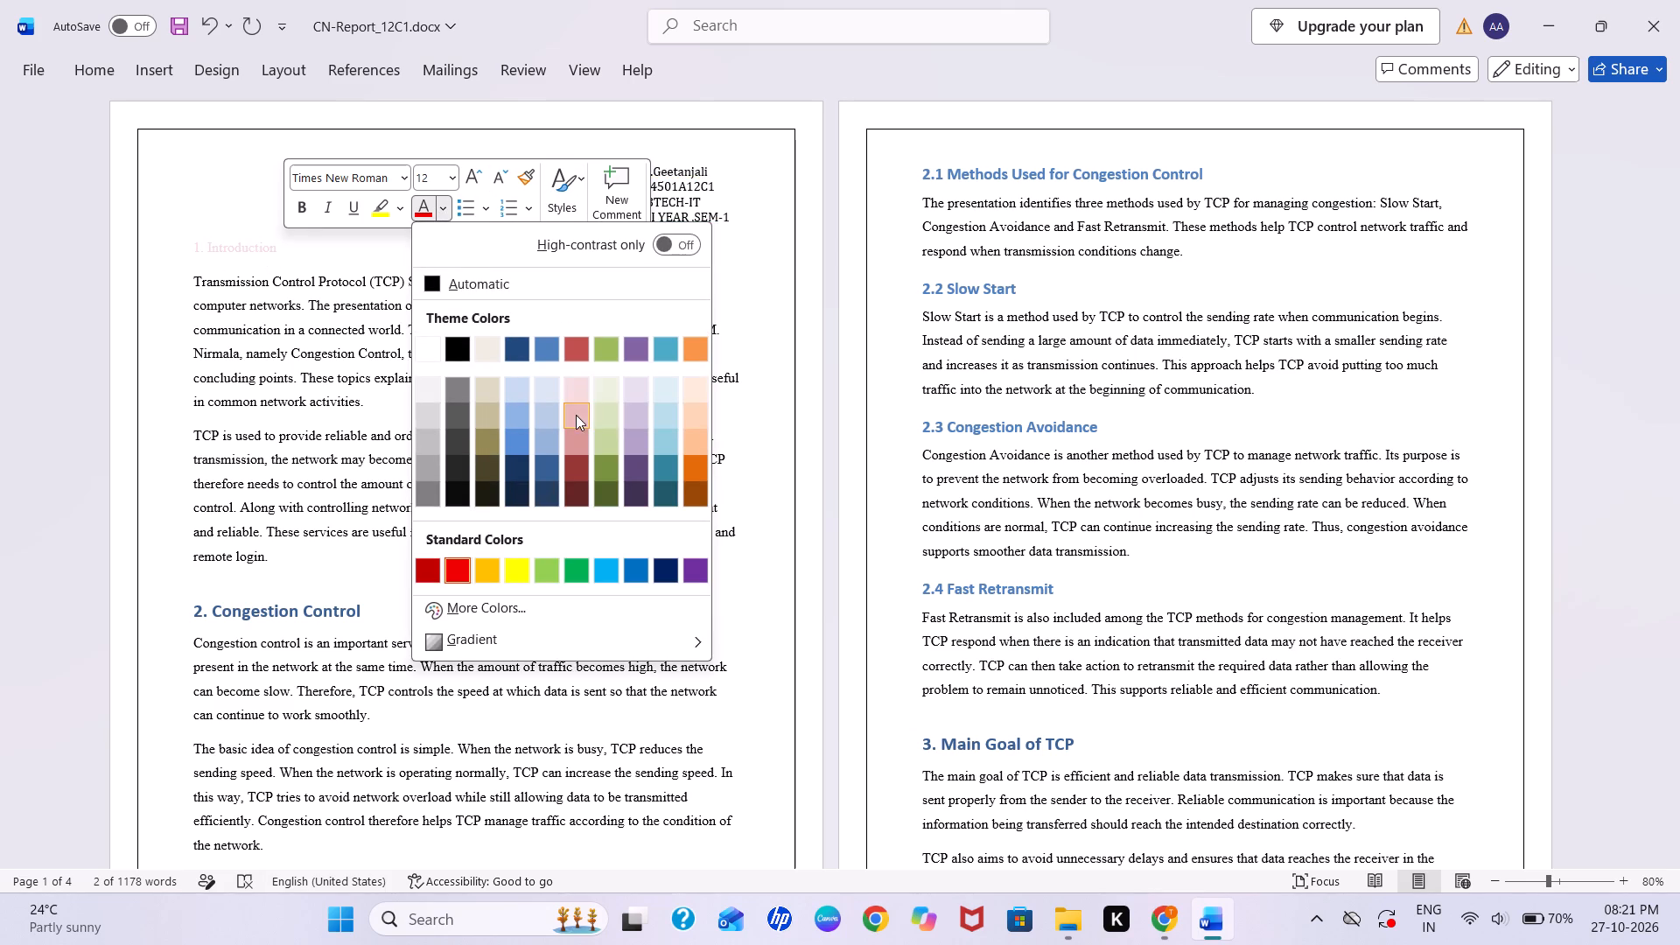
left_click(549, 351)
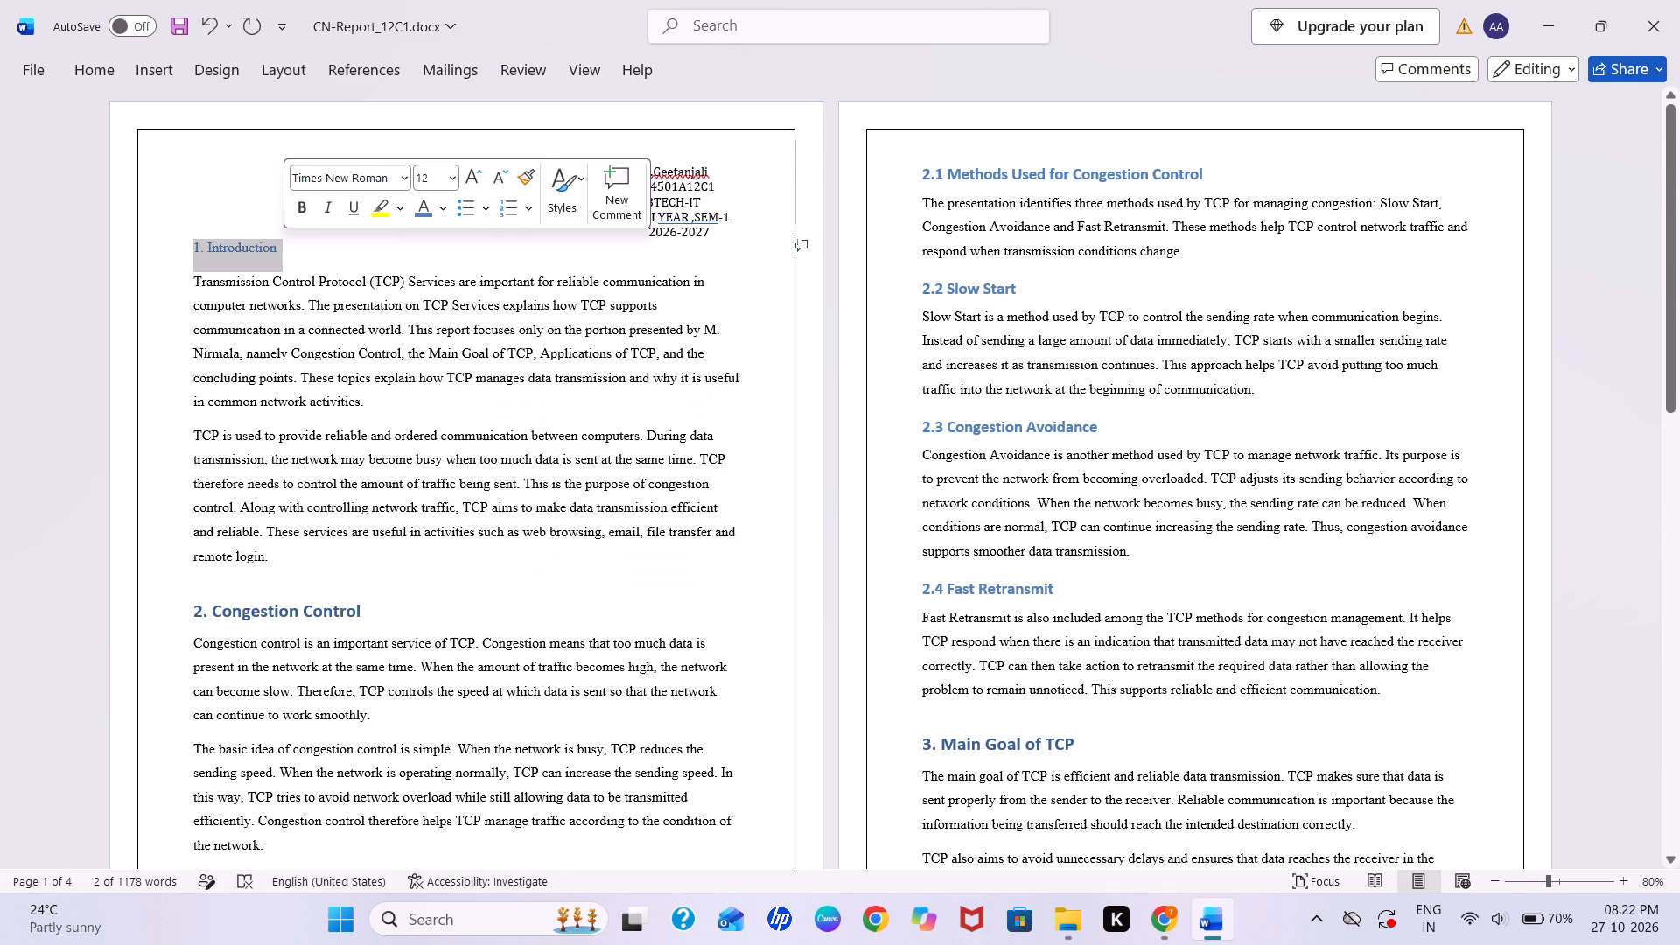
left_click(430, 569)
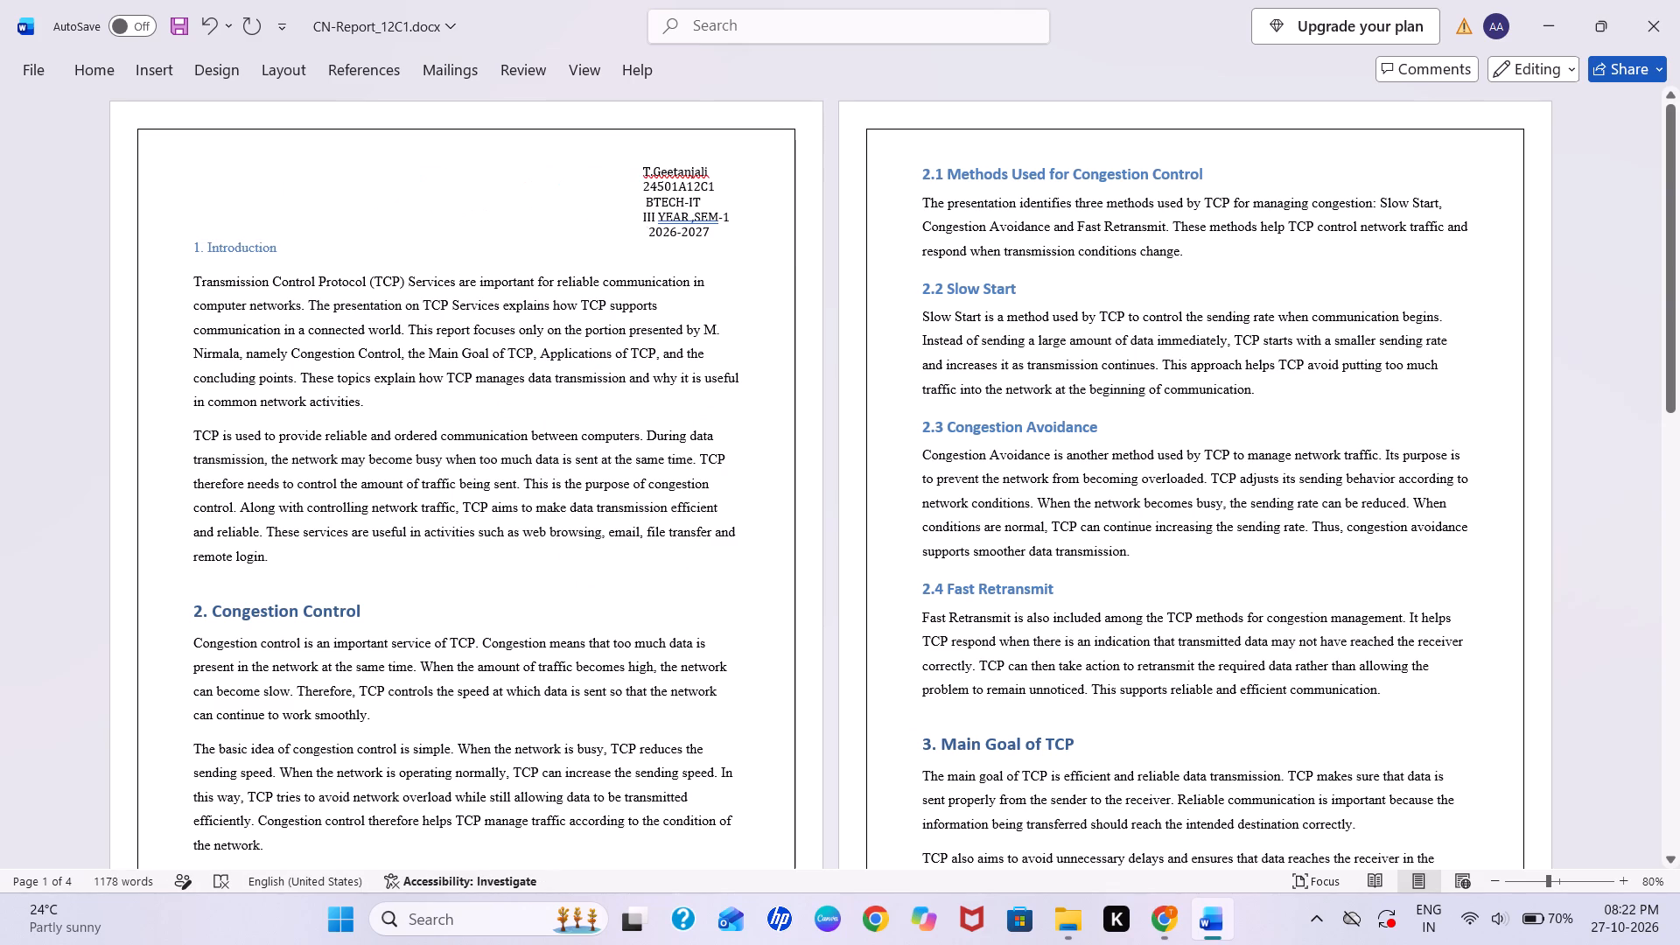
Set the font size of the student details lines and the 1. Introduction heading to 14.
left_click_drag(638, 175, 702, 253)
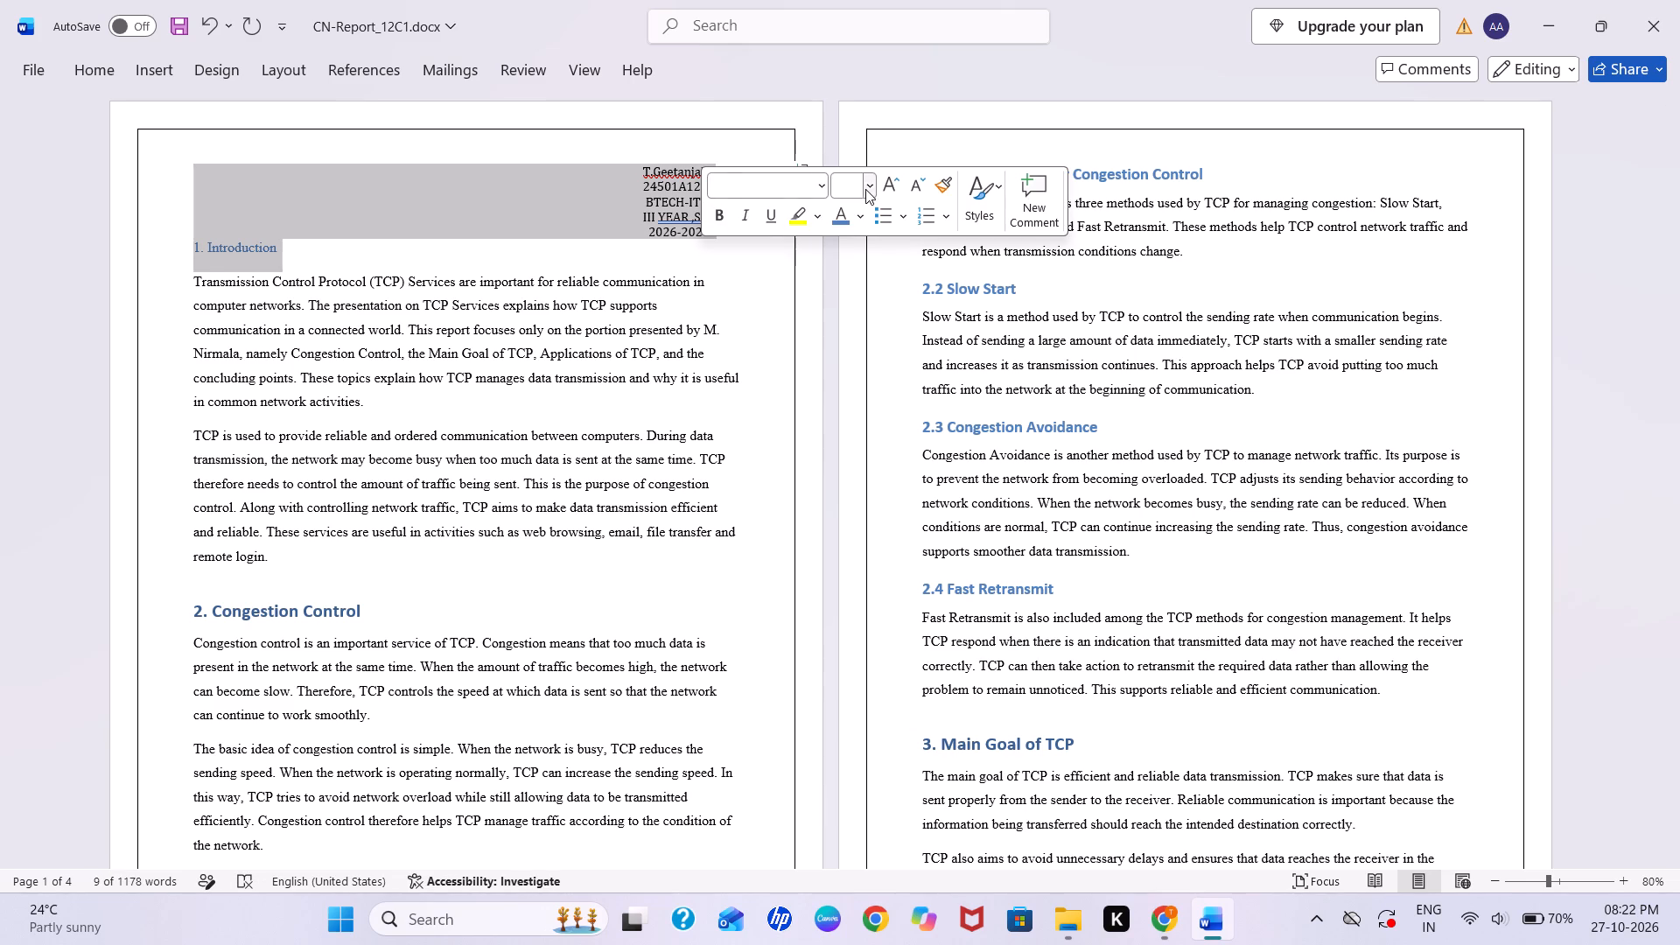
left_click(872, 189)
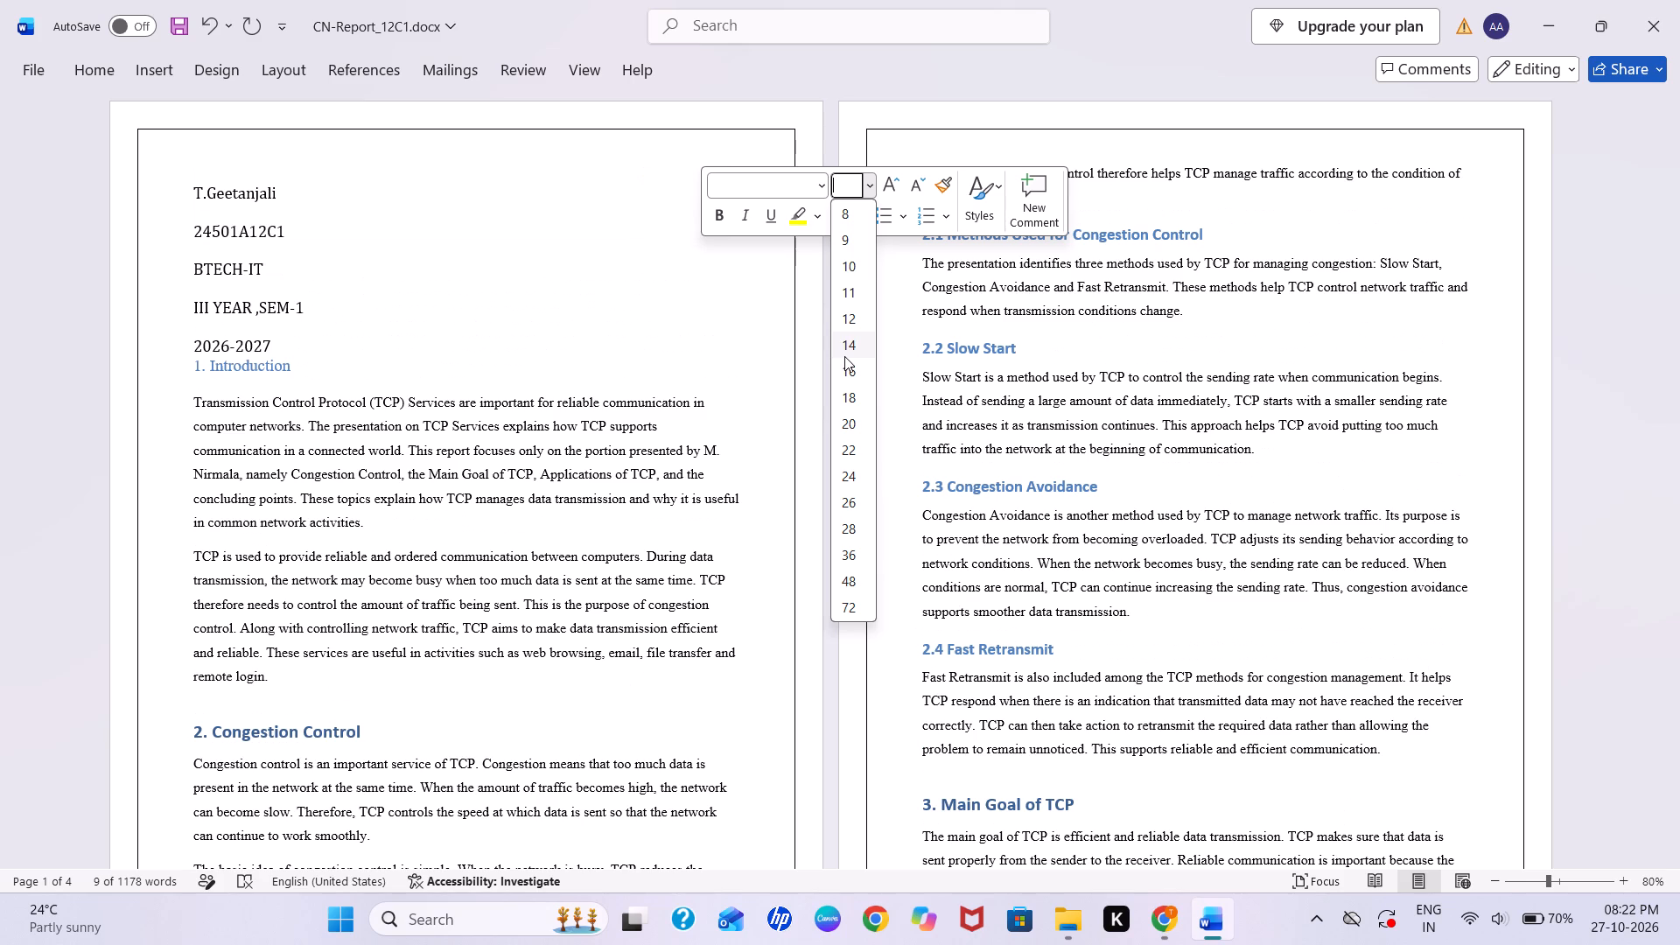
left_click(844, 356)
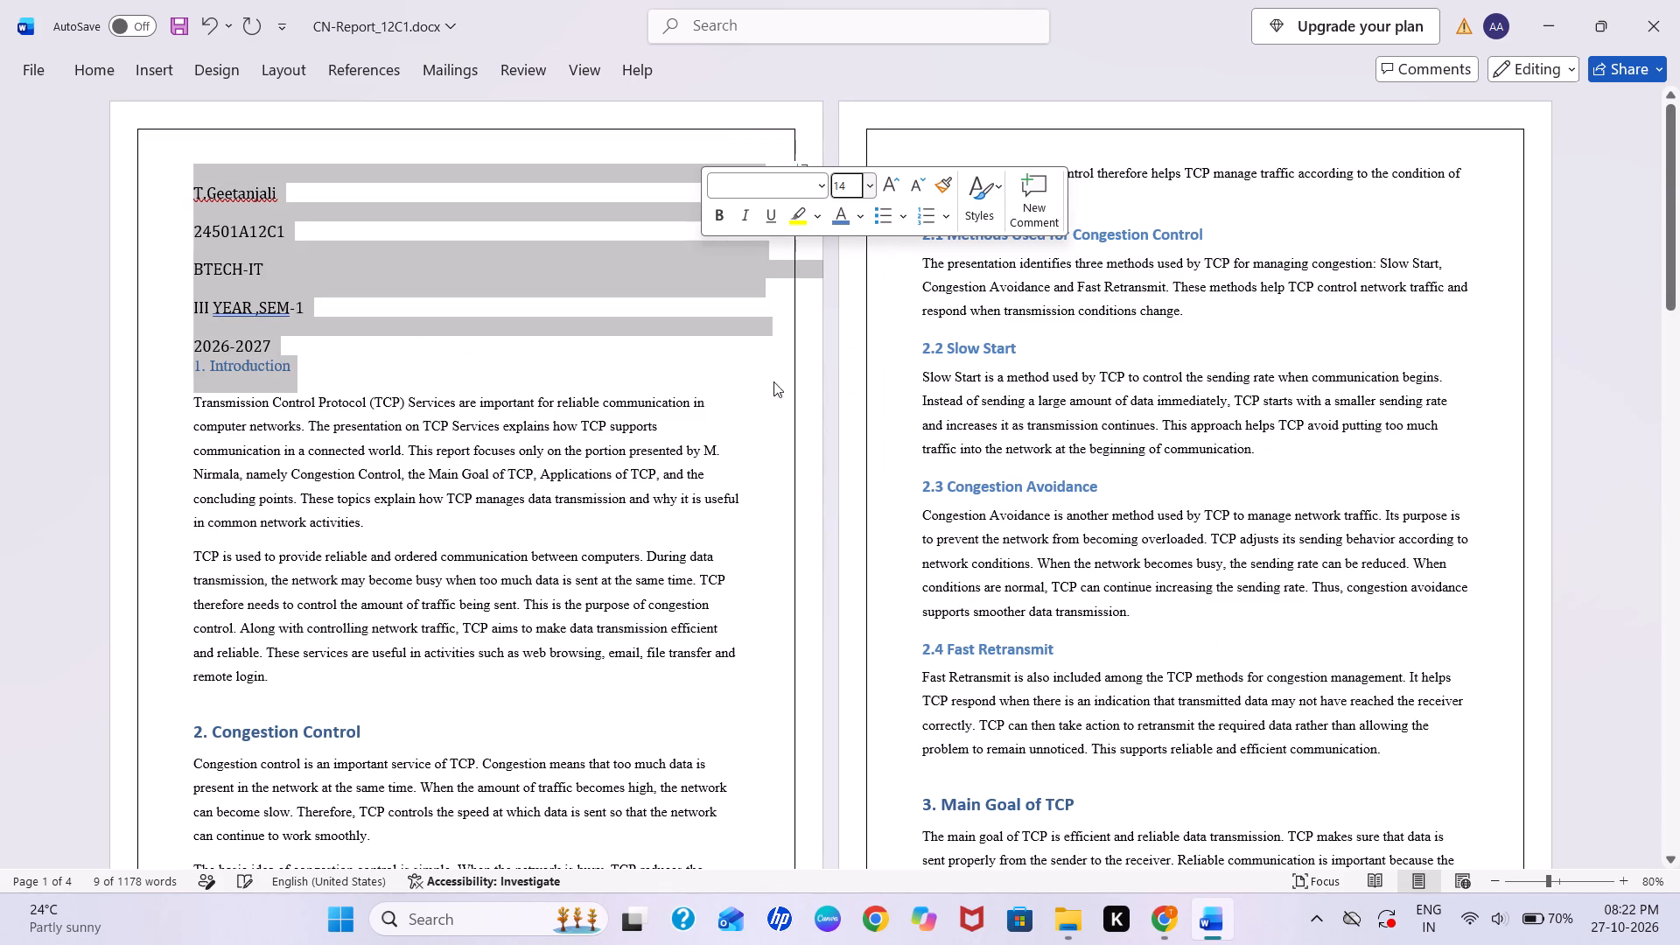
left_click(694, 411)
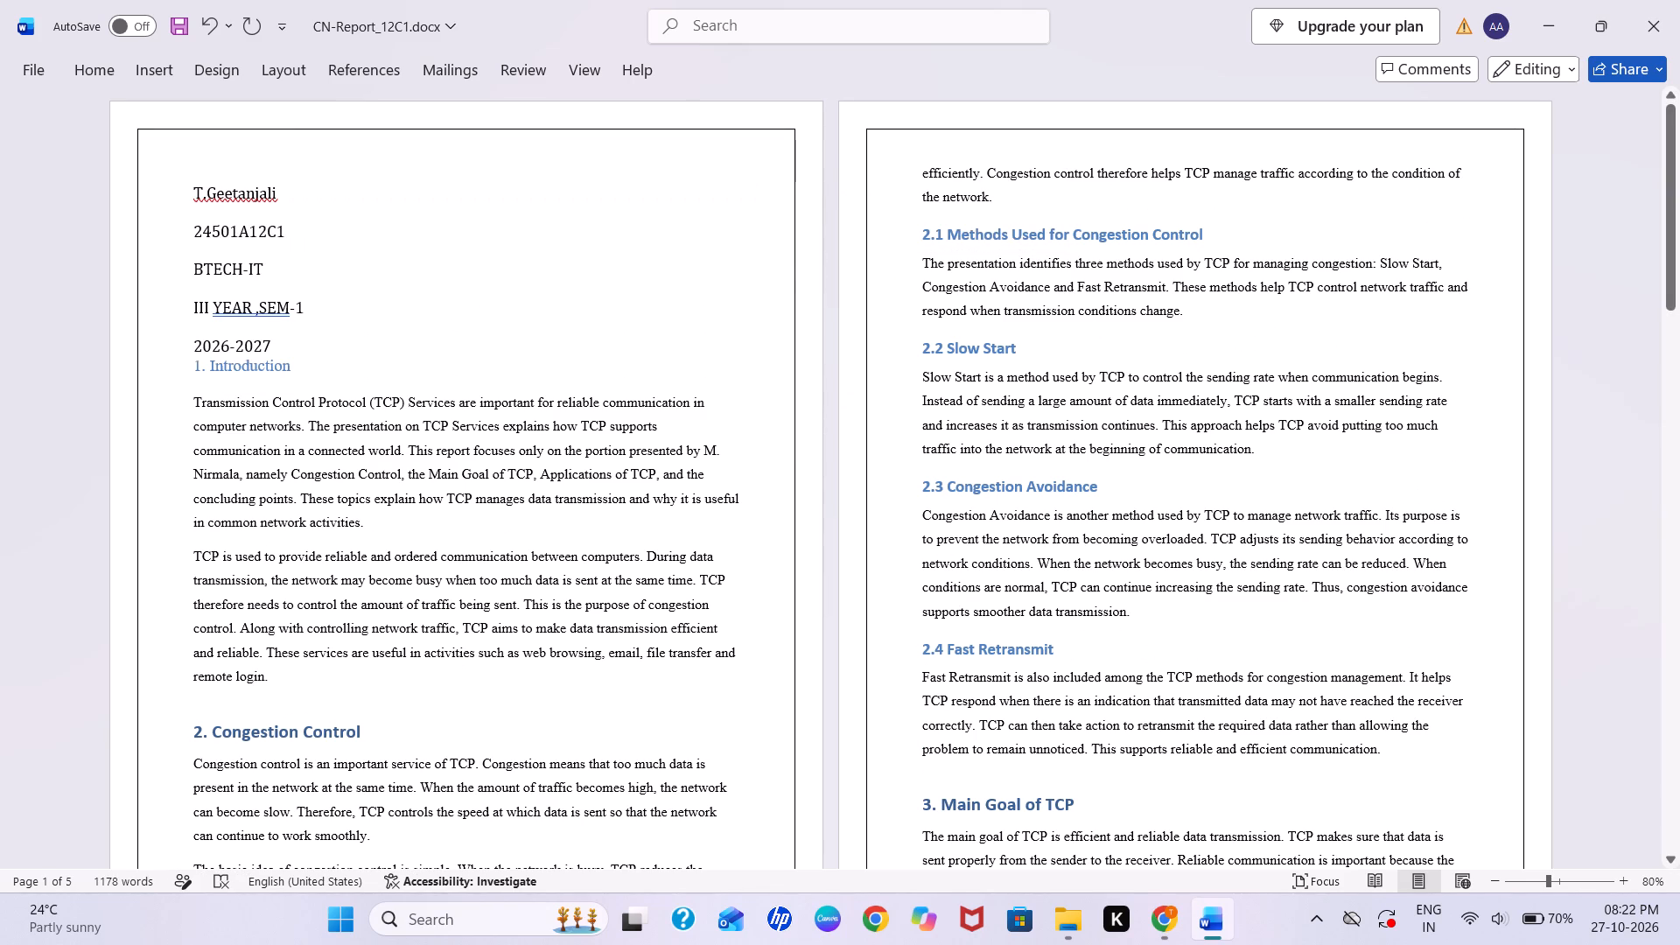
Apply the No Spacing style to the five student details lines above the Introduction.
left_click_drag(183, 189, 304, 335)
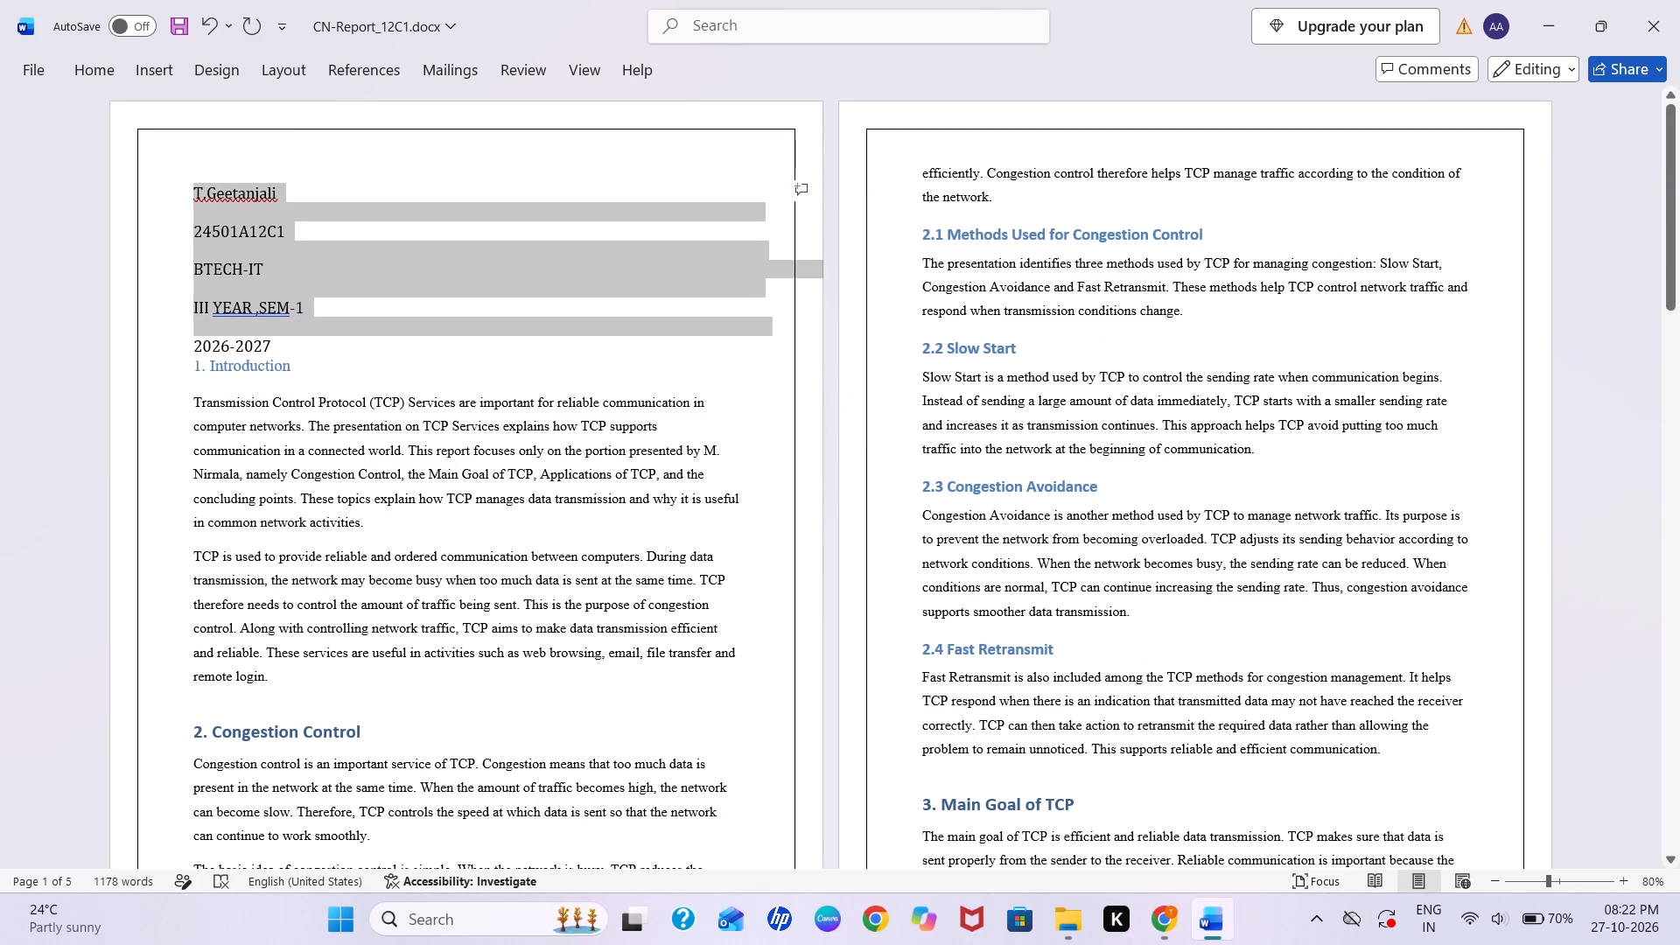
left_click_drag(304, 335, 304, 342)
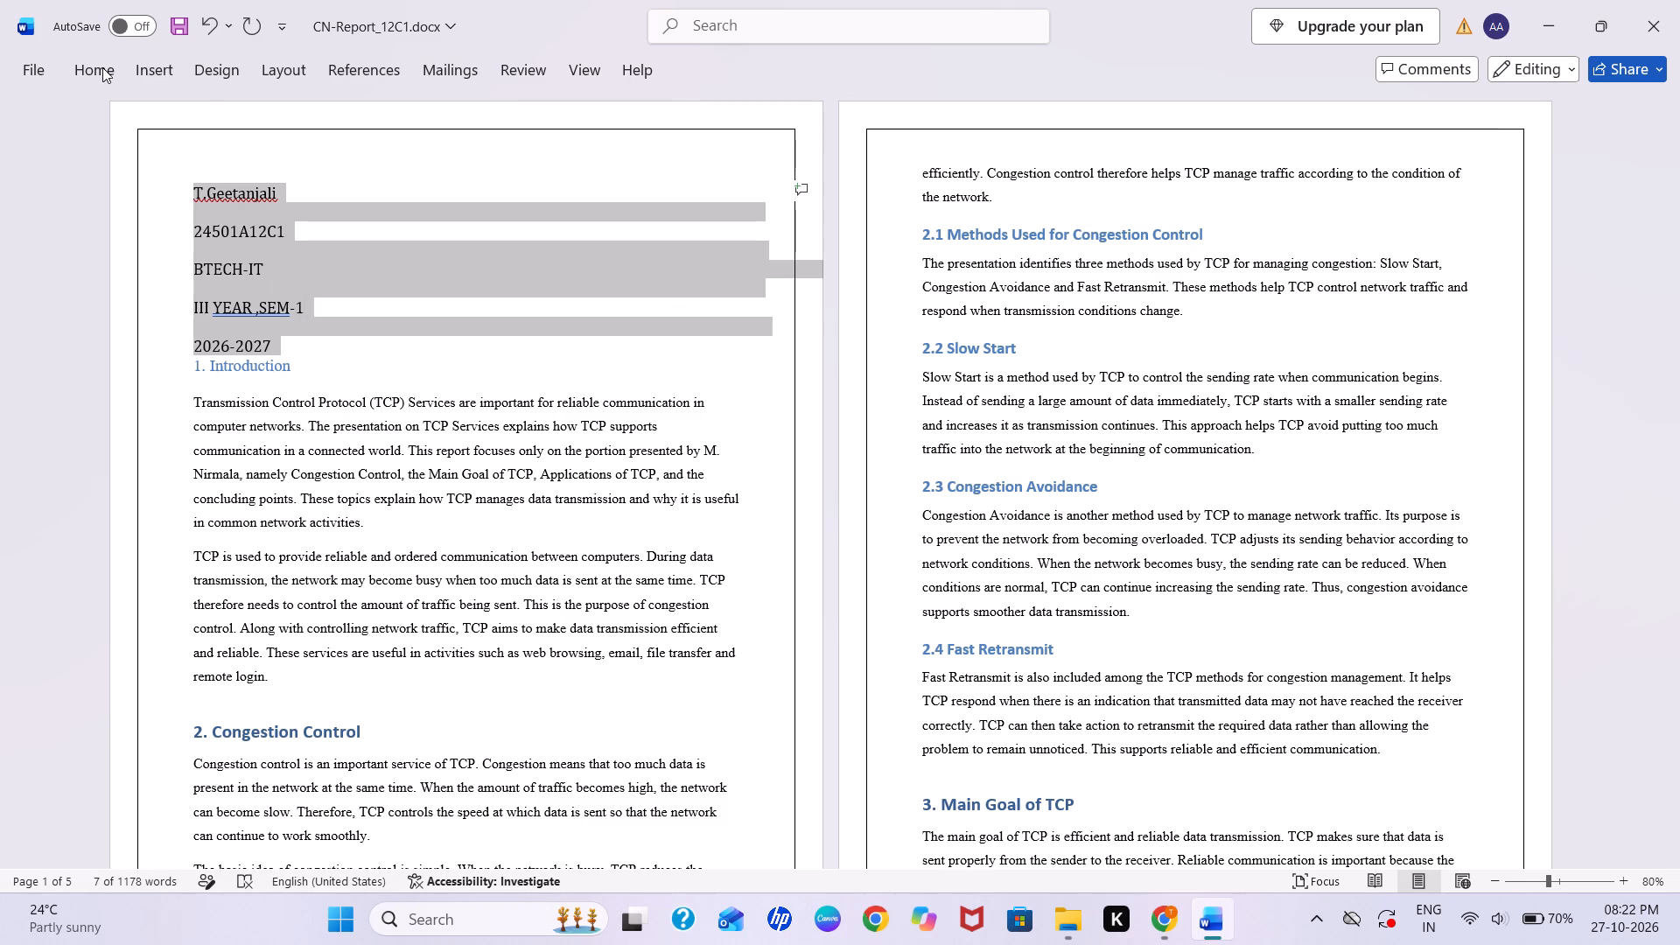
left_click(99, 68)
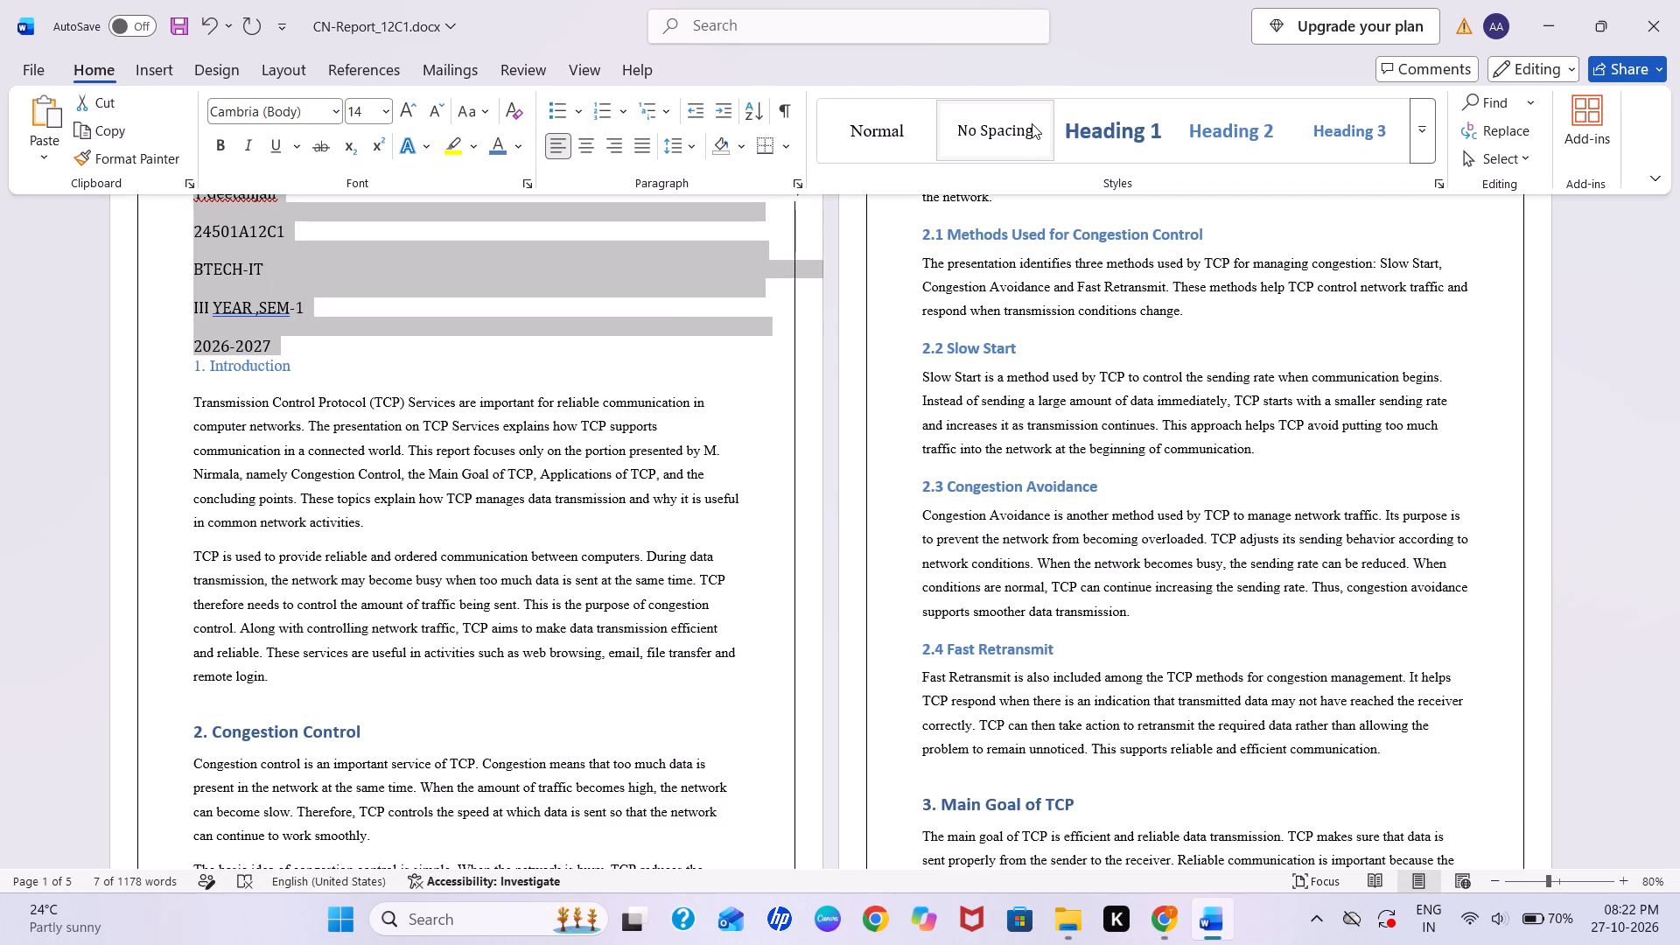
double_click(1032, 123)
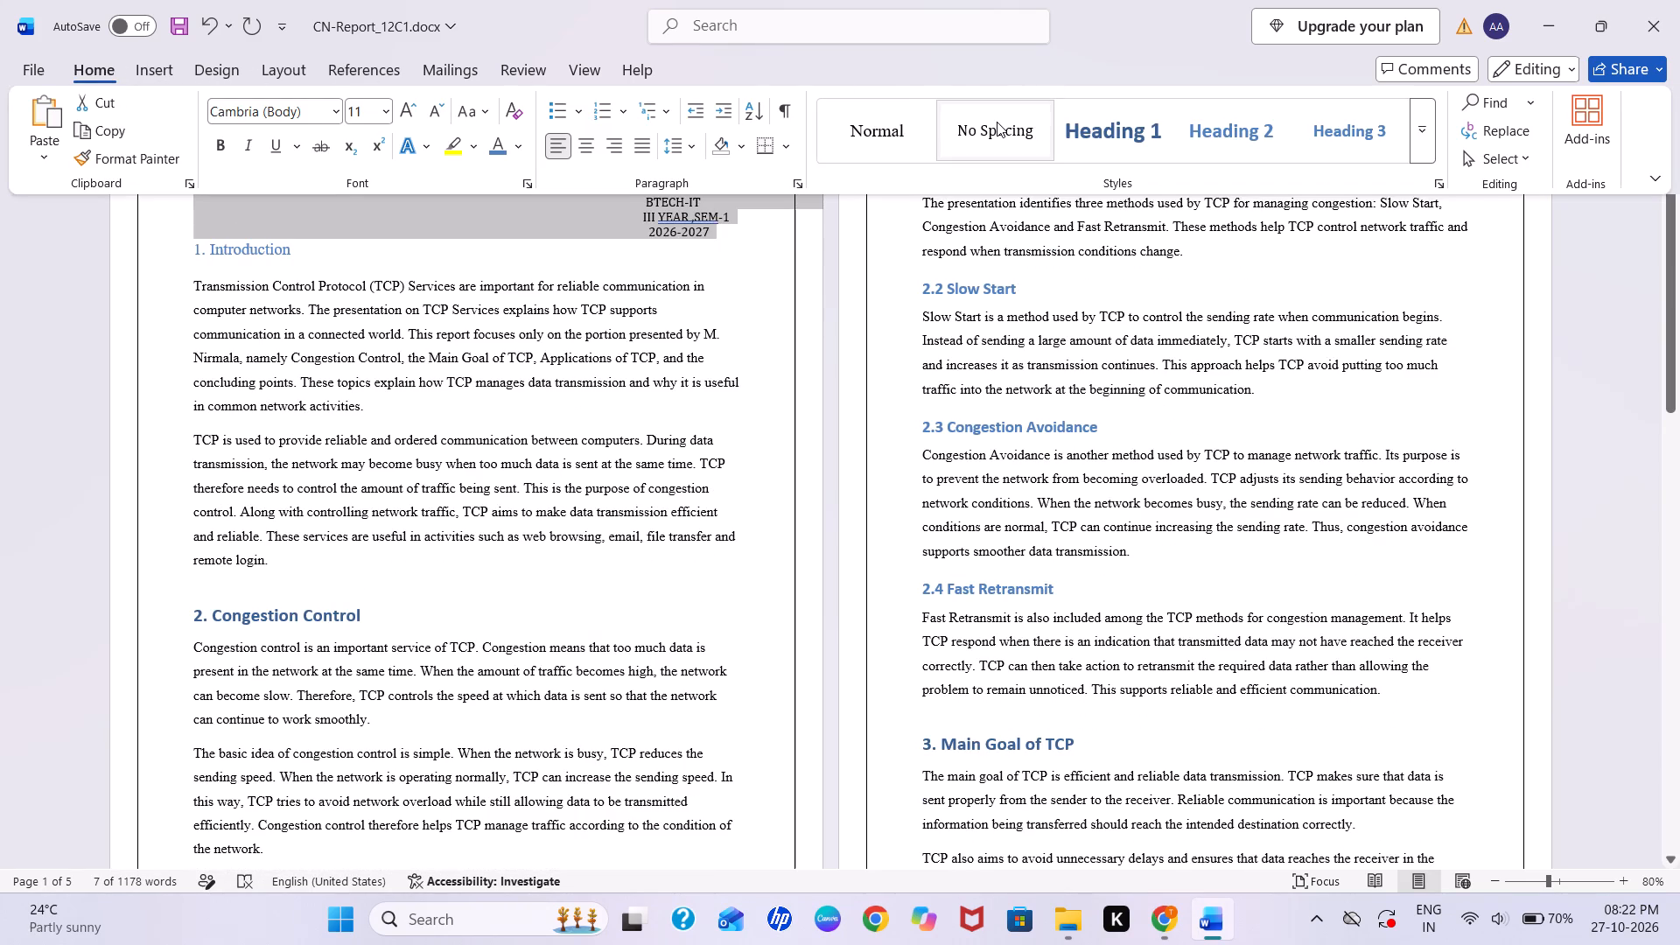
left_click(1008, 129)
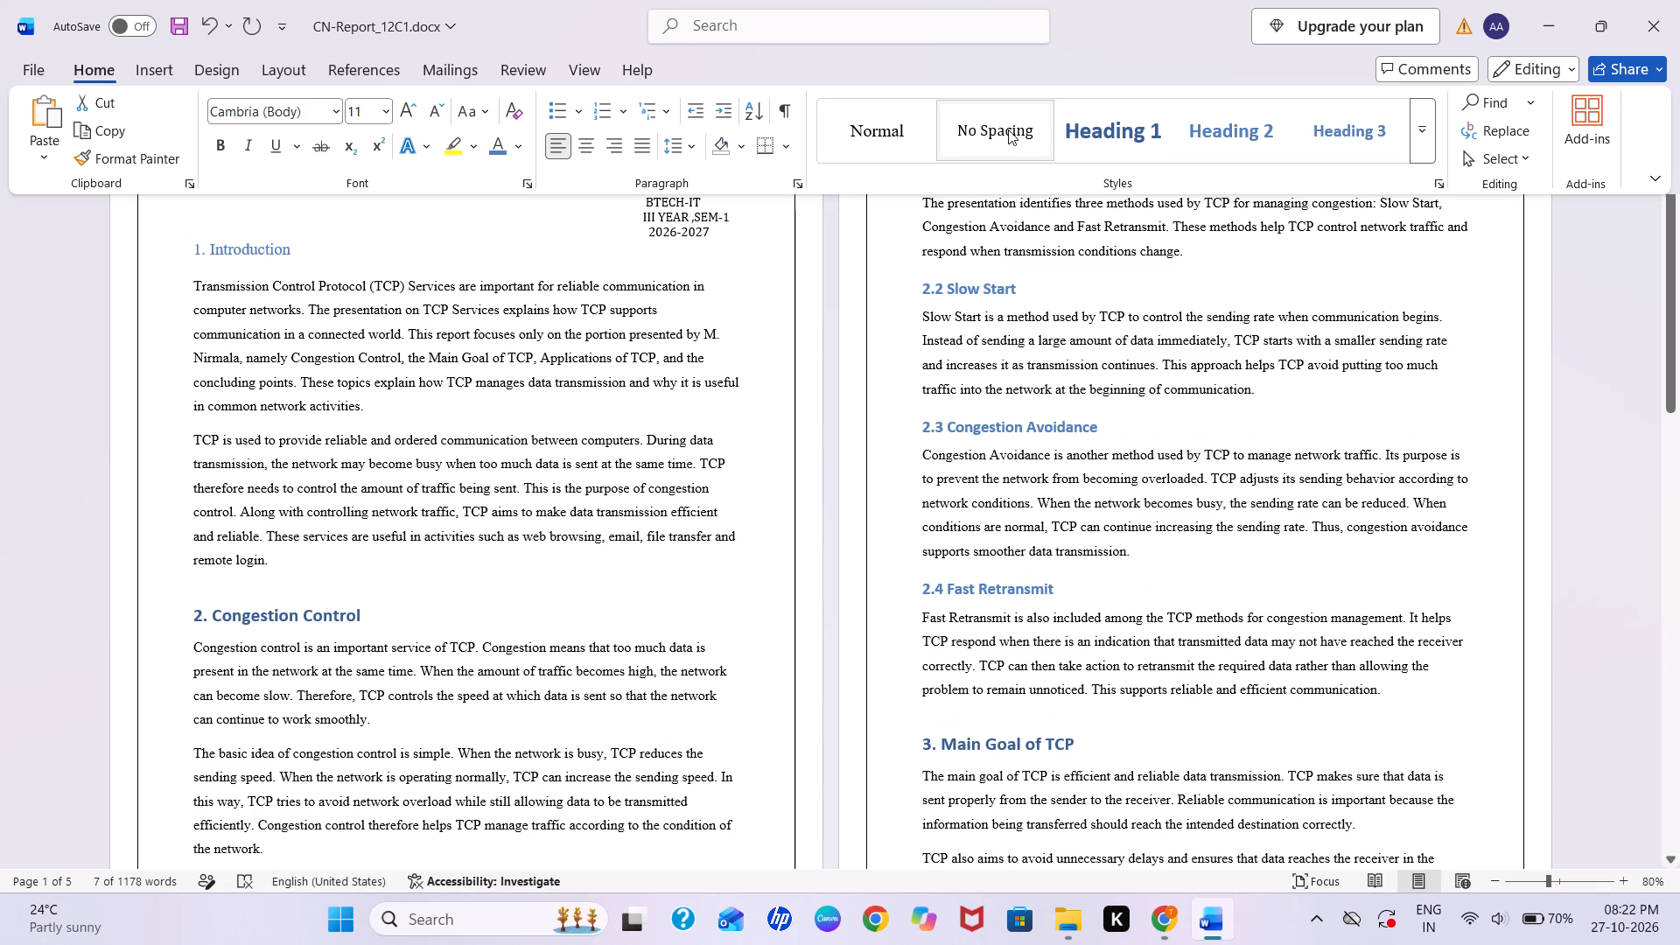
left_click(989, 157)
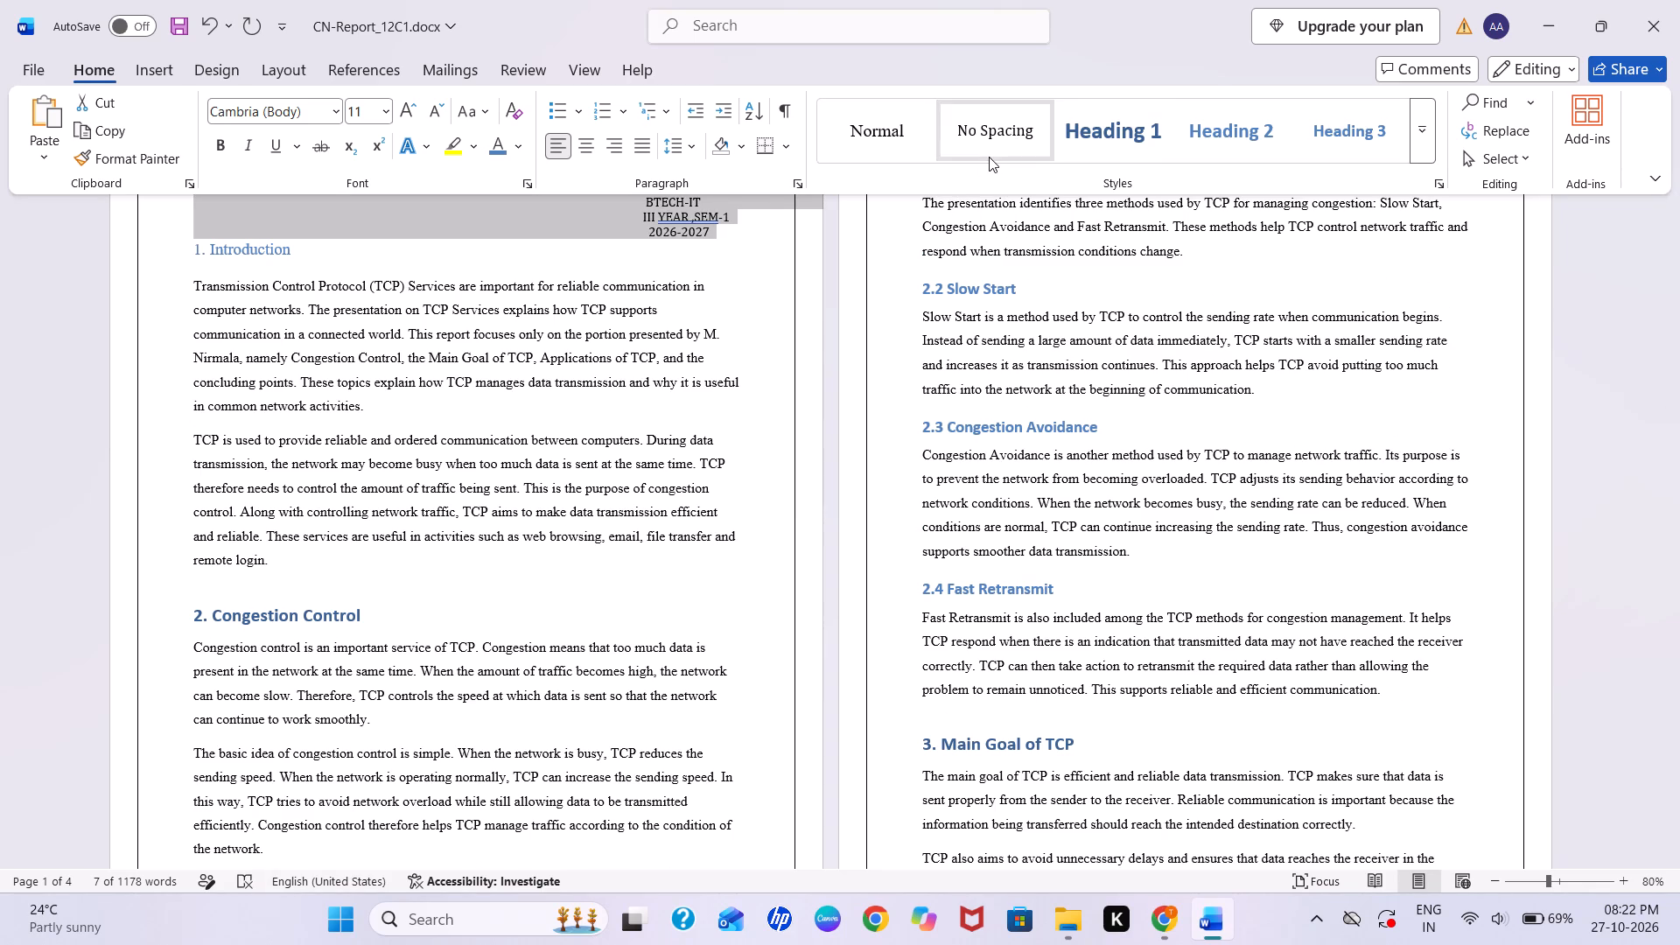
left_click(786, 264)
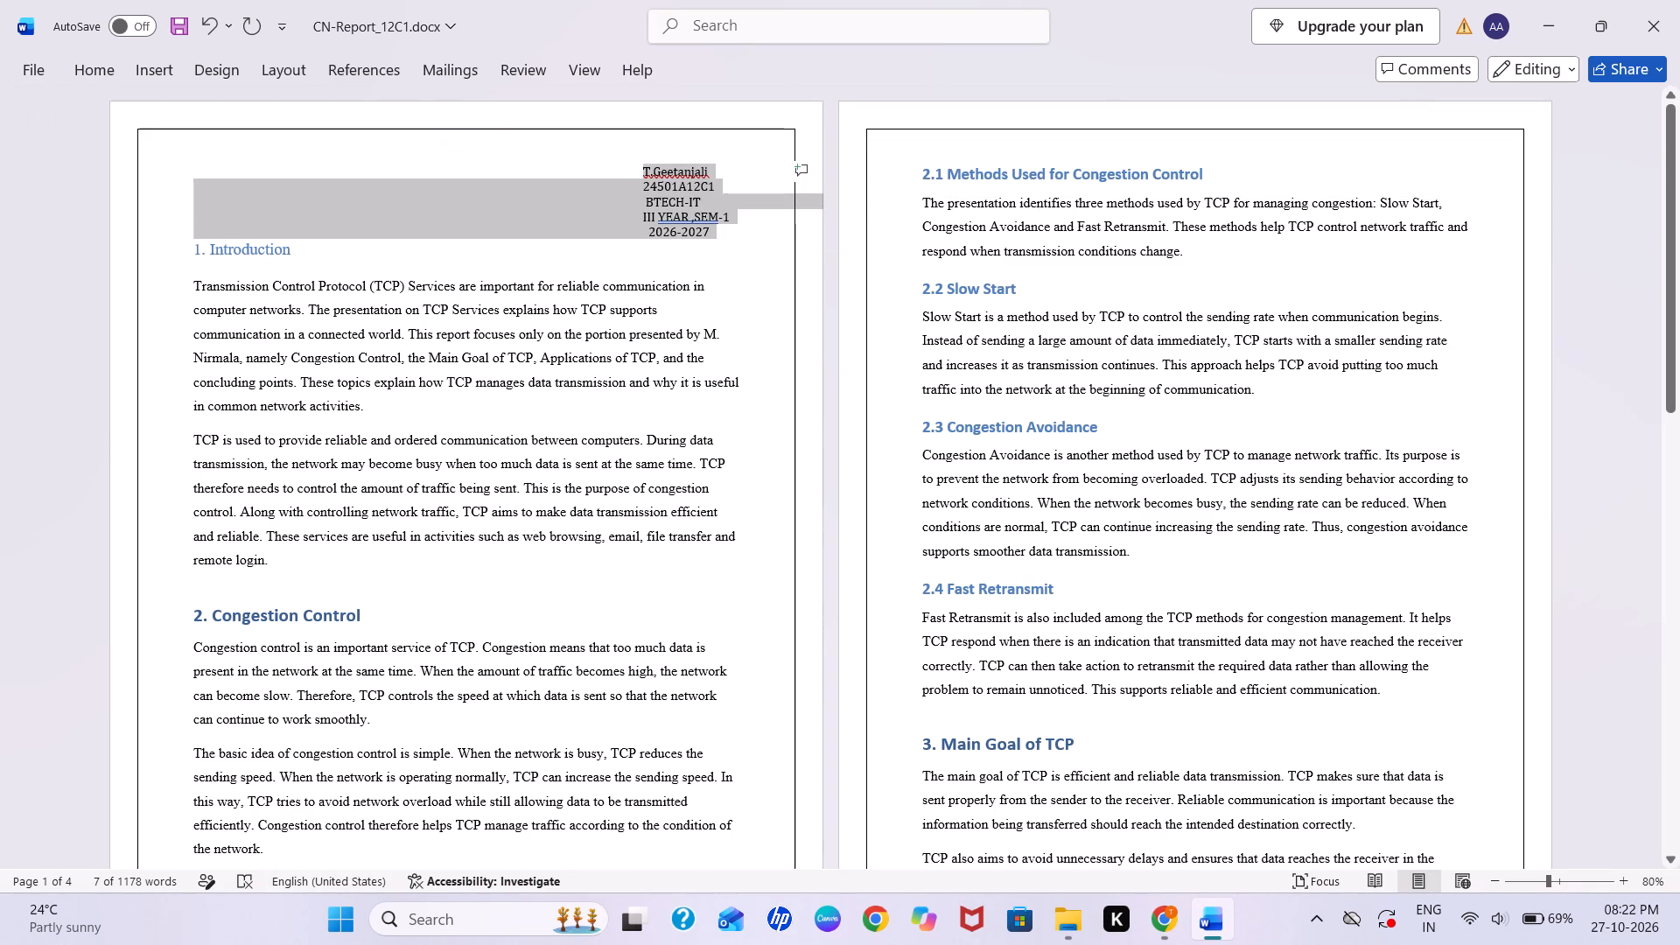
left_click(724, 249)
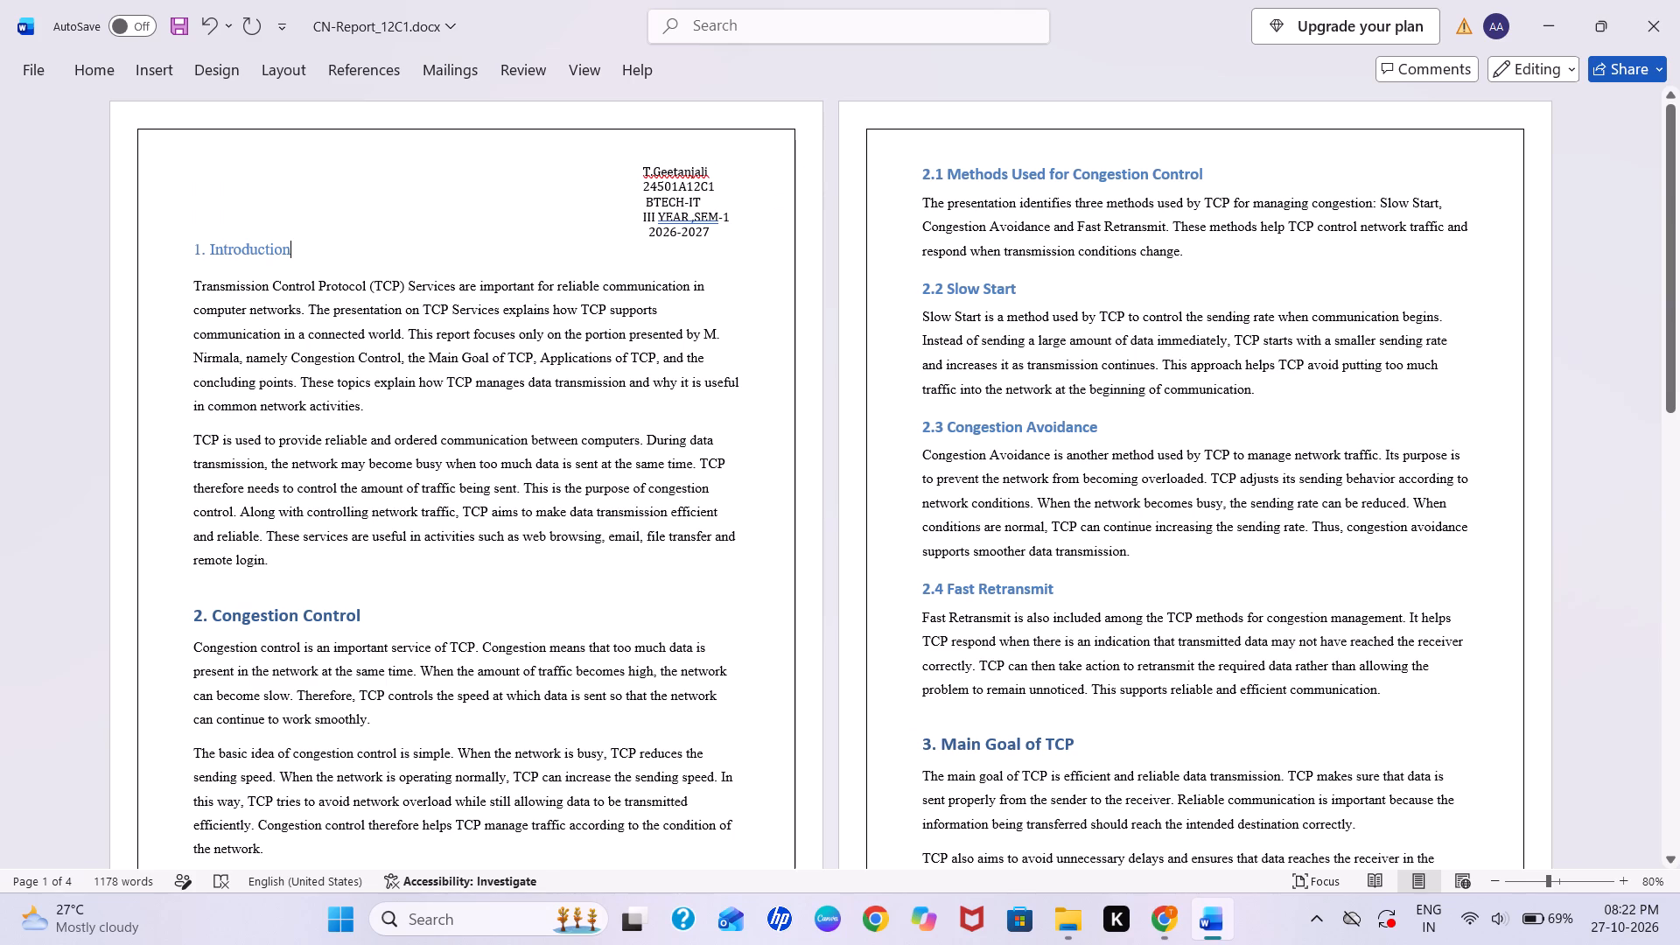
Set the font size of the student's name line to 14.
left_click_drag(640, 165, 643, 165)
left_click_drag(643, 165, 713, 164)
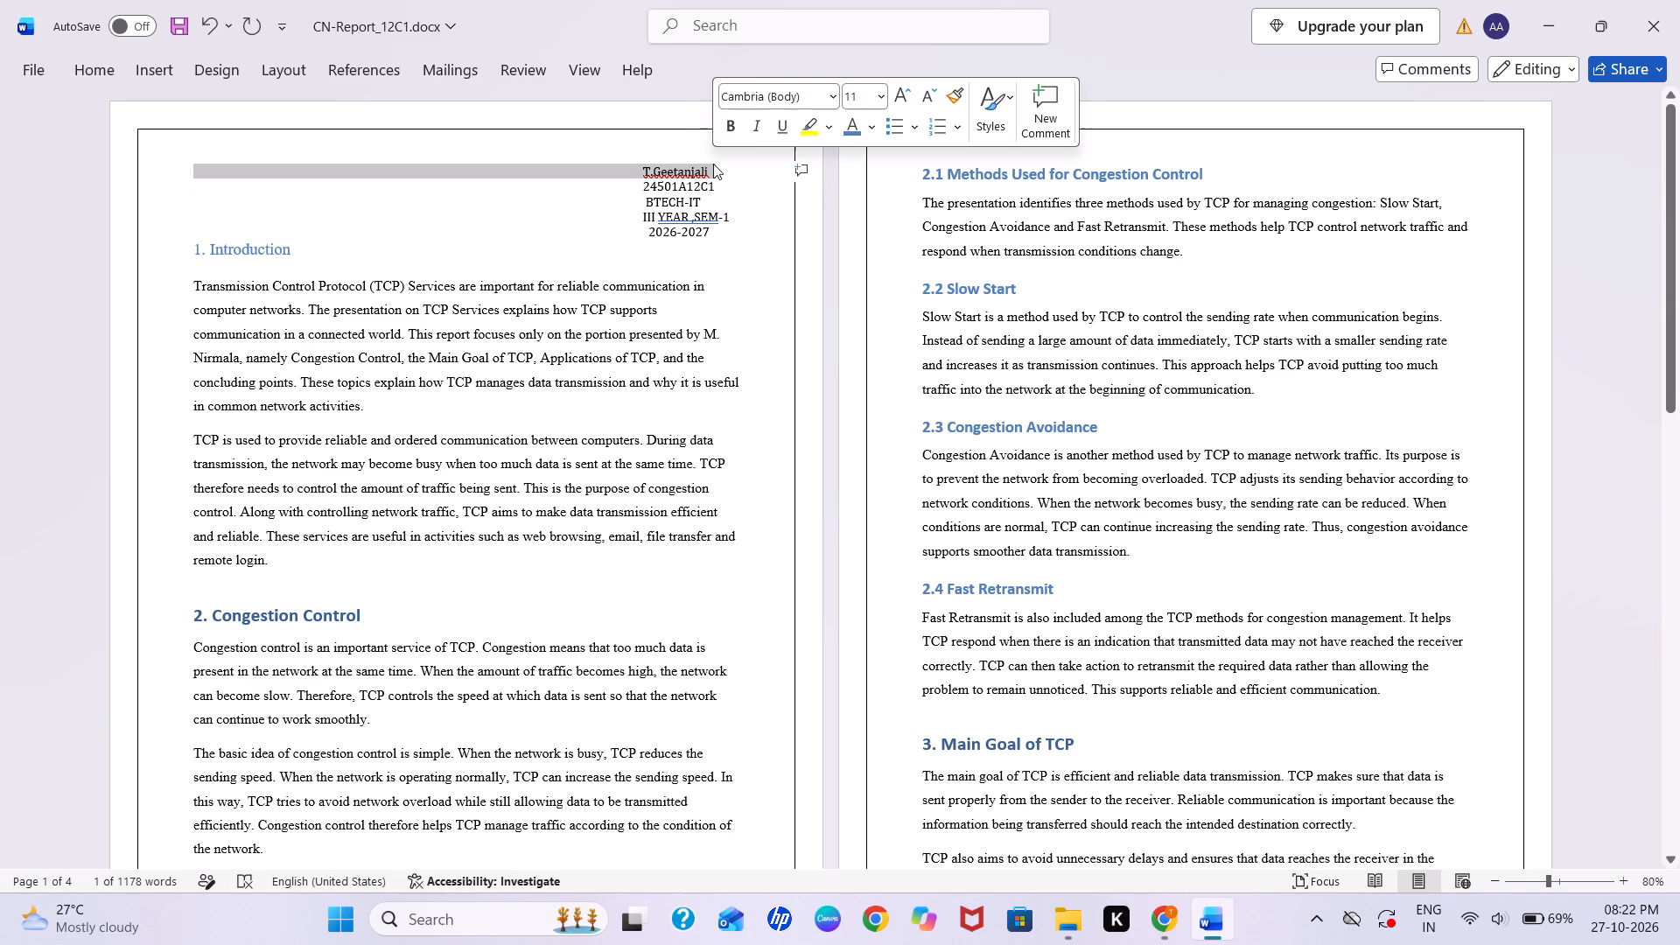
left_click(877, 95)
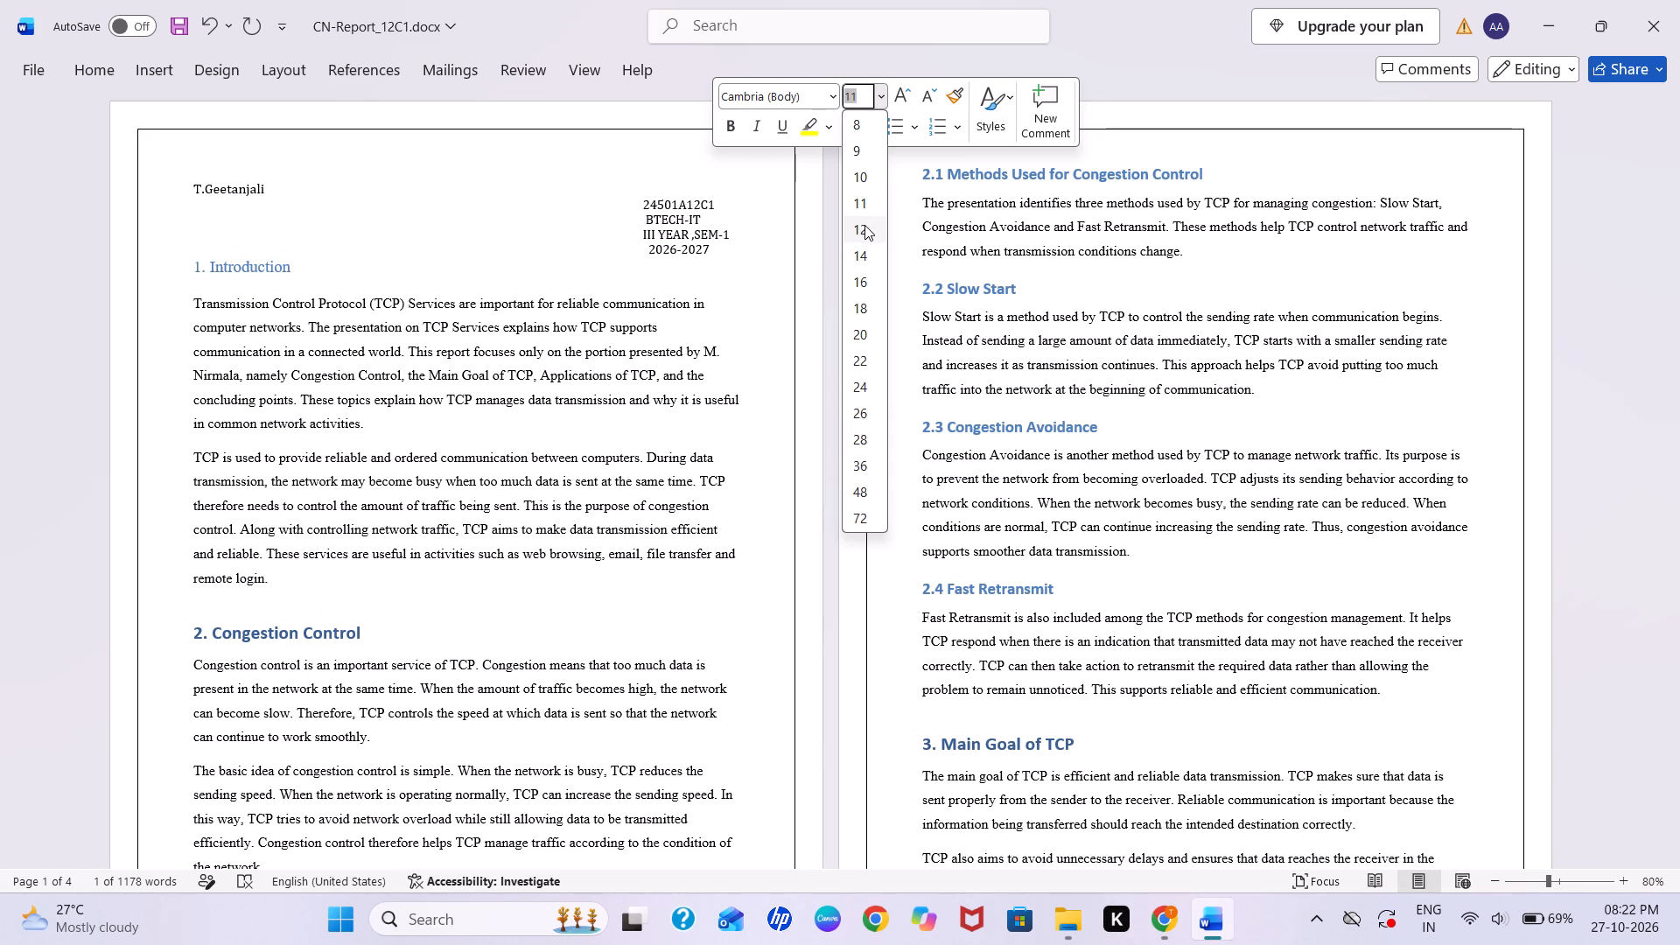
left_click(864, 248)
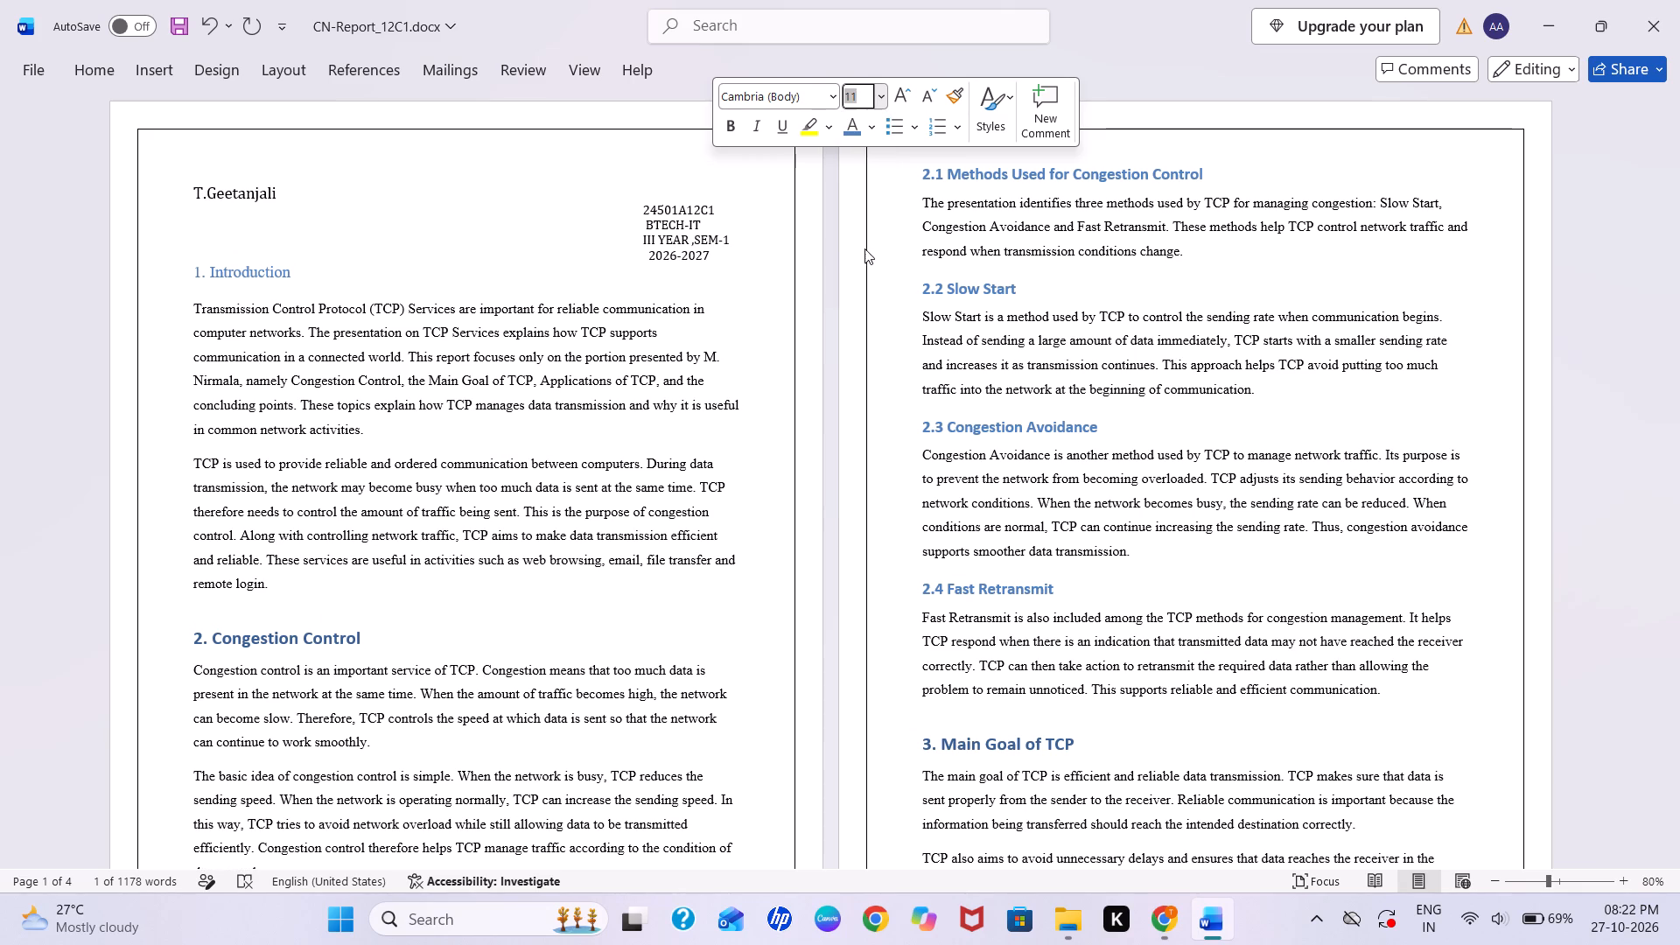
left_click(584, 232)
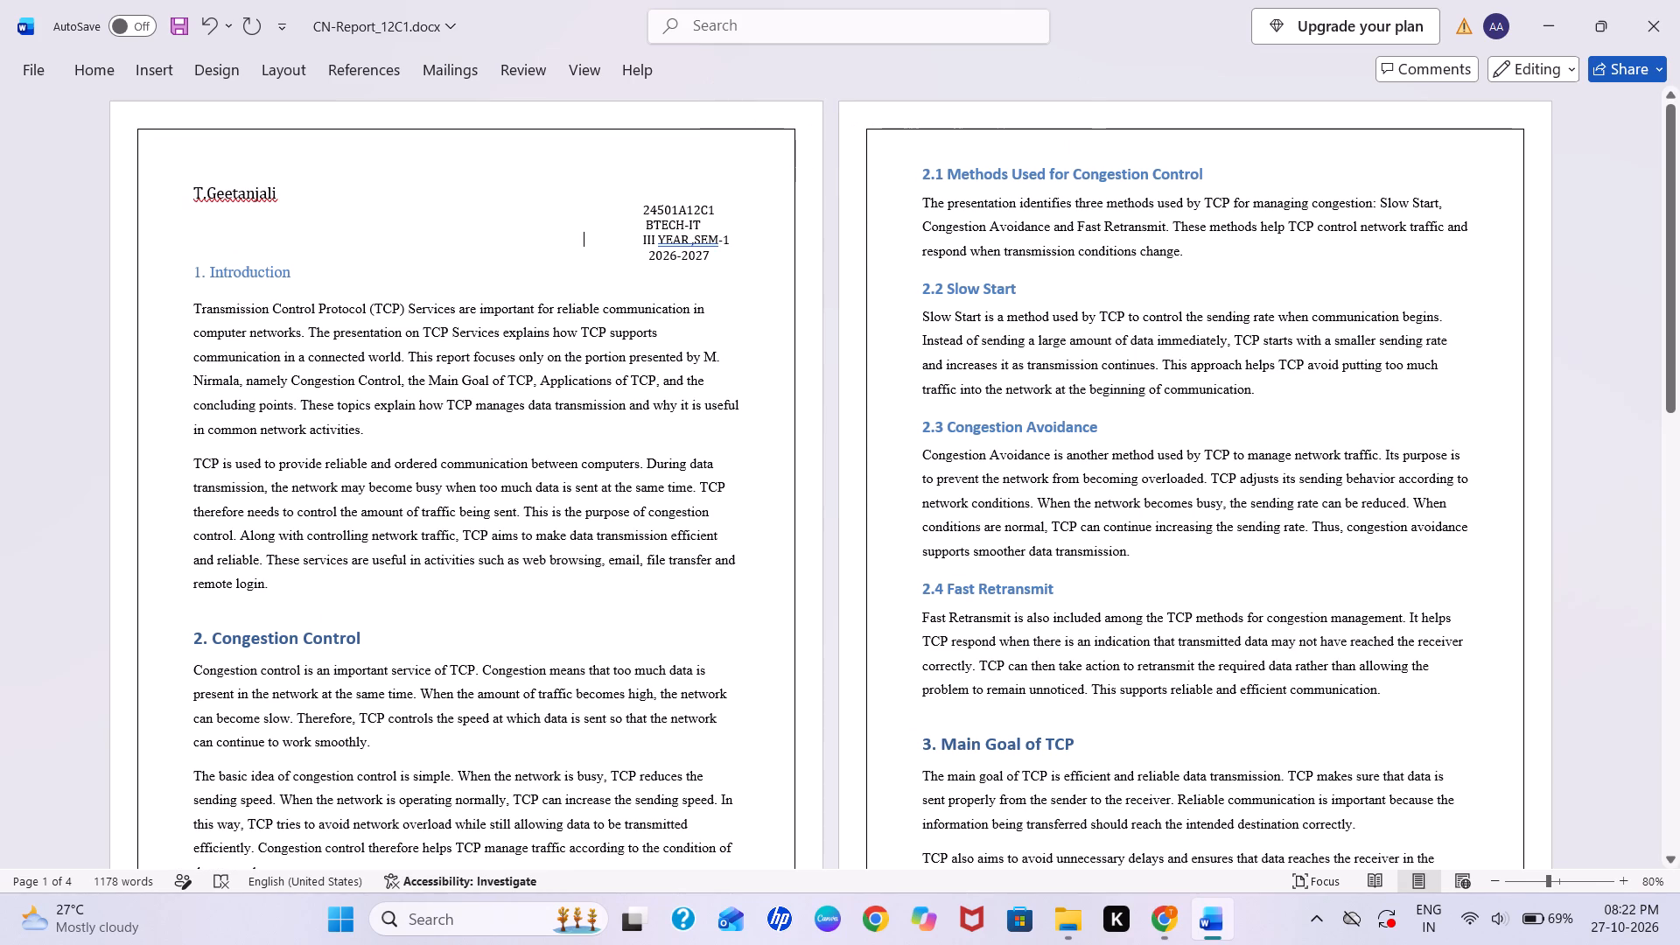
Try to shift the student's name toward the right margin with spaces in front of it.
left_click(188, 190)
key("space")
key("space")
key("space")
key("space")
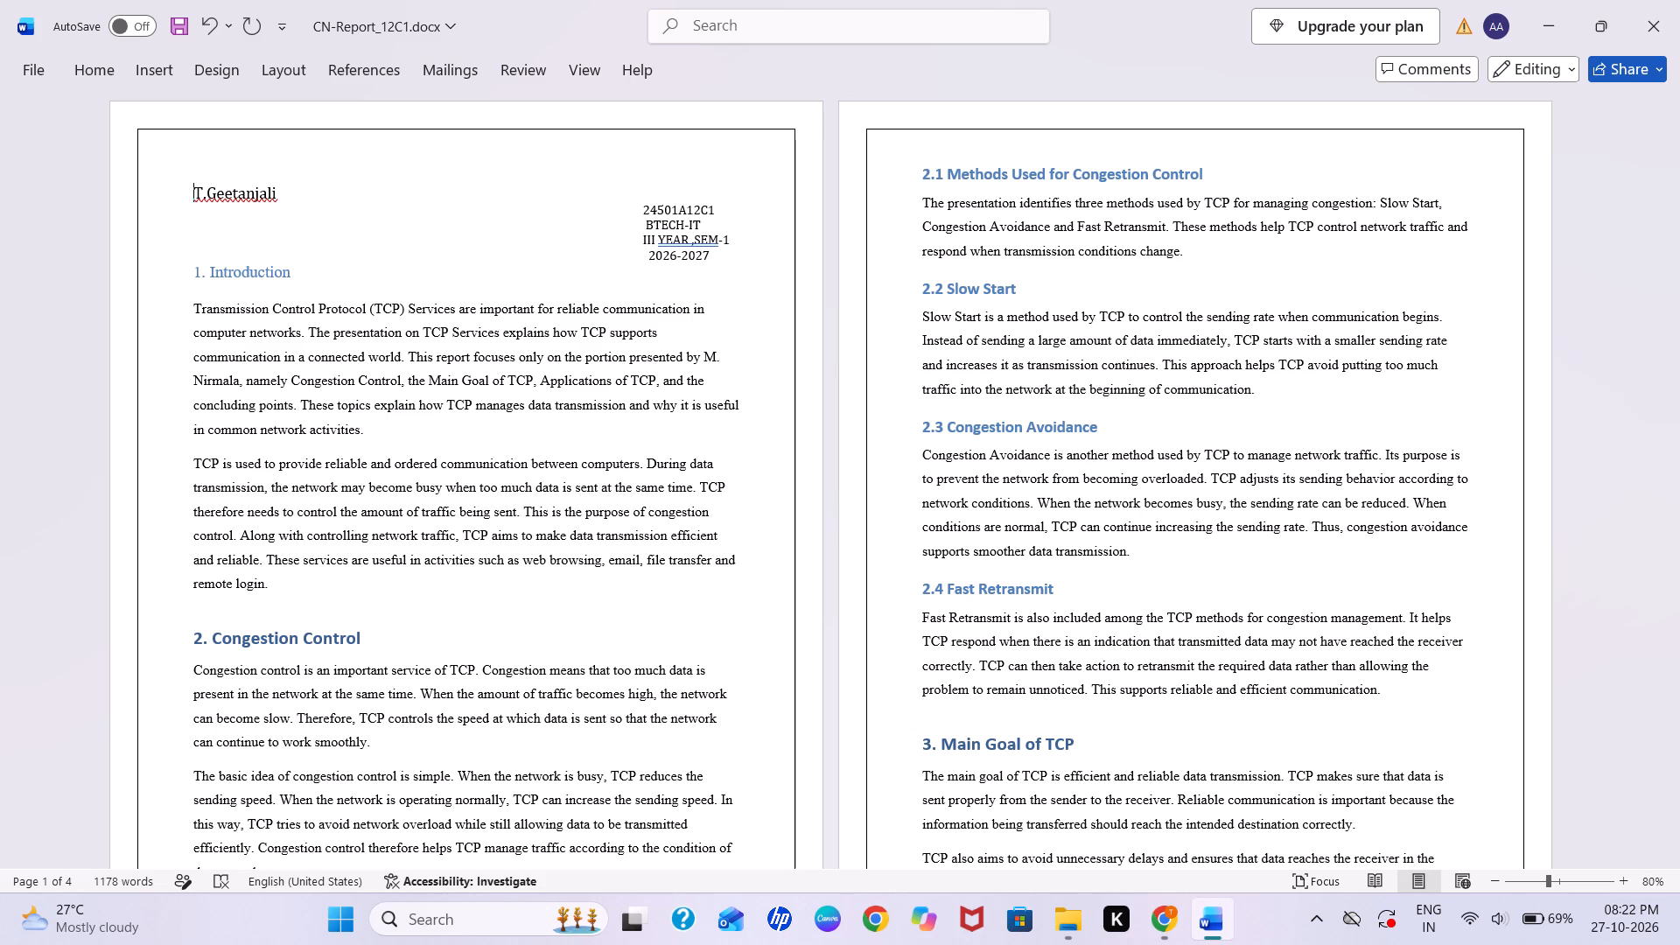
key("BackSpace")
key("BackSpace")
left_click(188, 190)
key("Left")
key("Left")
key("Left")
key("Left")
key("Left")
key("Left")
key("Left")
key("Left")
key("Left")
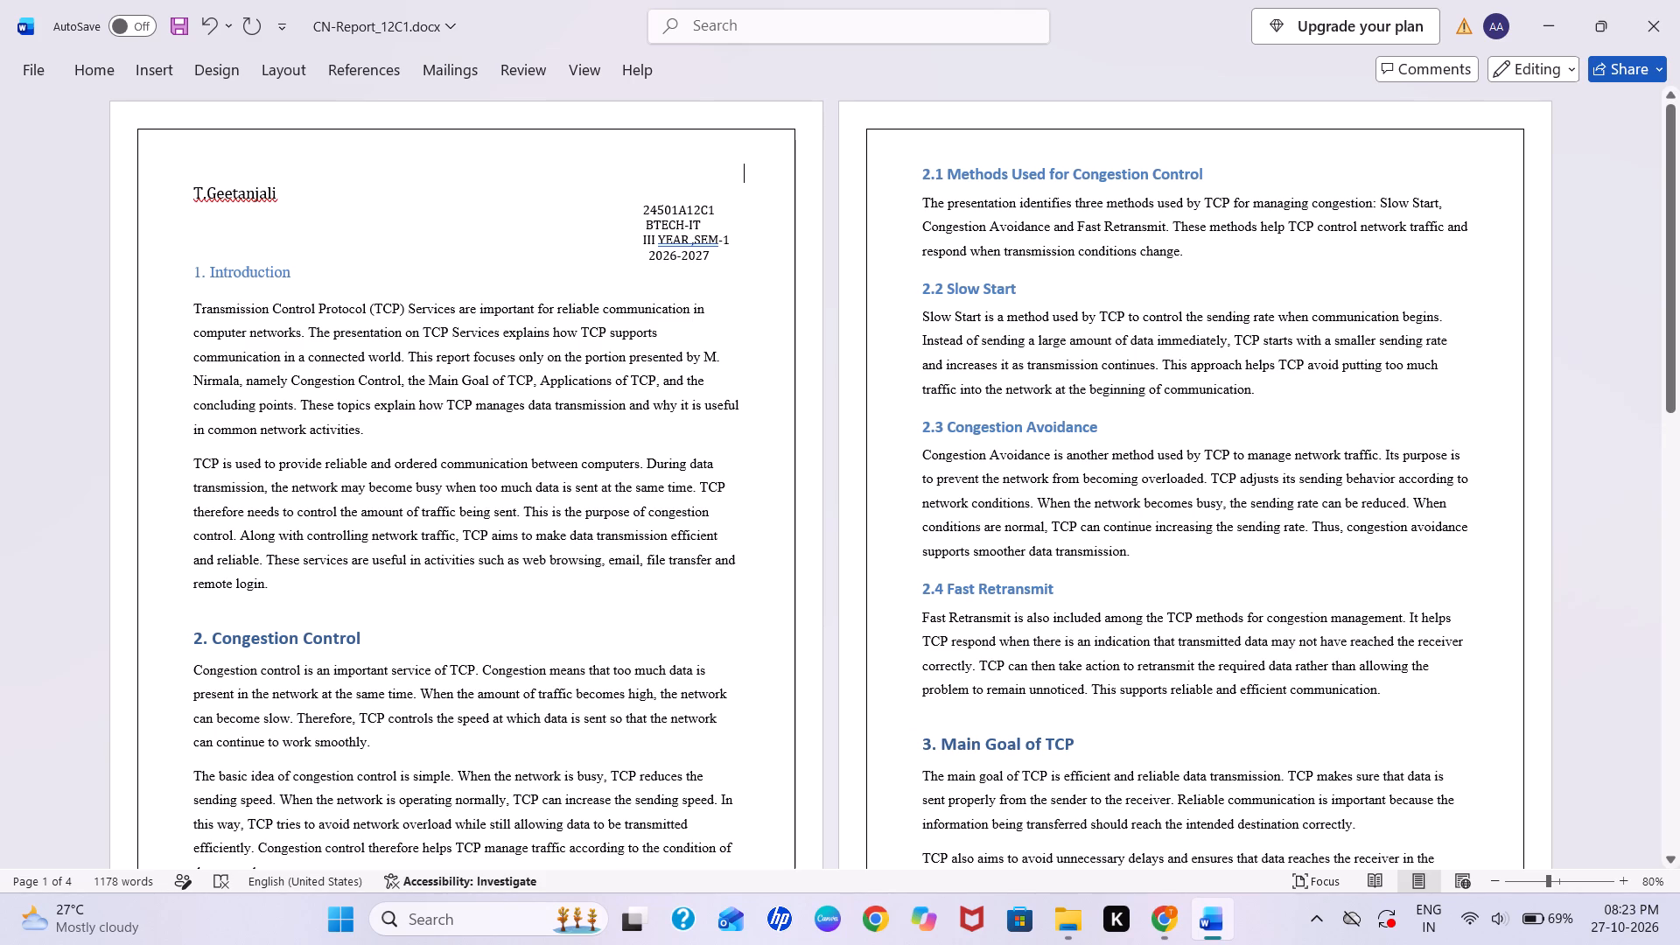
Clear the student's name from its line above the roll number.
triple_click(193, 193)
key("space")
key("space")
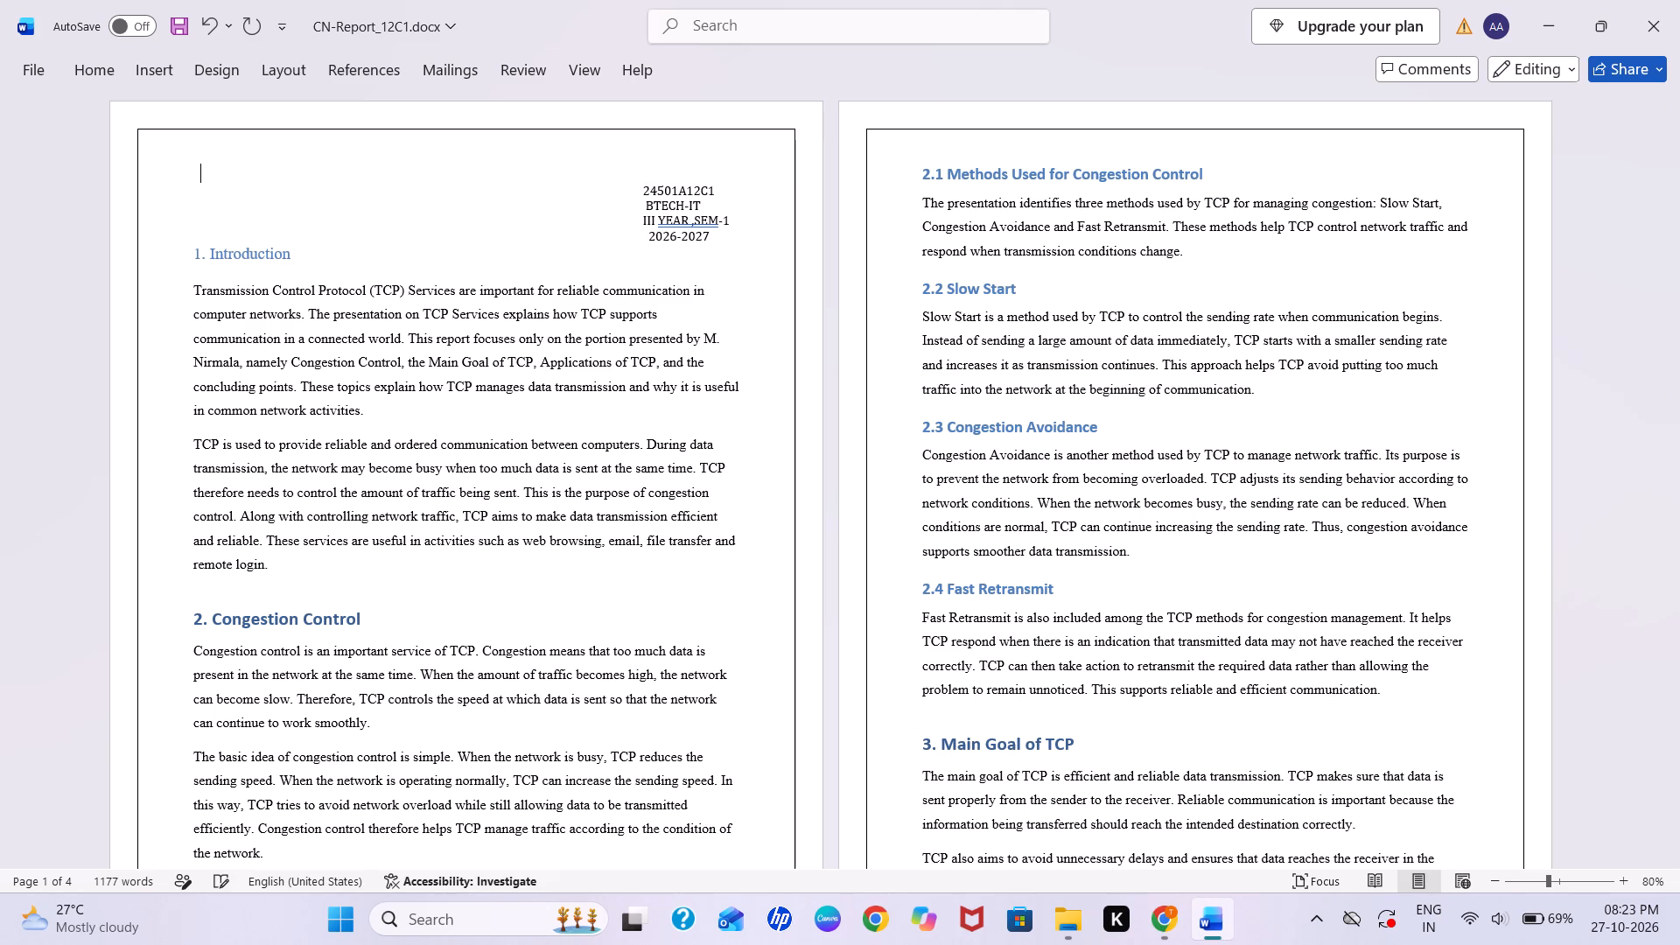
Indent the emptied name line with spaces until it starts just left of the roll number below it.
left_click(645, 171)
triple_click(645, 171)
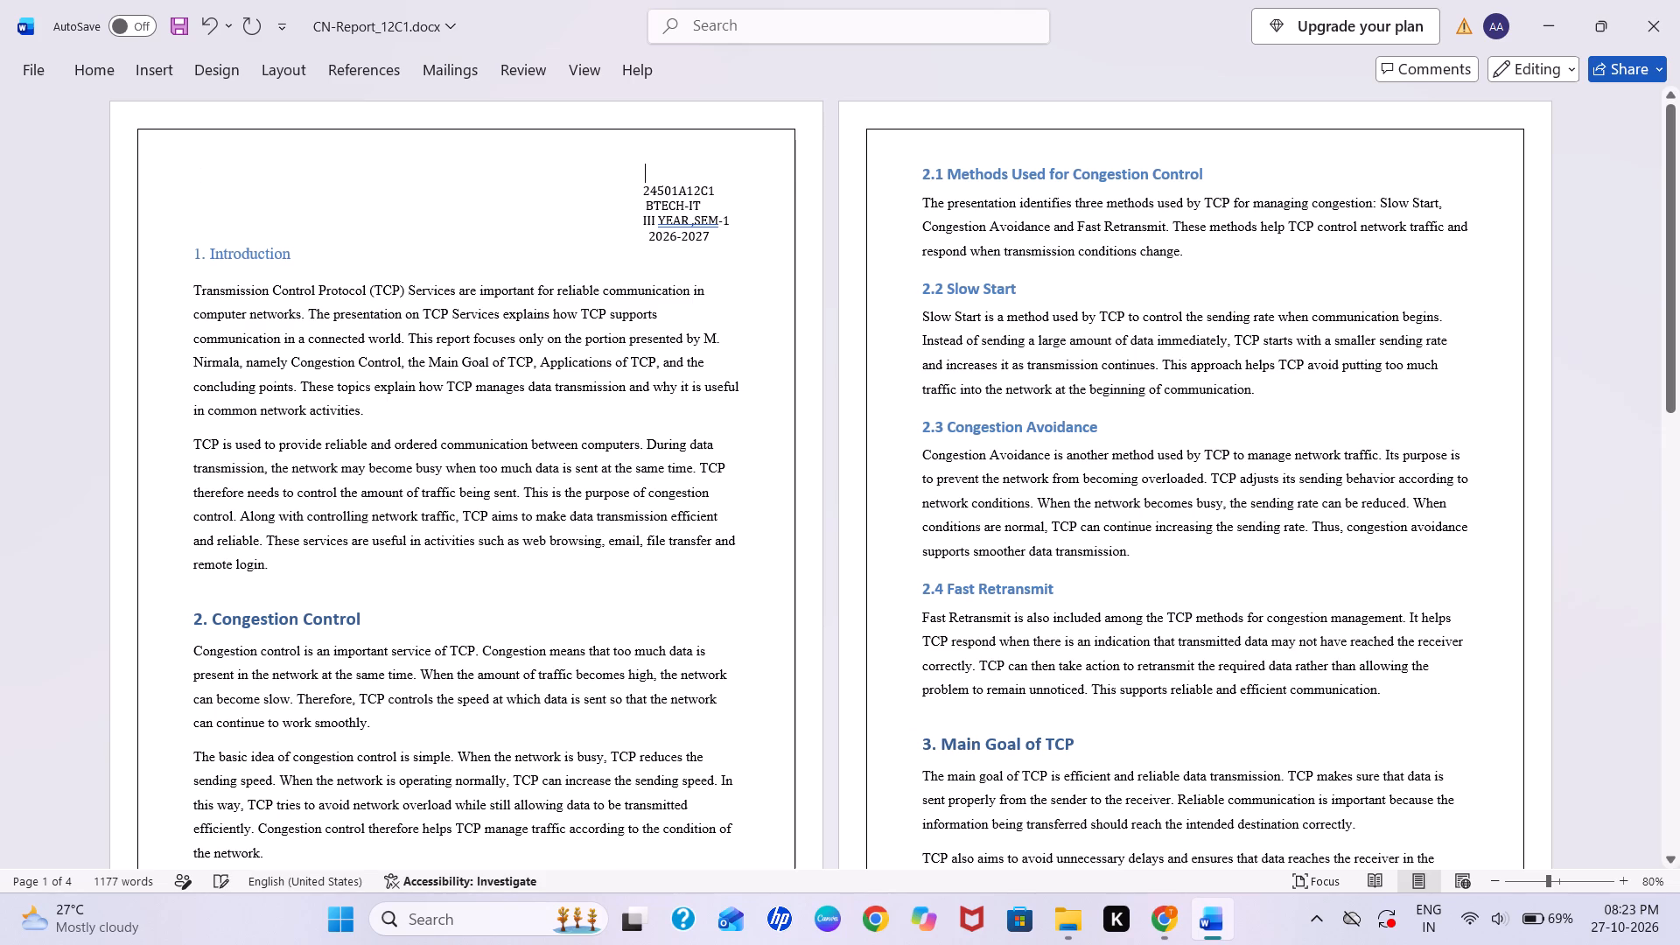
left_click(648, 178)
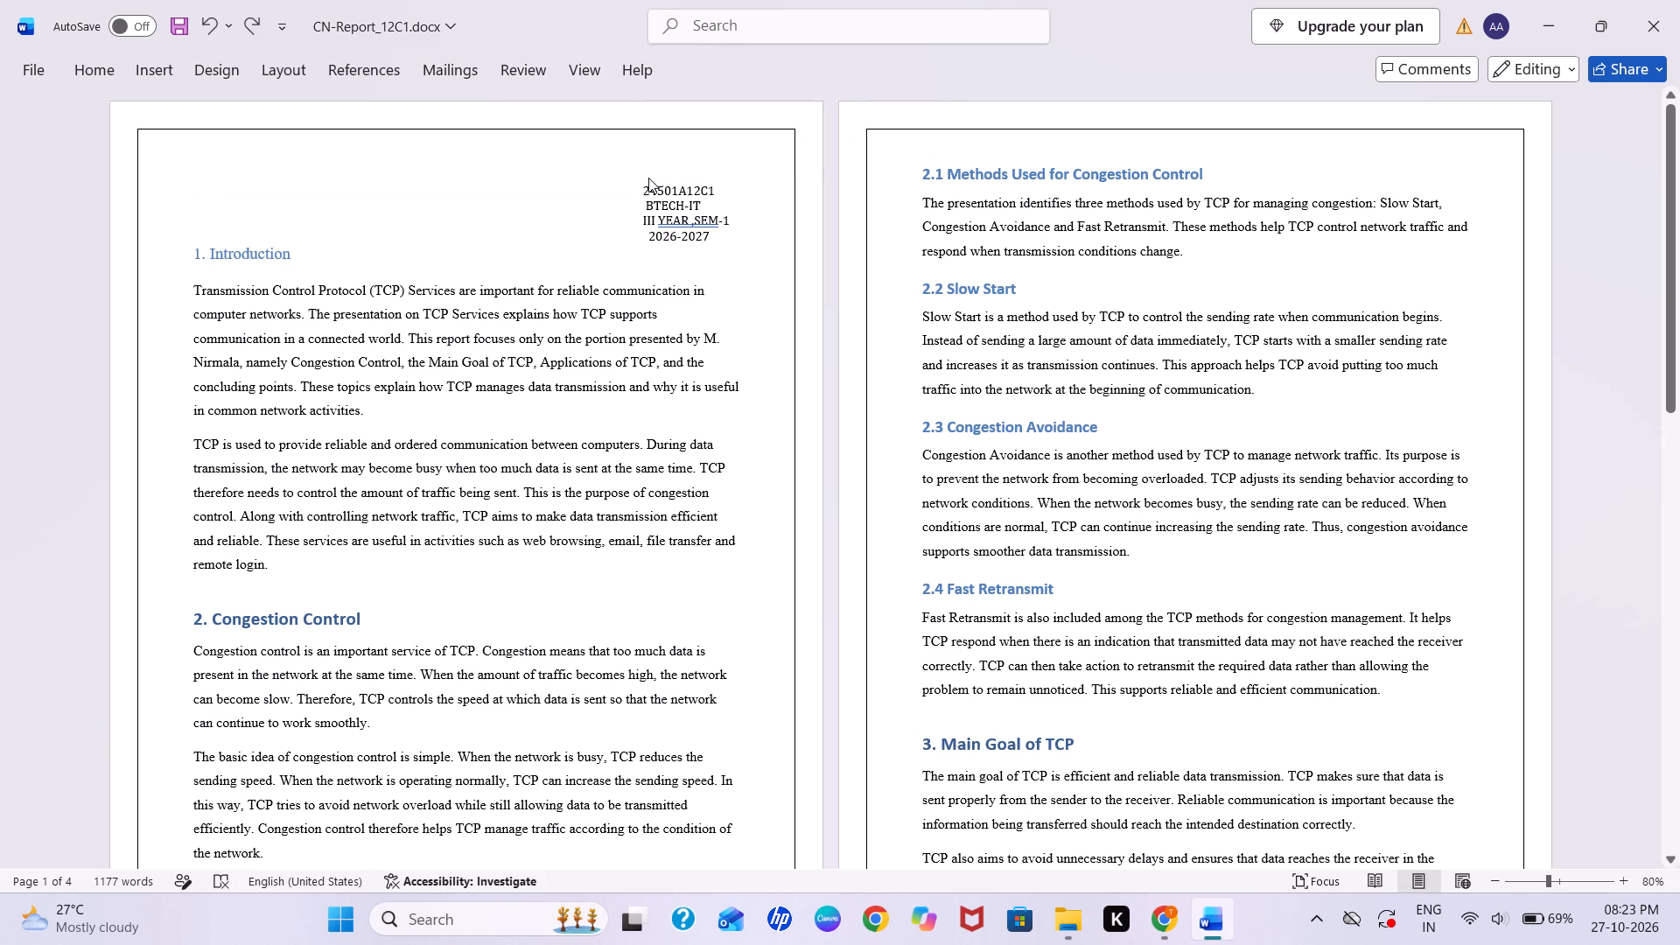
key("space")
key("space")
key("space")
key("space")
key("space")
key("space")
key("space")
key("space")
key("space")
key("space")
key("space")
key("space")
key("space")
key("space")
key("space")
key("space")
key("space")
key("space")
key("space")
key("space")
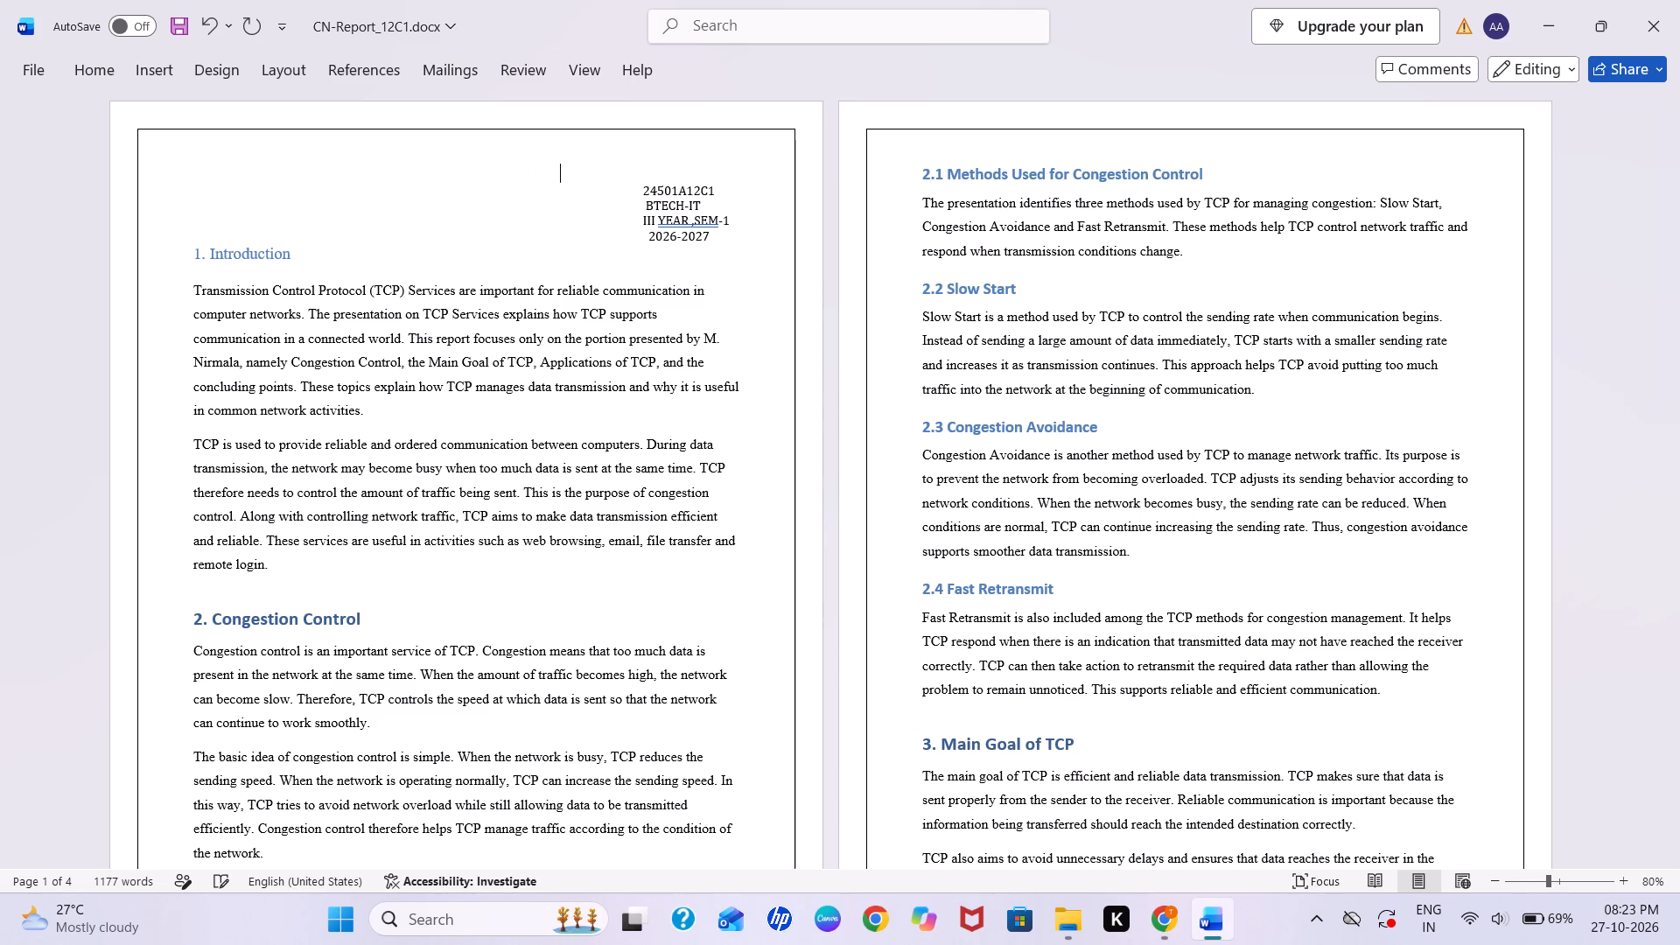
key("space")
key("space")
key("space")
Enter the student's name on the indented line above the roll number, with initial capitals only.
key("t")
key("period")
type("GEE")
key("BackSpace")
key("BackSpace")
type("eetanjali")
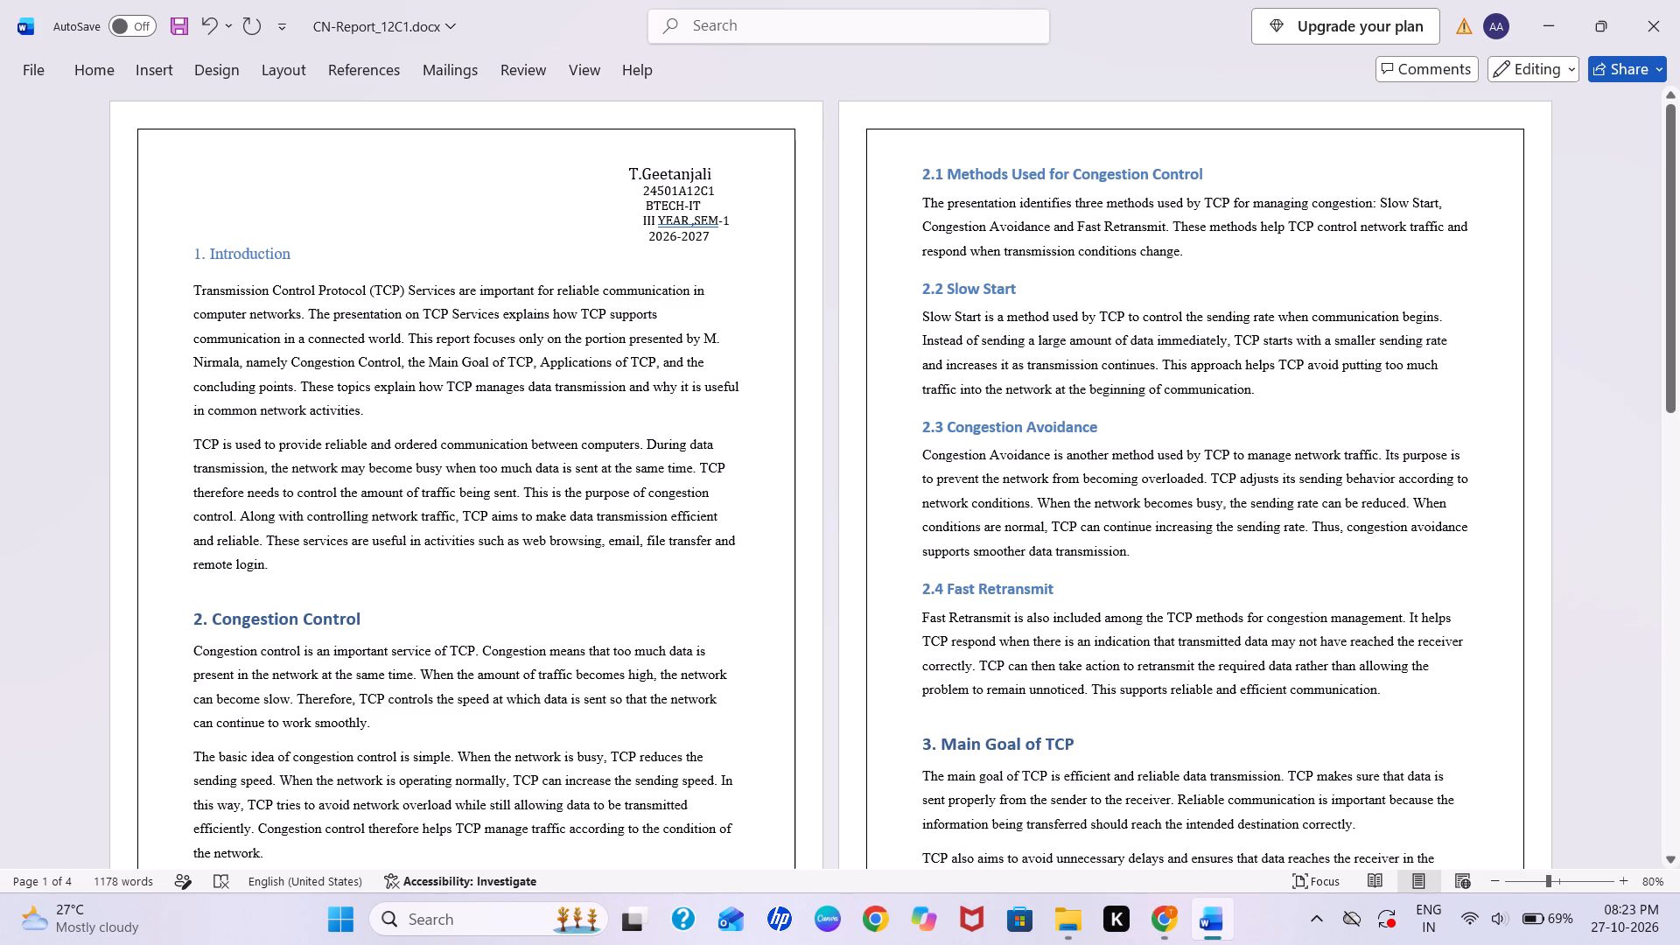
Set the font size of the student's roll number line to 14.
left_click_drag(645, 188, 709, 184)
left_click_drag(709, 184, 718, 184)
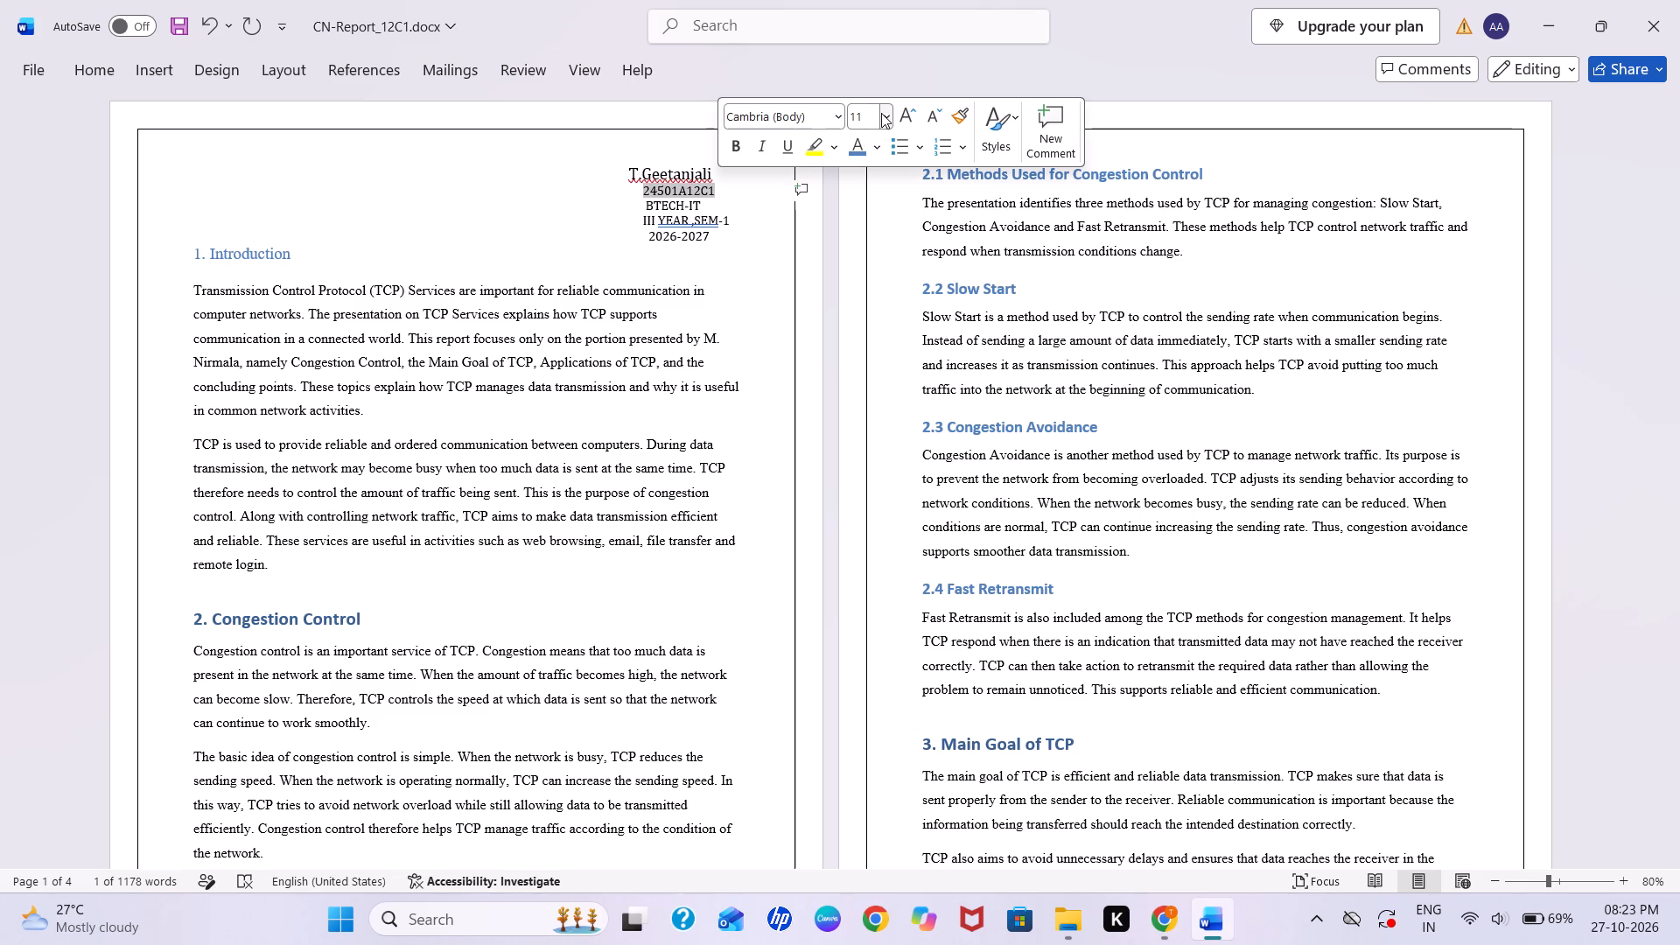
left_click(885, 113)
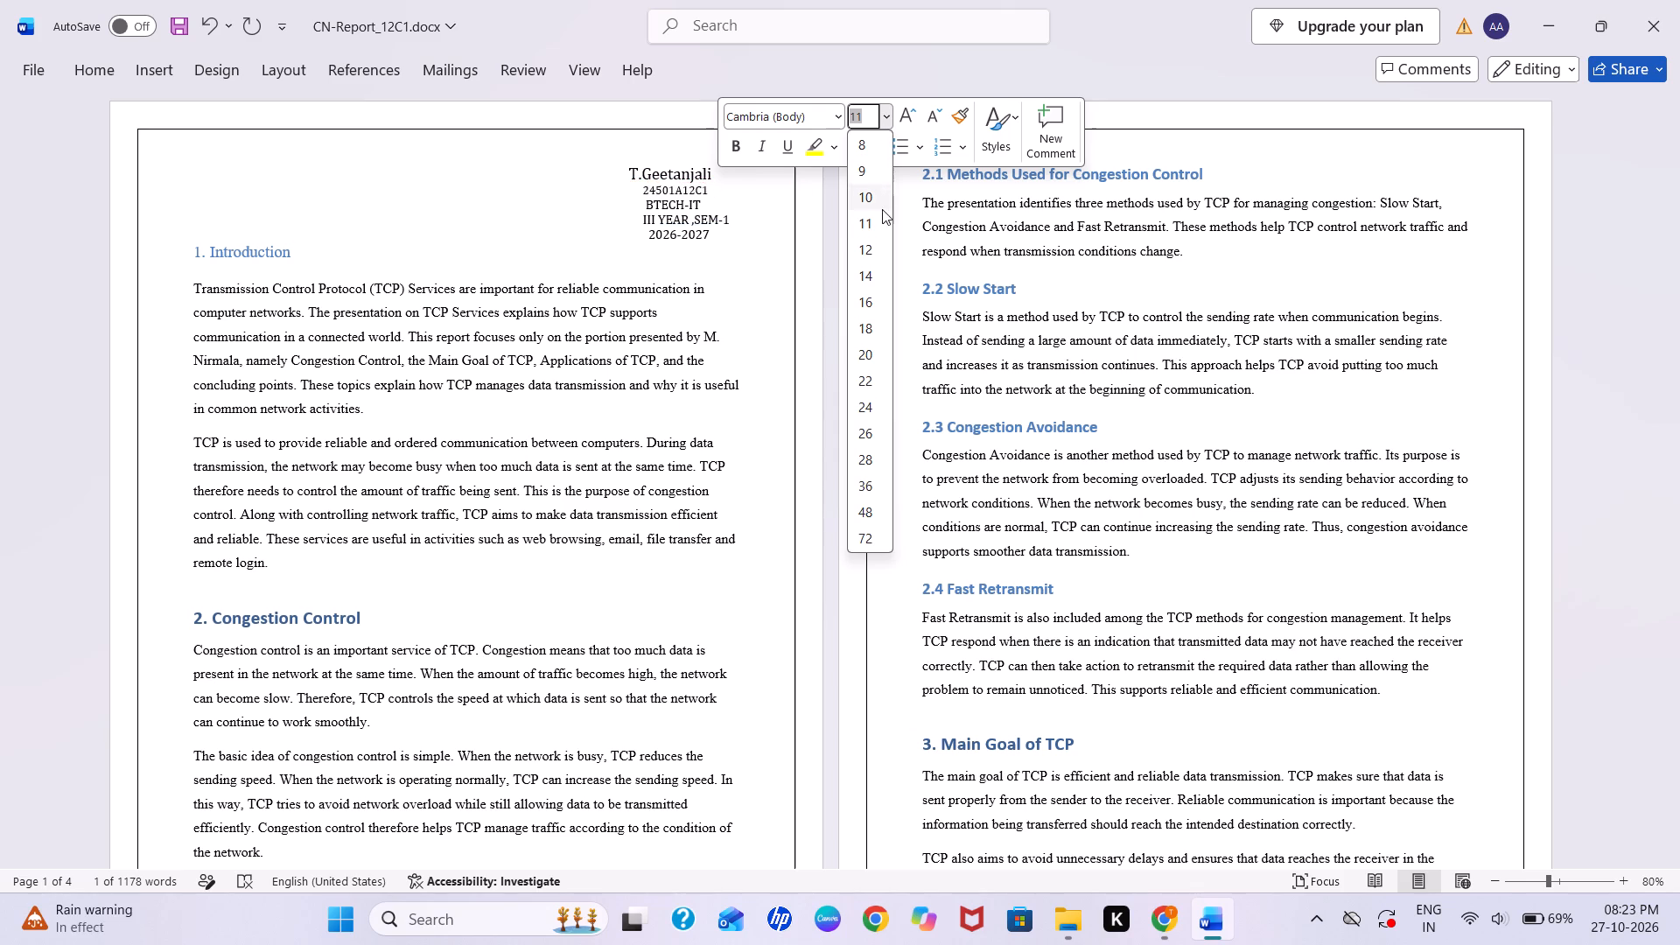
left_click(873, 270)
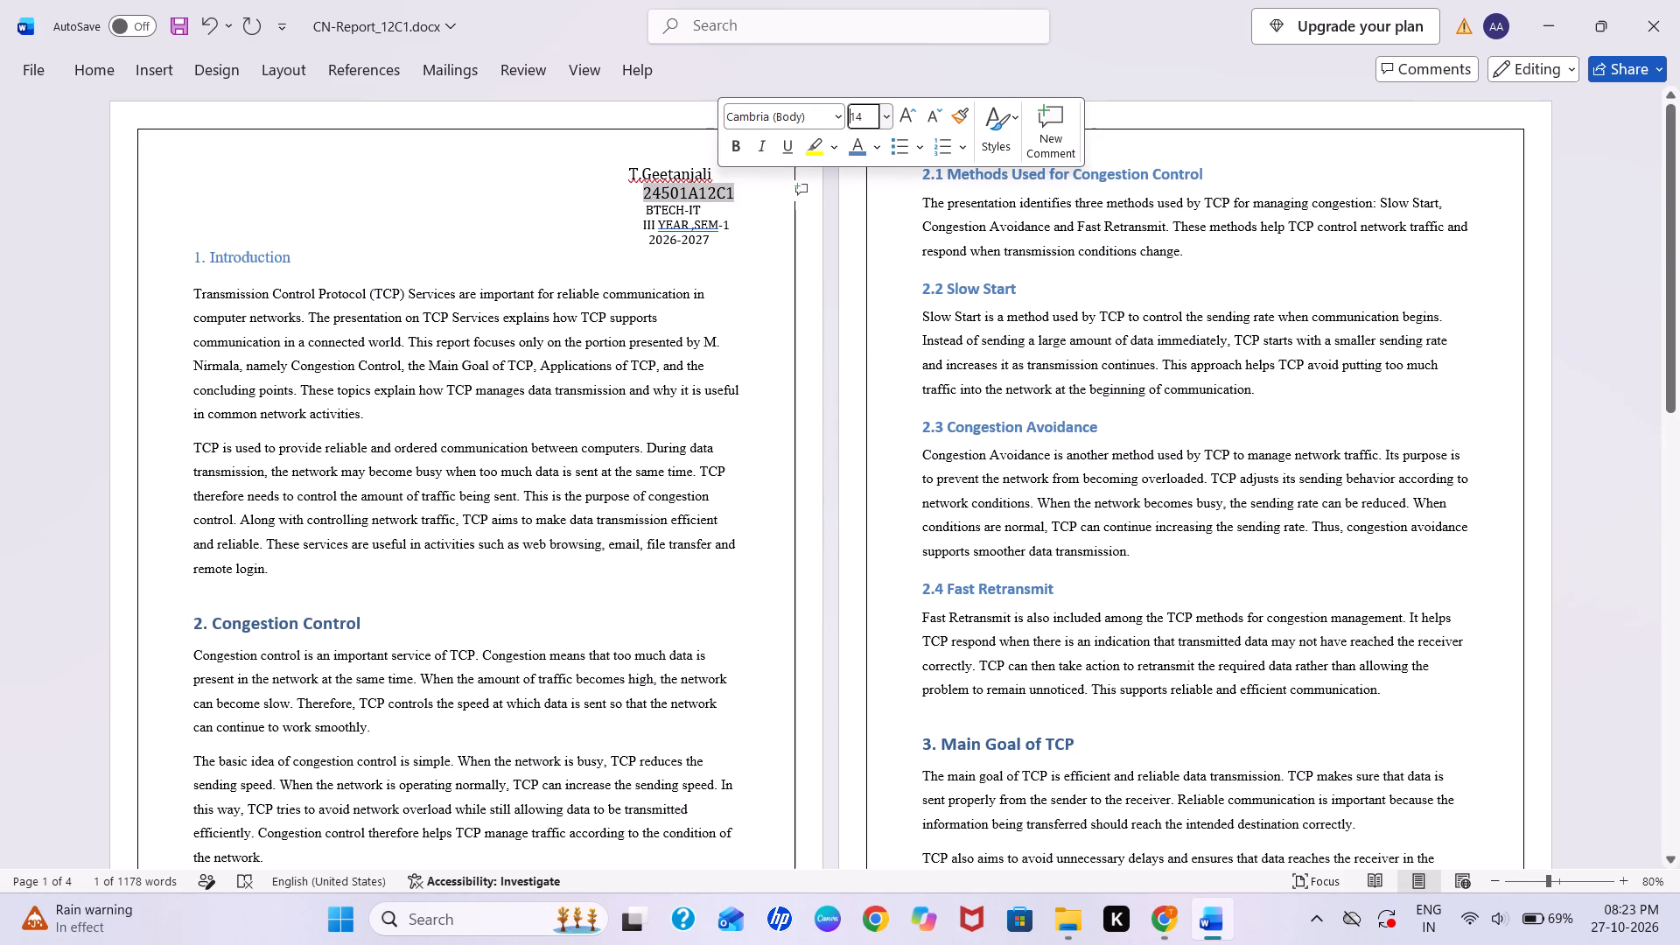
left_click(745, 238)
Remove spaces in front of the roll number so it starts almost directly below the student's name.
left_click(645, 197)
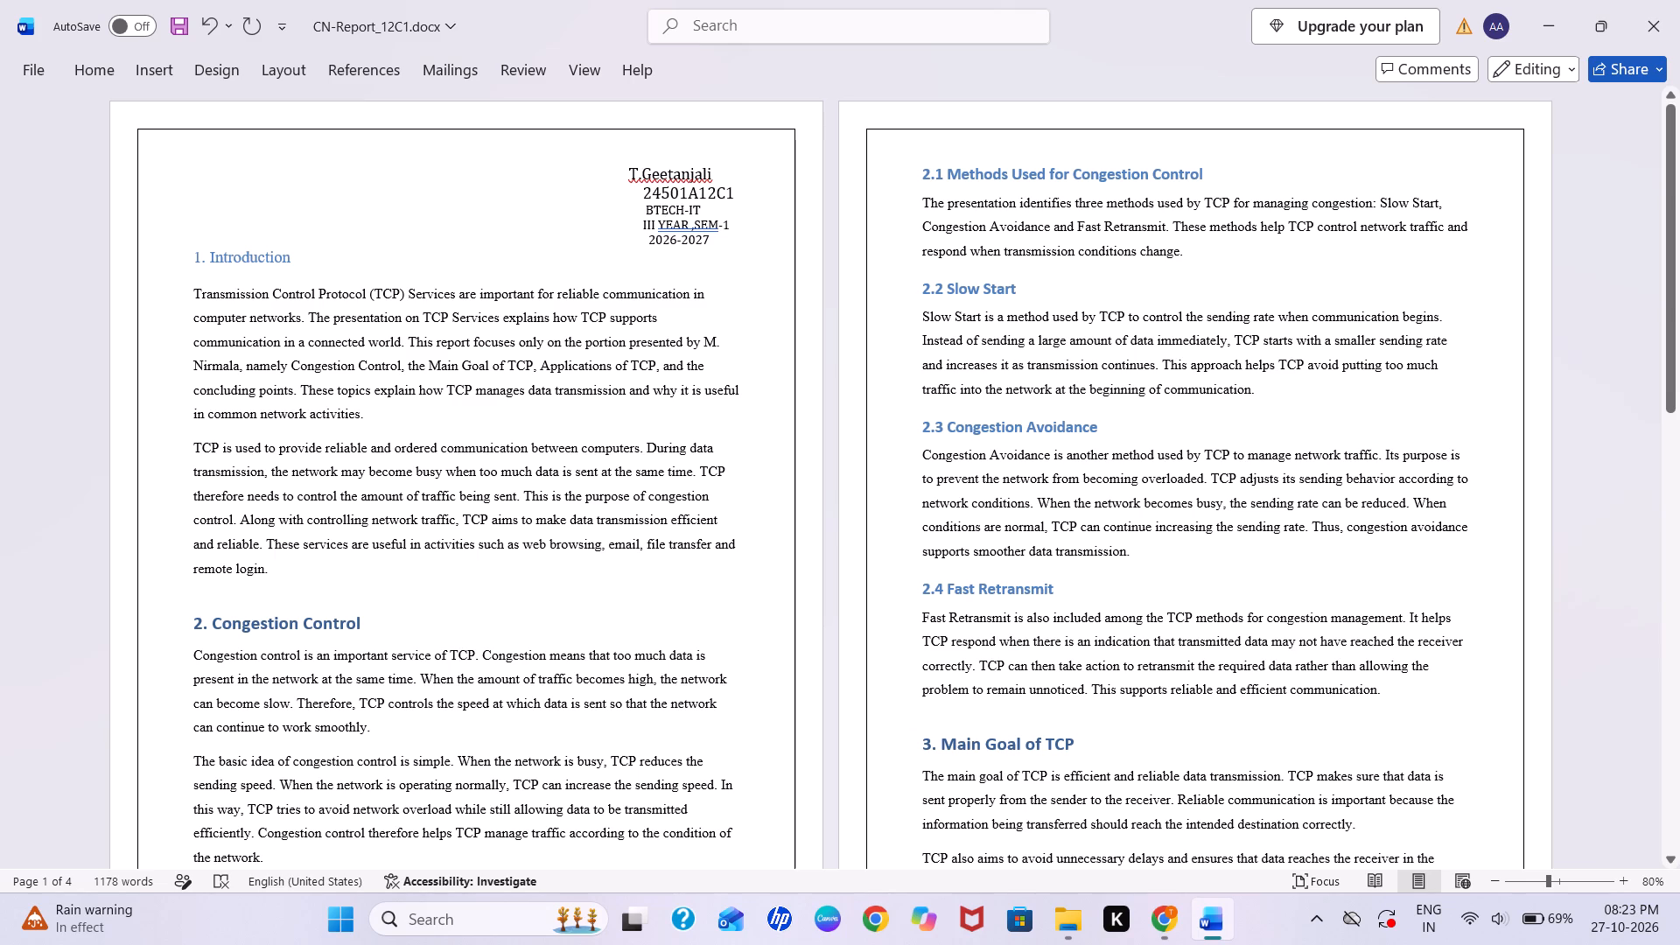
key("BackSpace")
key("BackSpace")
key("BackSpace")
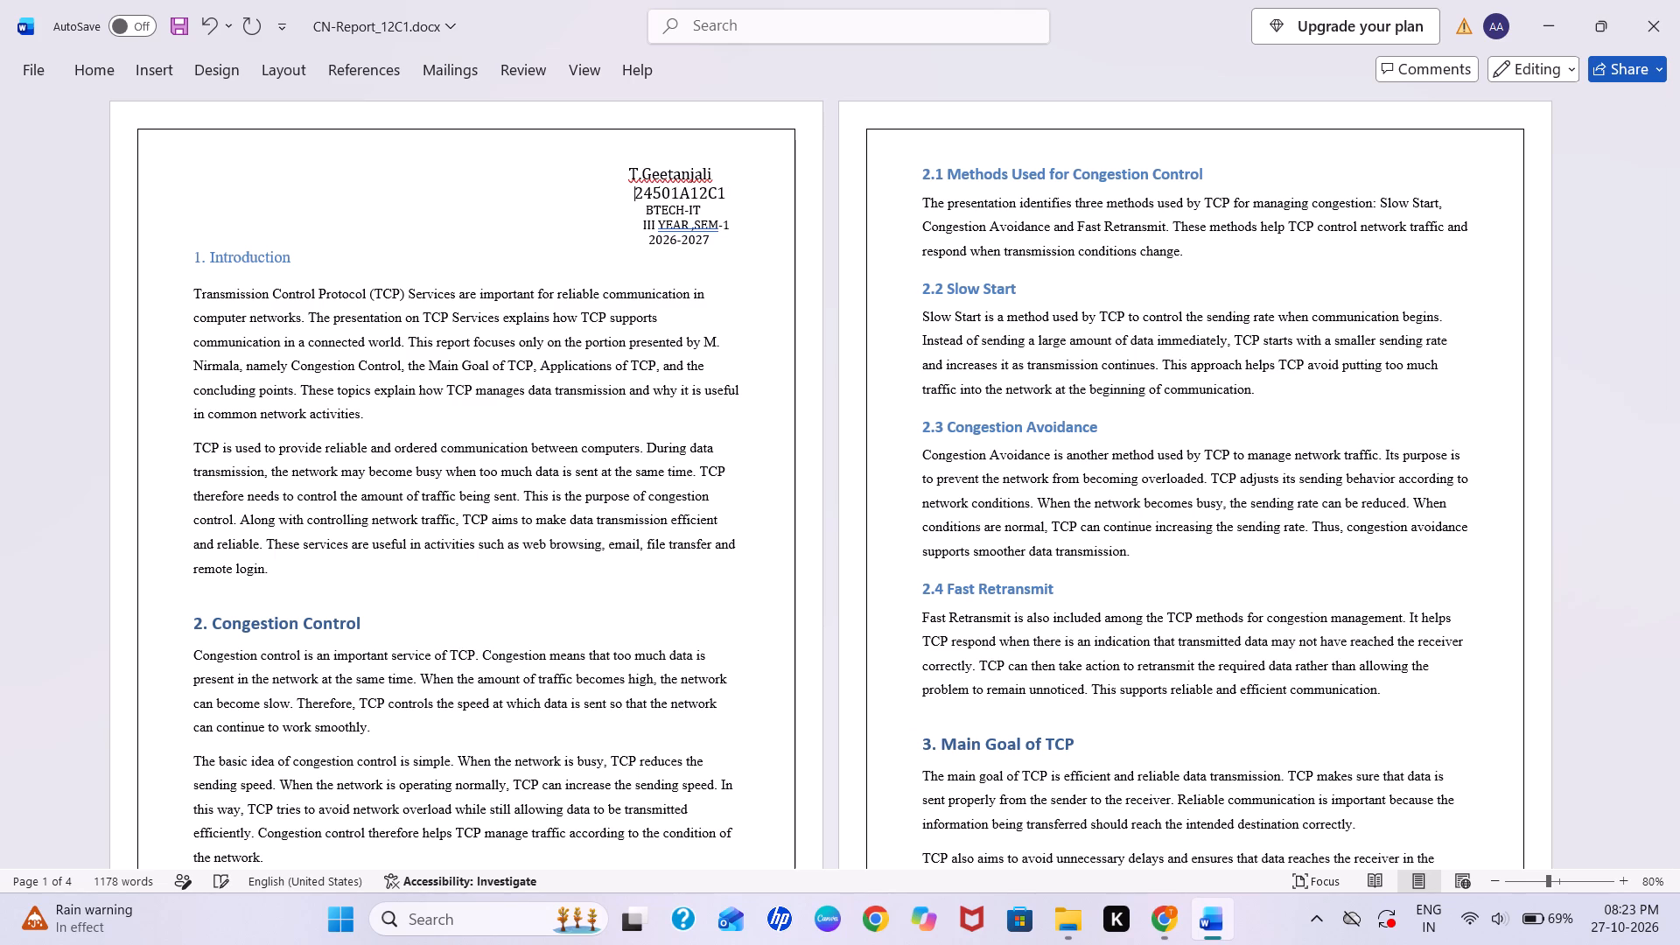
key("BackSpace")
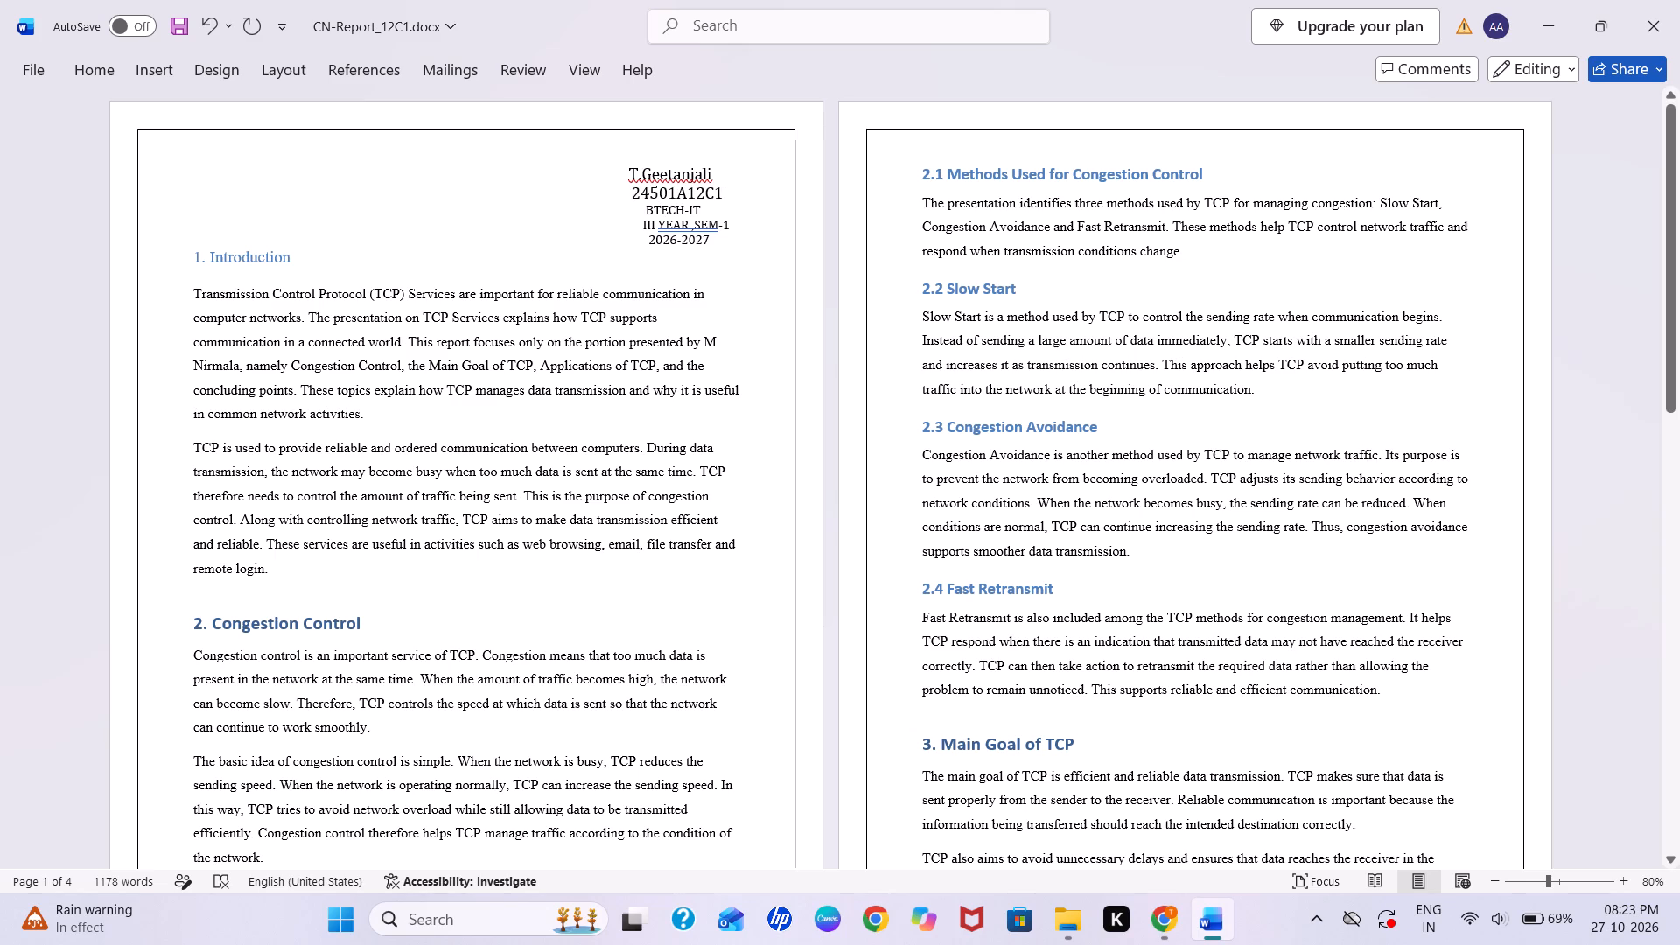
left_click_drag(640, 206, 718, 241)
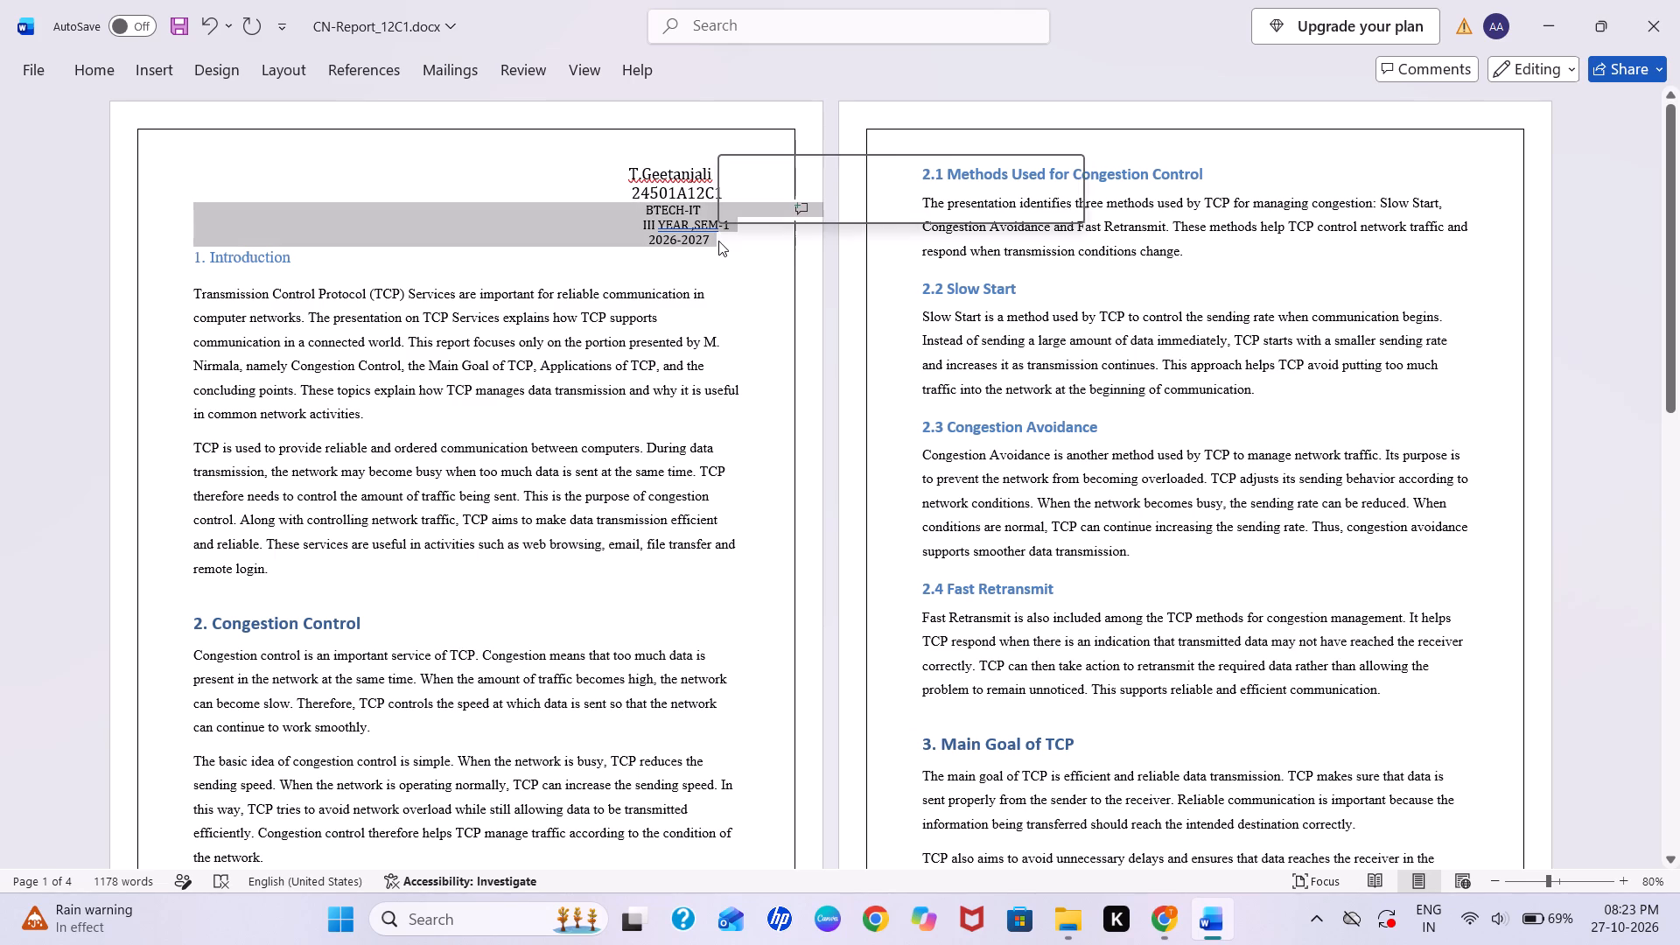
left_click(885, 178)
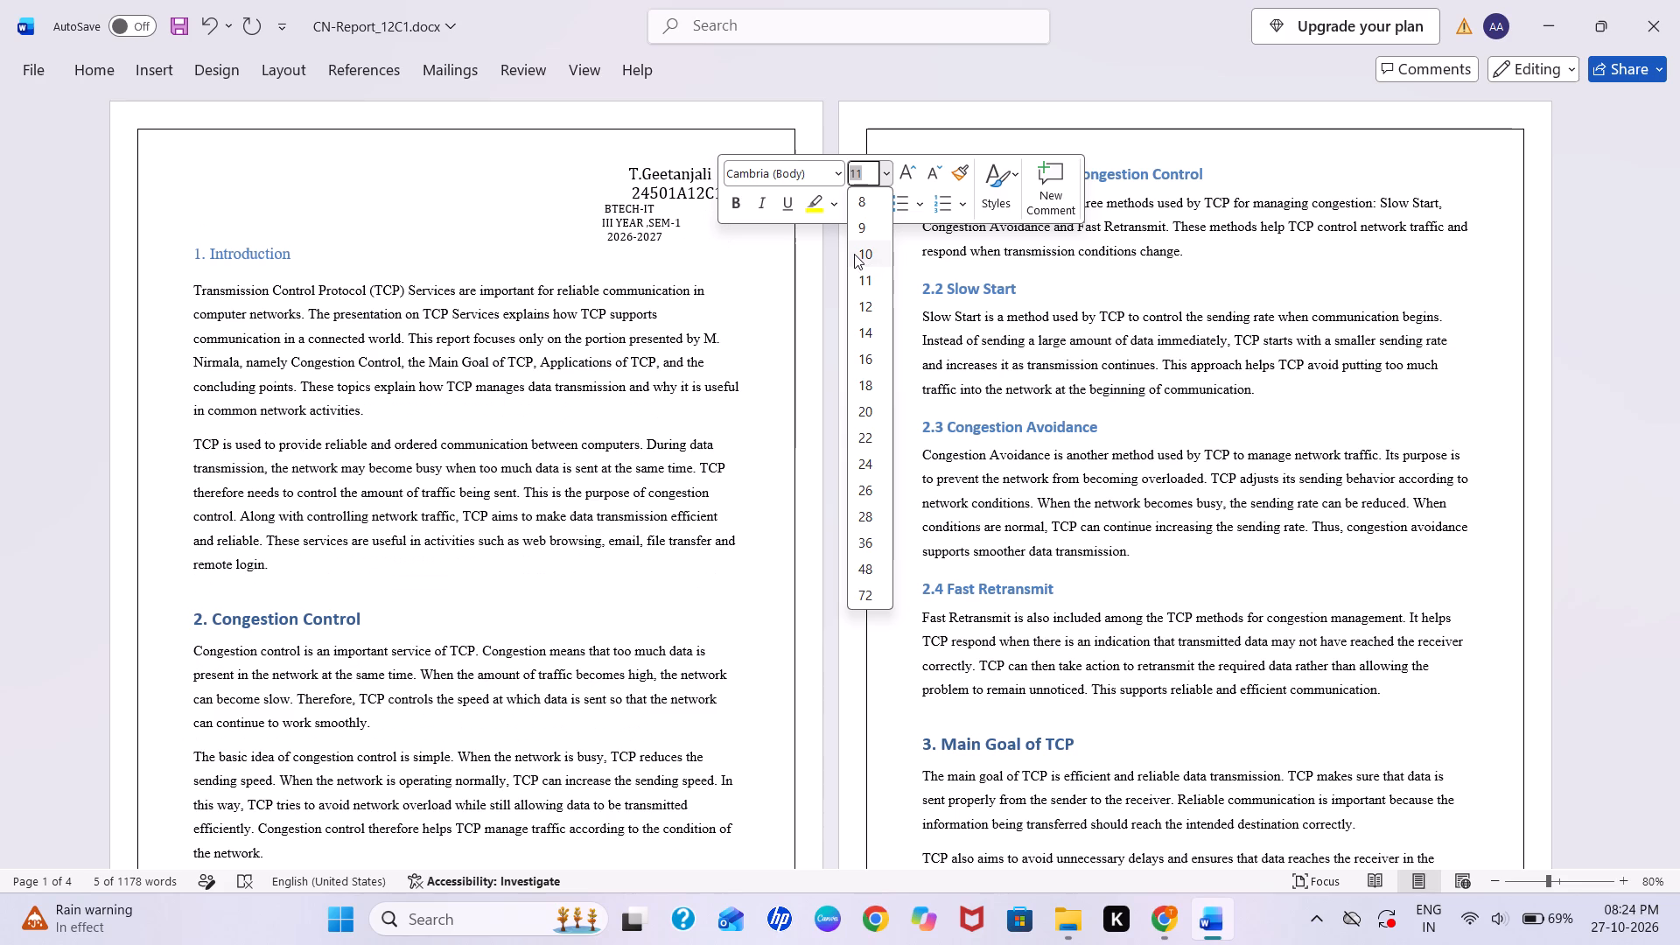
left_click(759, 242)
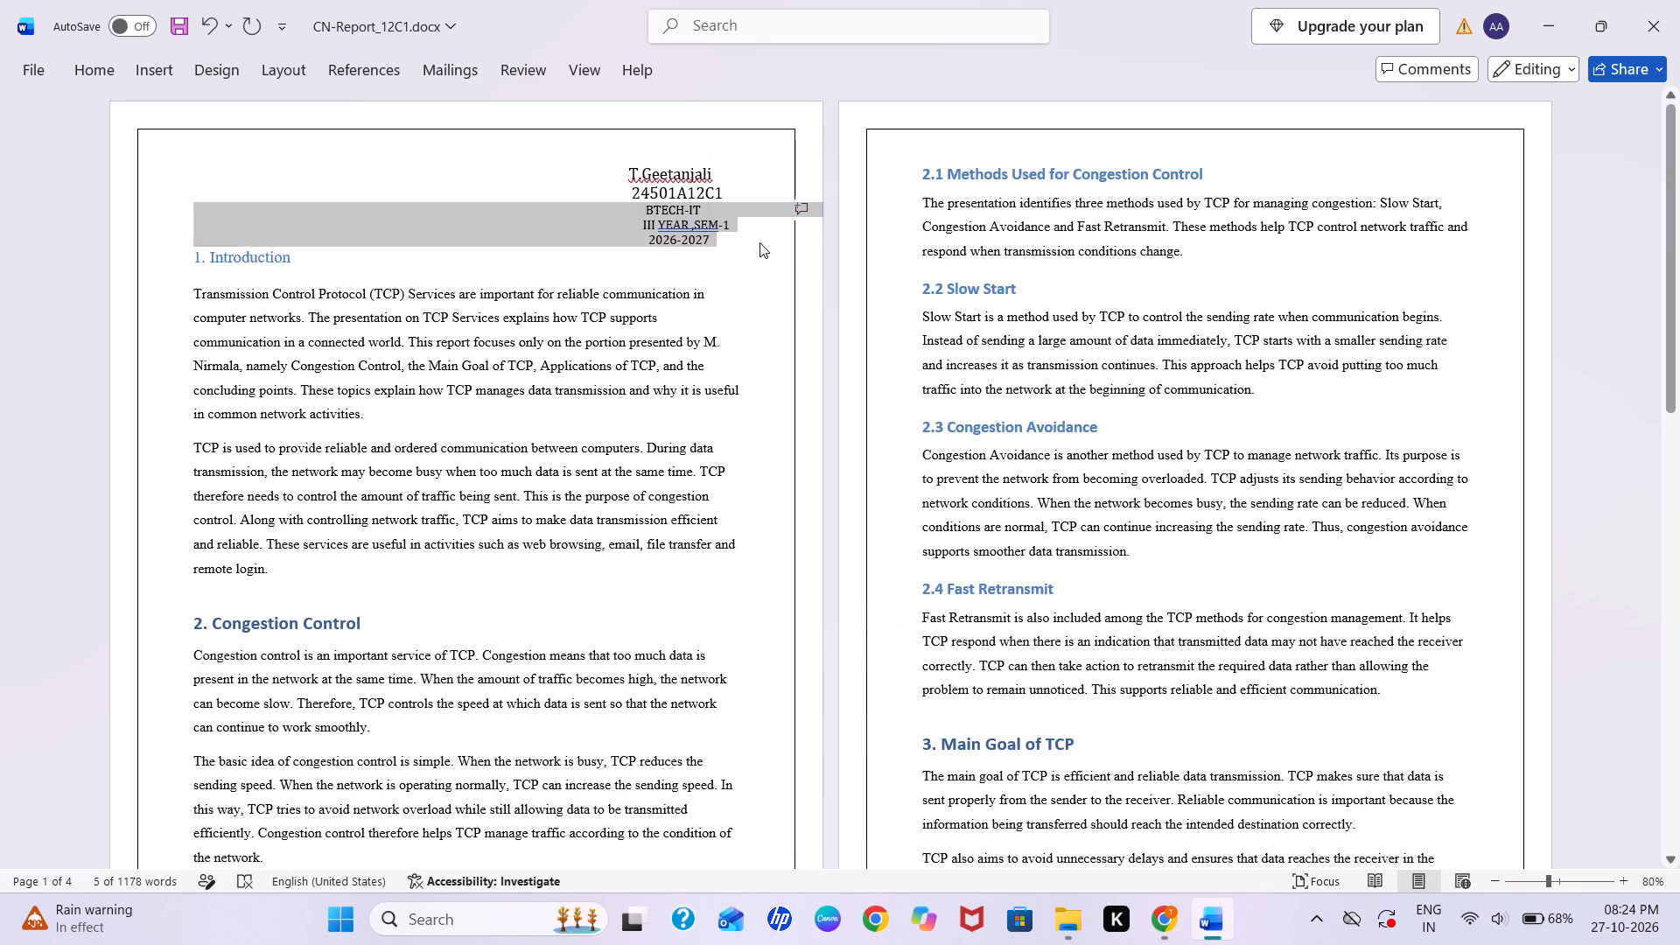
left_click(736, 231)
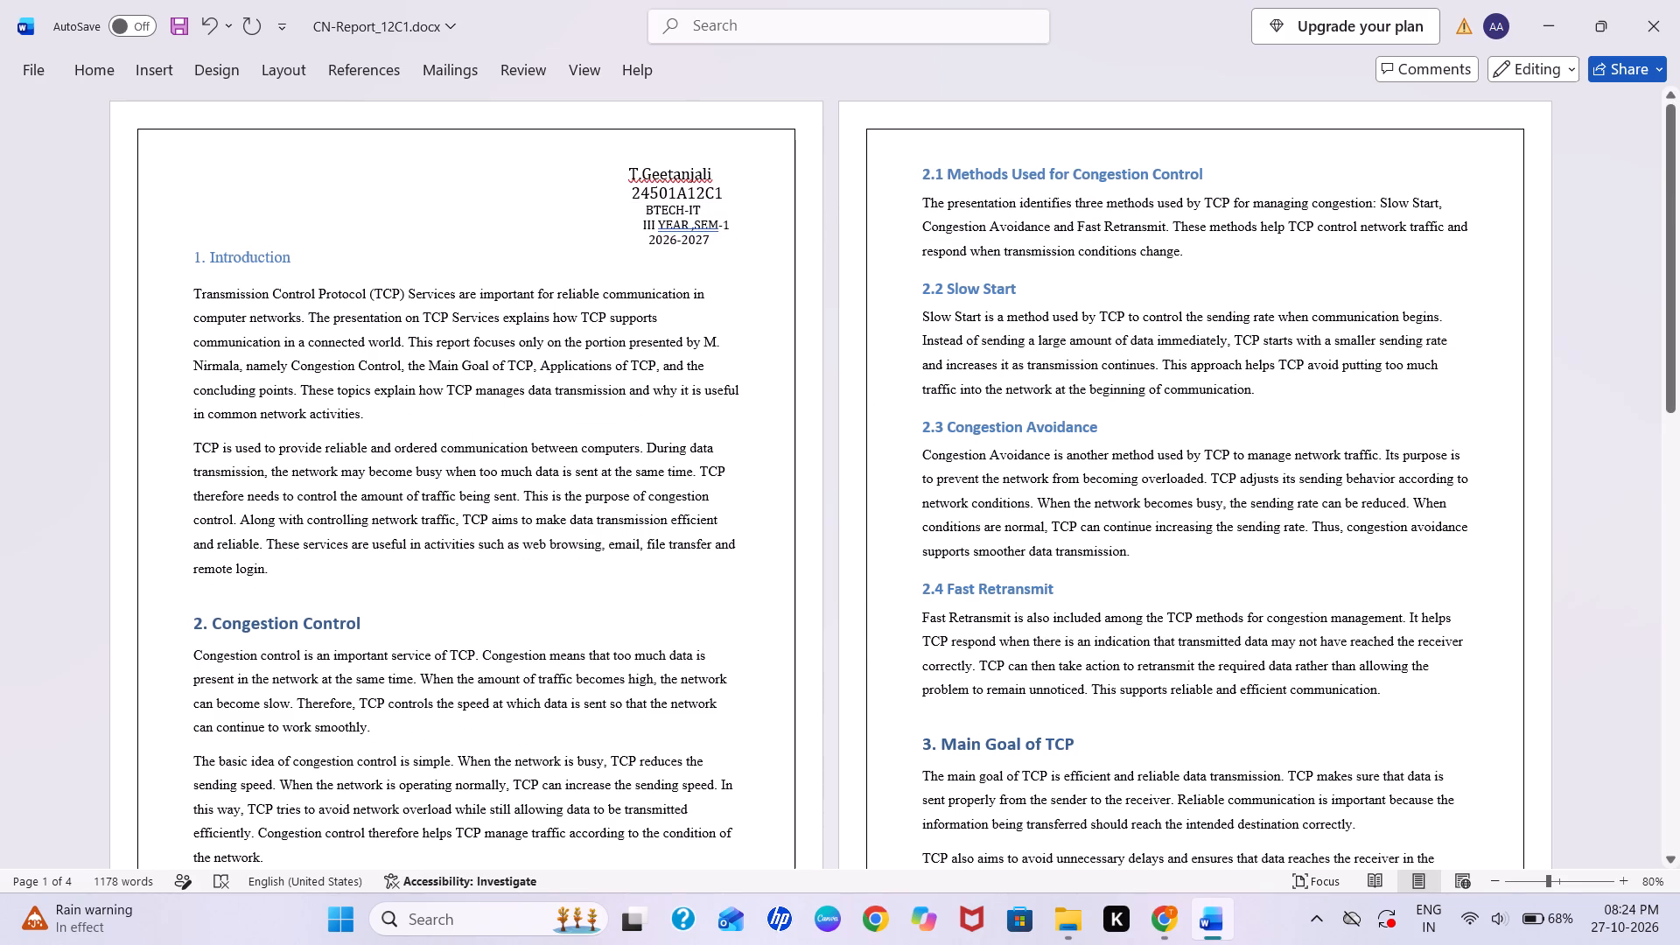
Set the font size of the BTECH-IT text in the student details block to 14.
left_click_drag(645, 209, 702, 214)
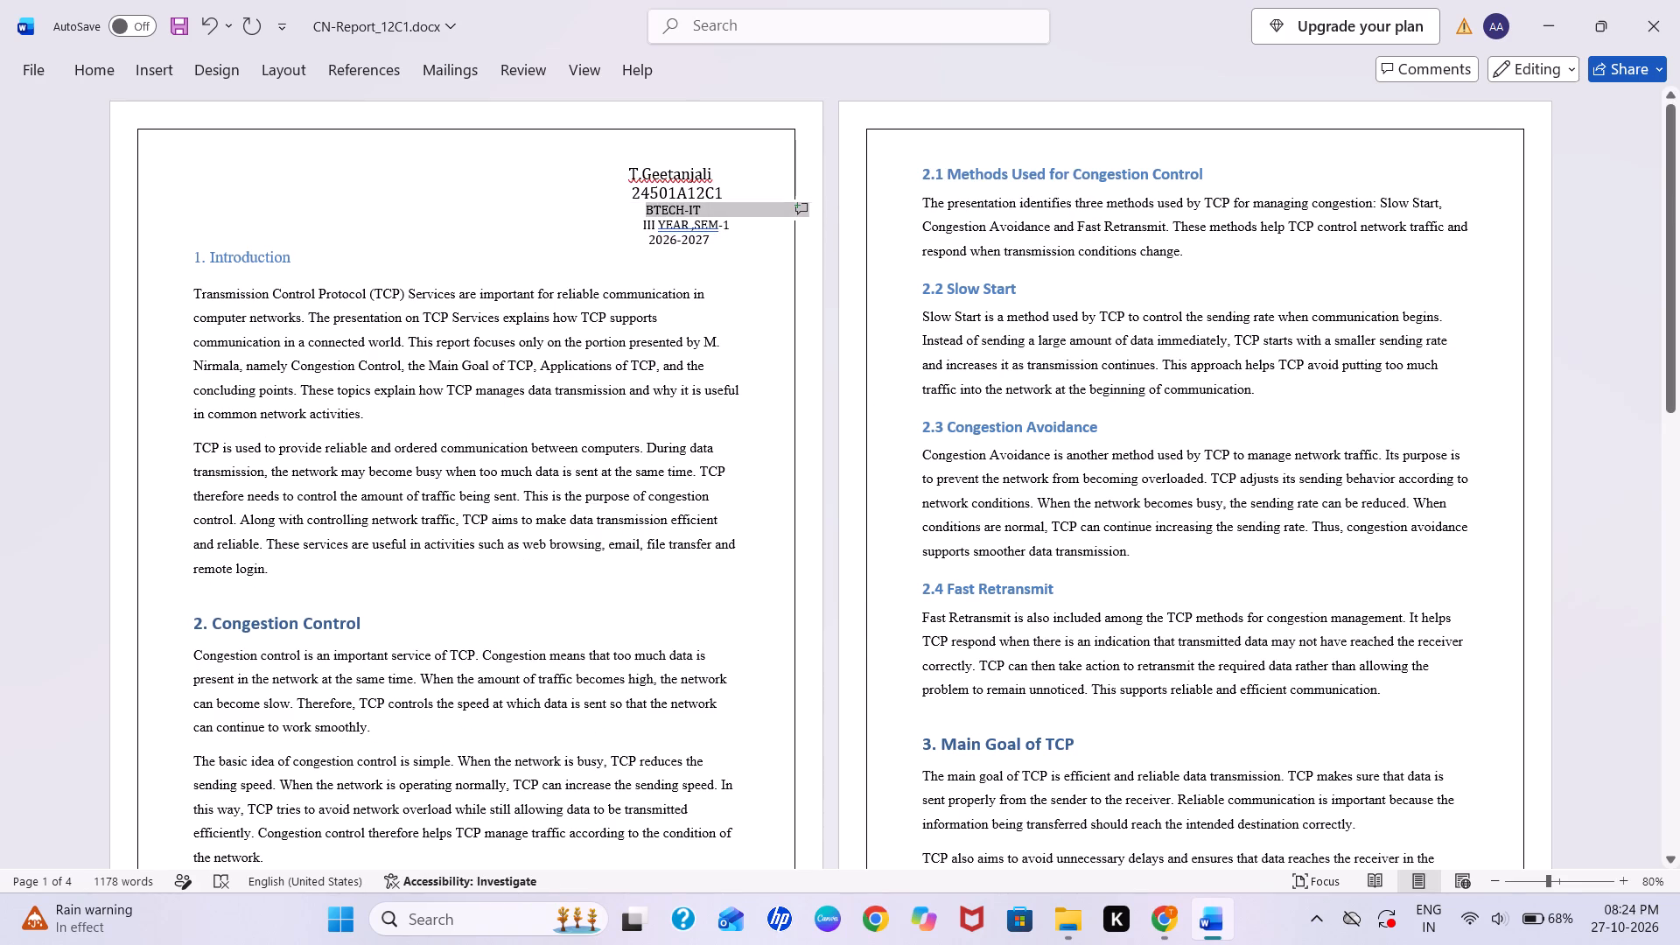
left_click_drag(702, 214, 712, 216)
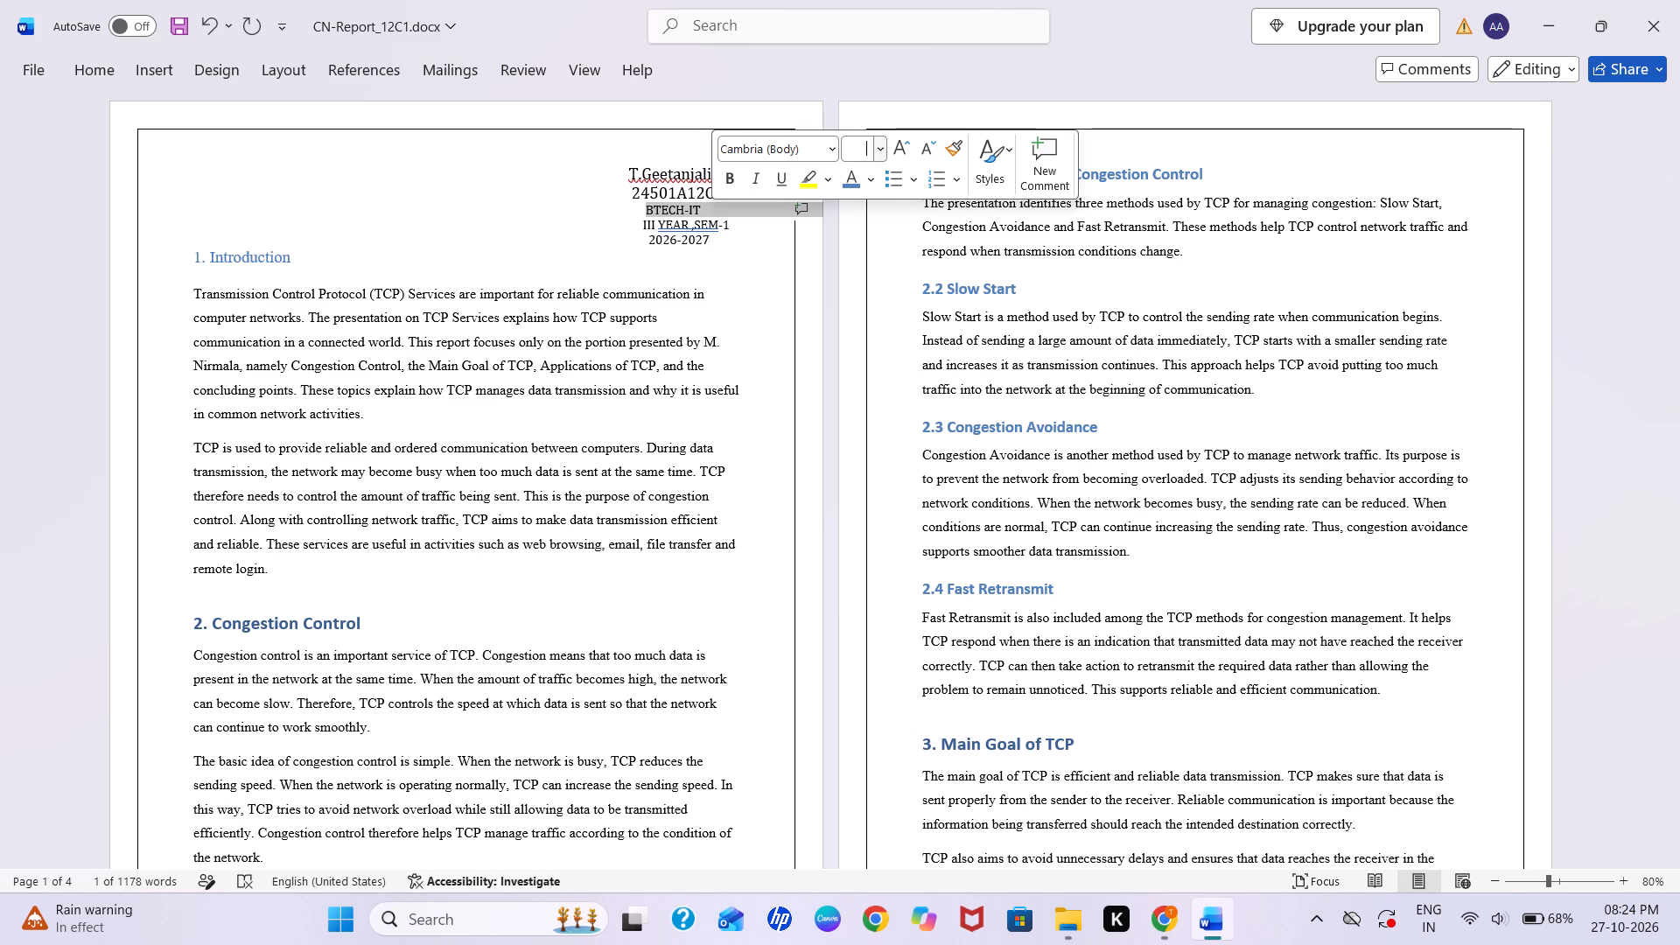
left_click(876, 150)
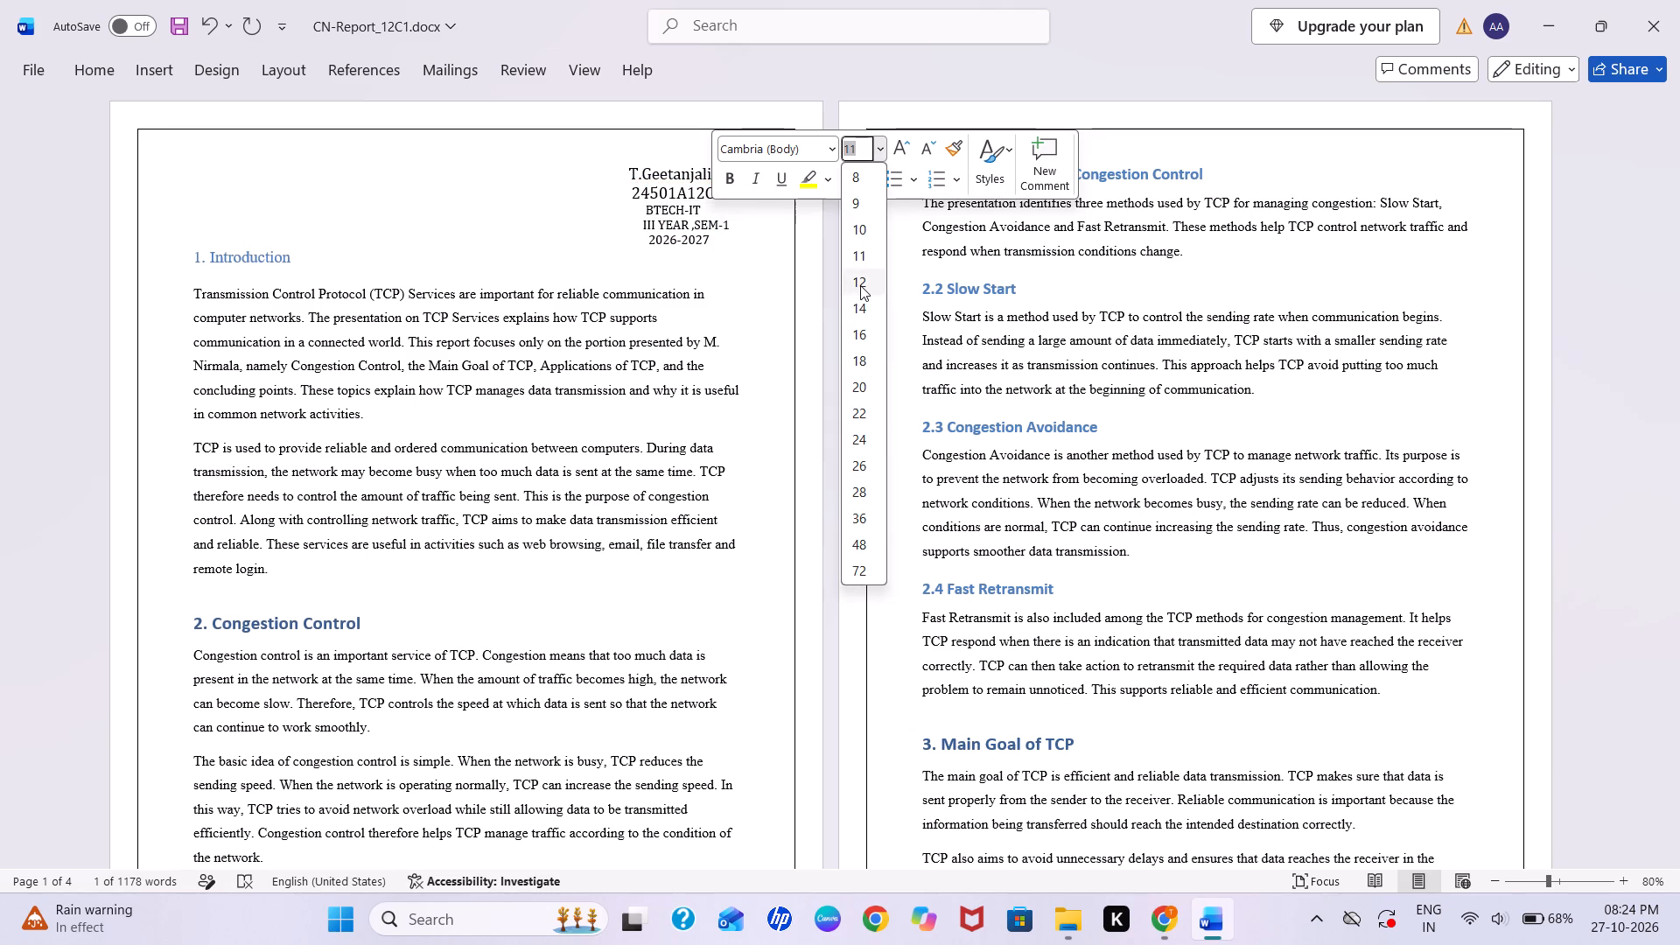
left_click(857, 300)
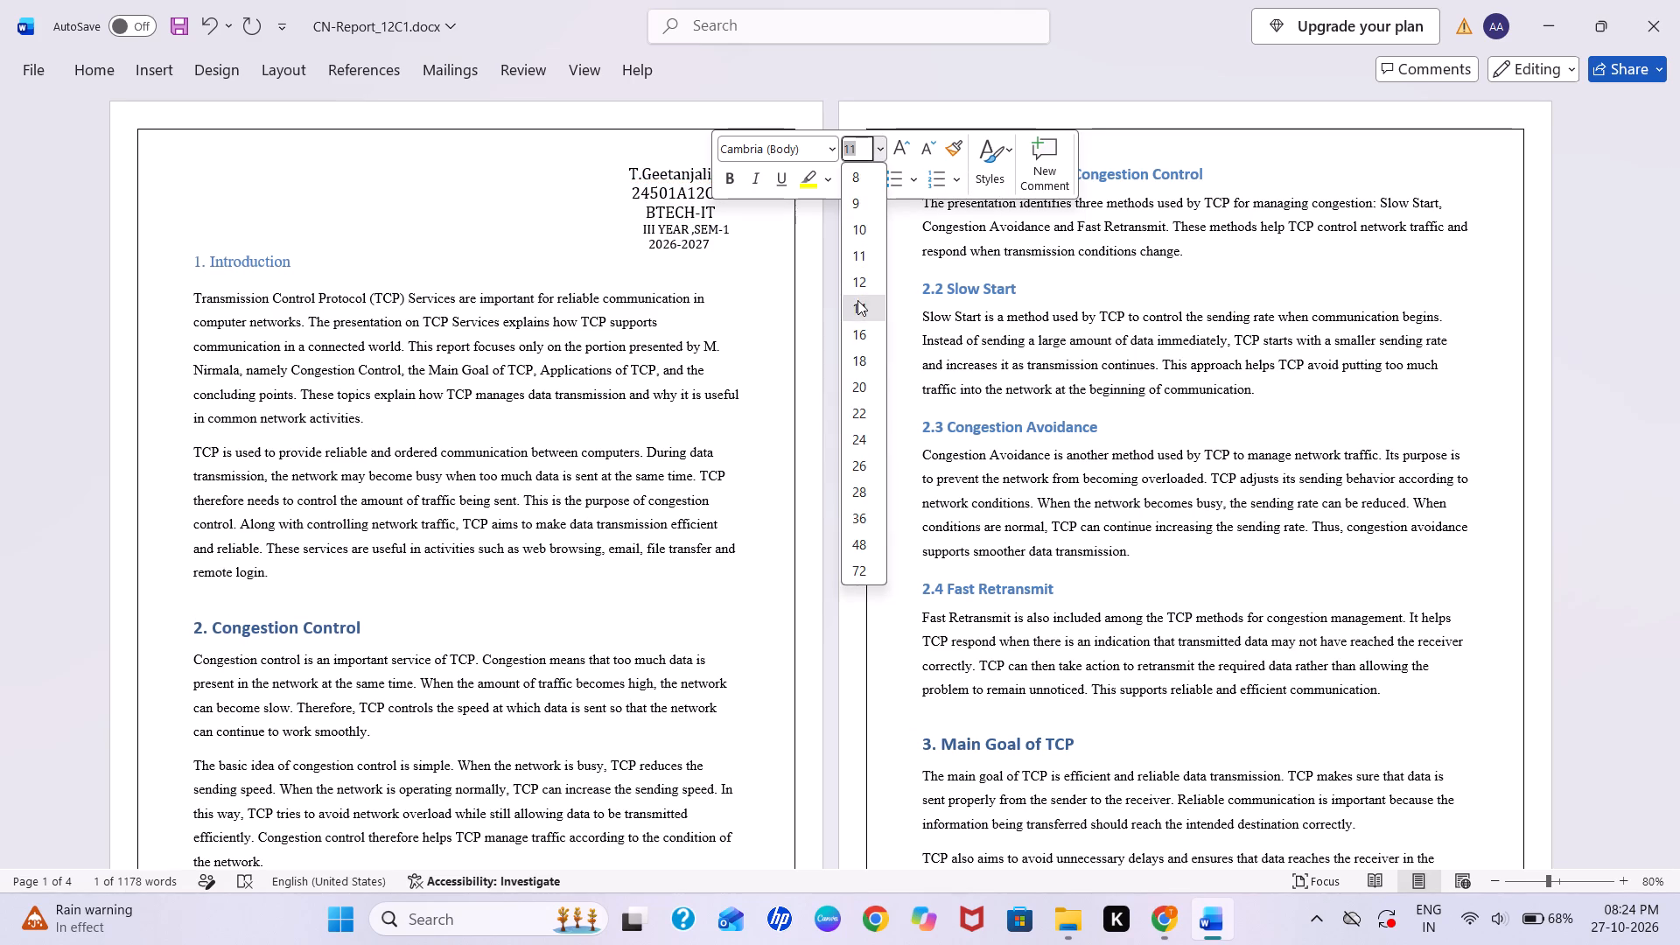
left_click(745, 271)
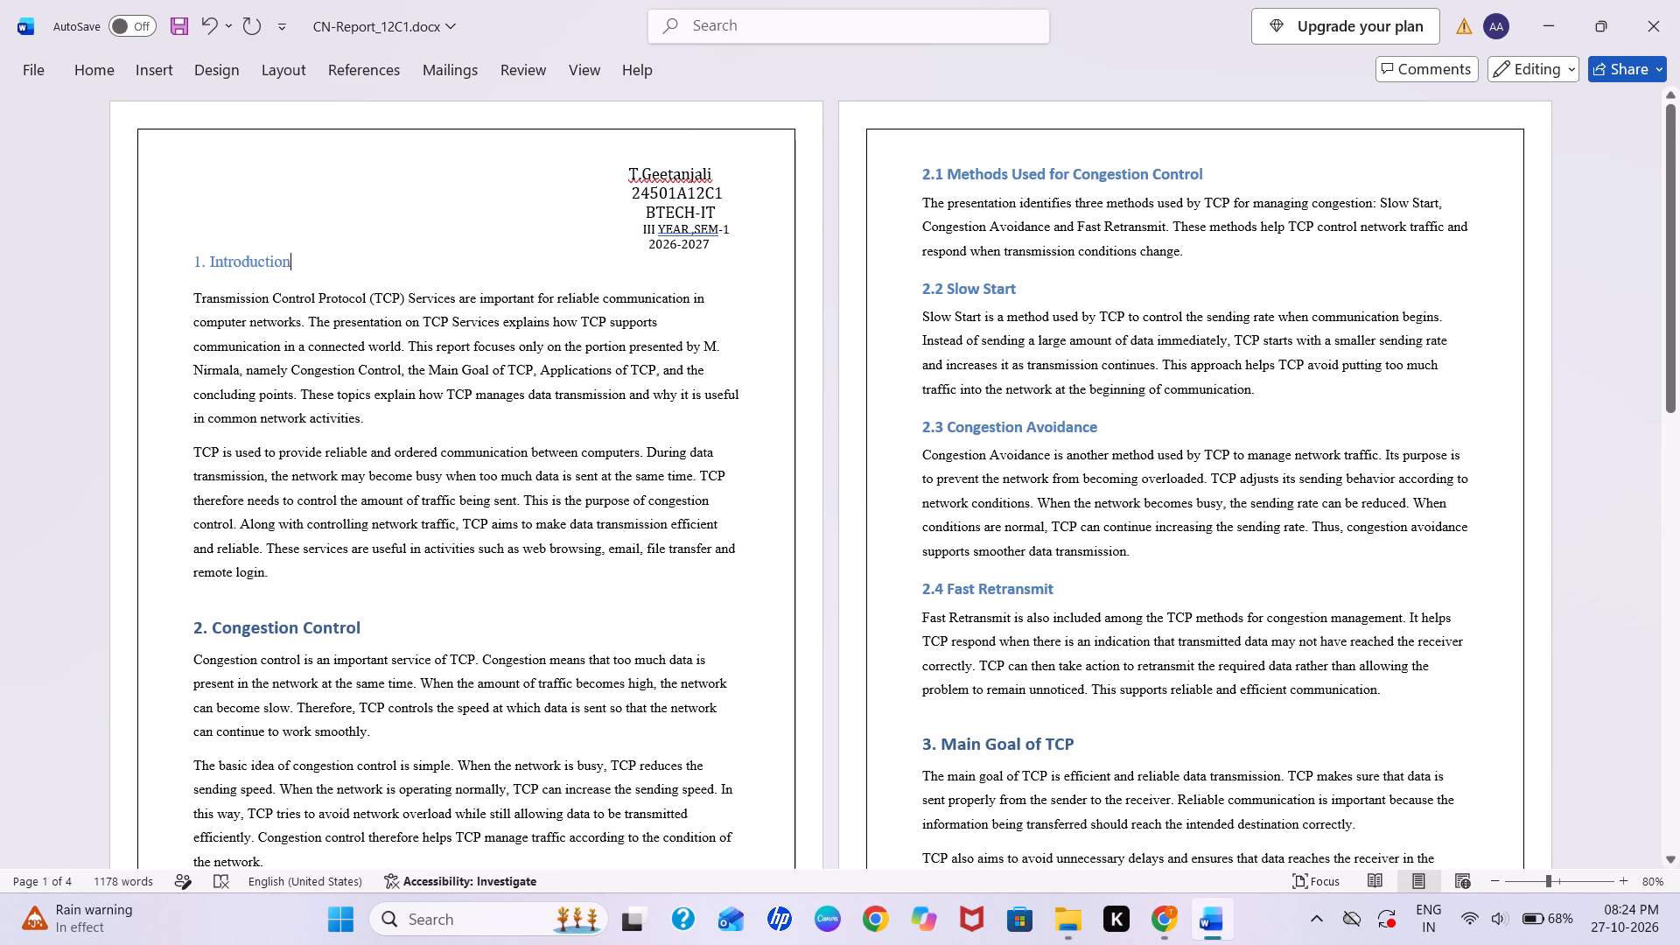
Set the font size of the III YEAR ,SEM-1 line, including its leading spaces, to 14.
left_click_drag(639, 229, 735, 229)
left_click(895, 166)
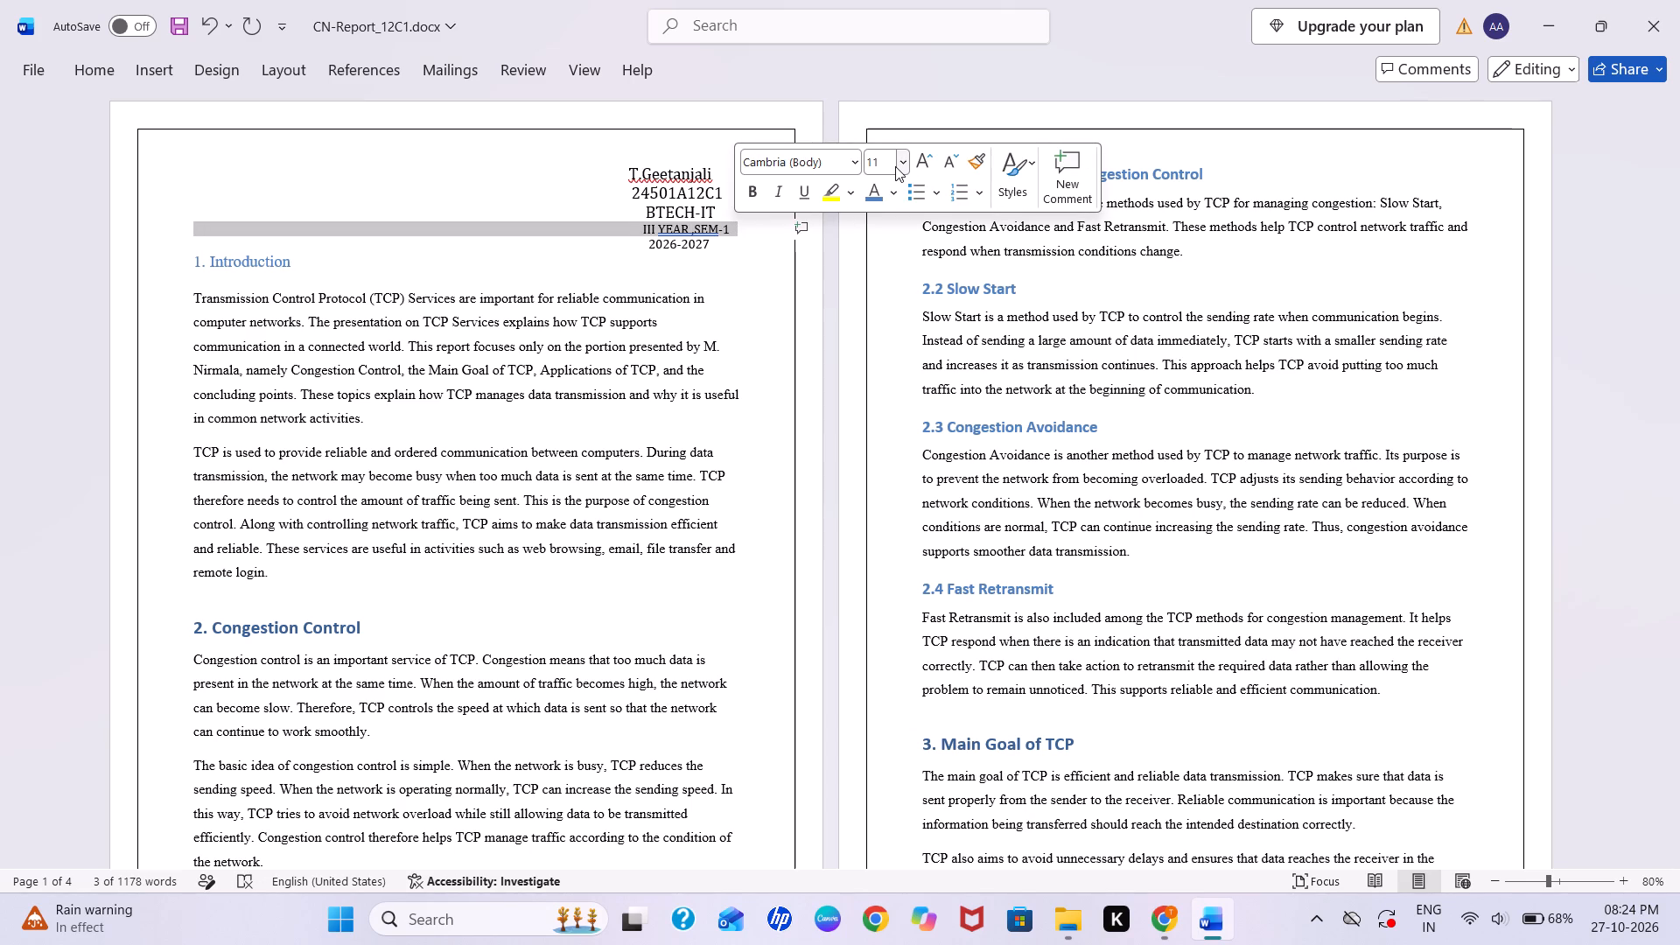
left_click(907, 164)
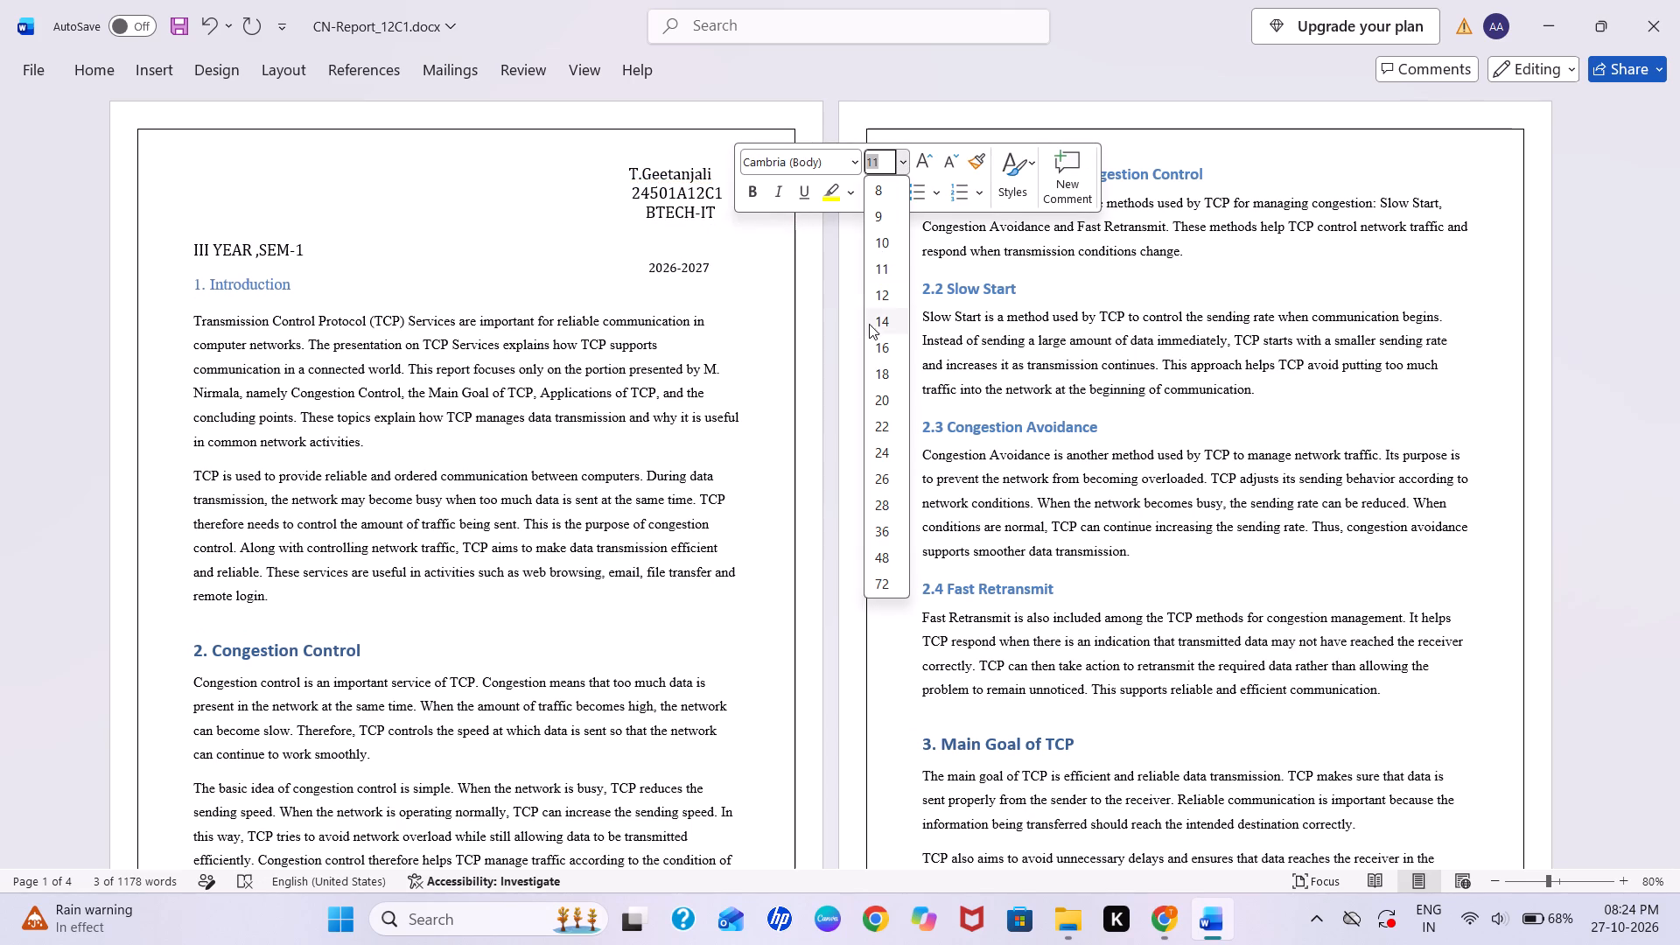
left_click(885, 315)
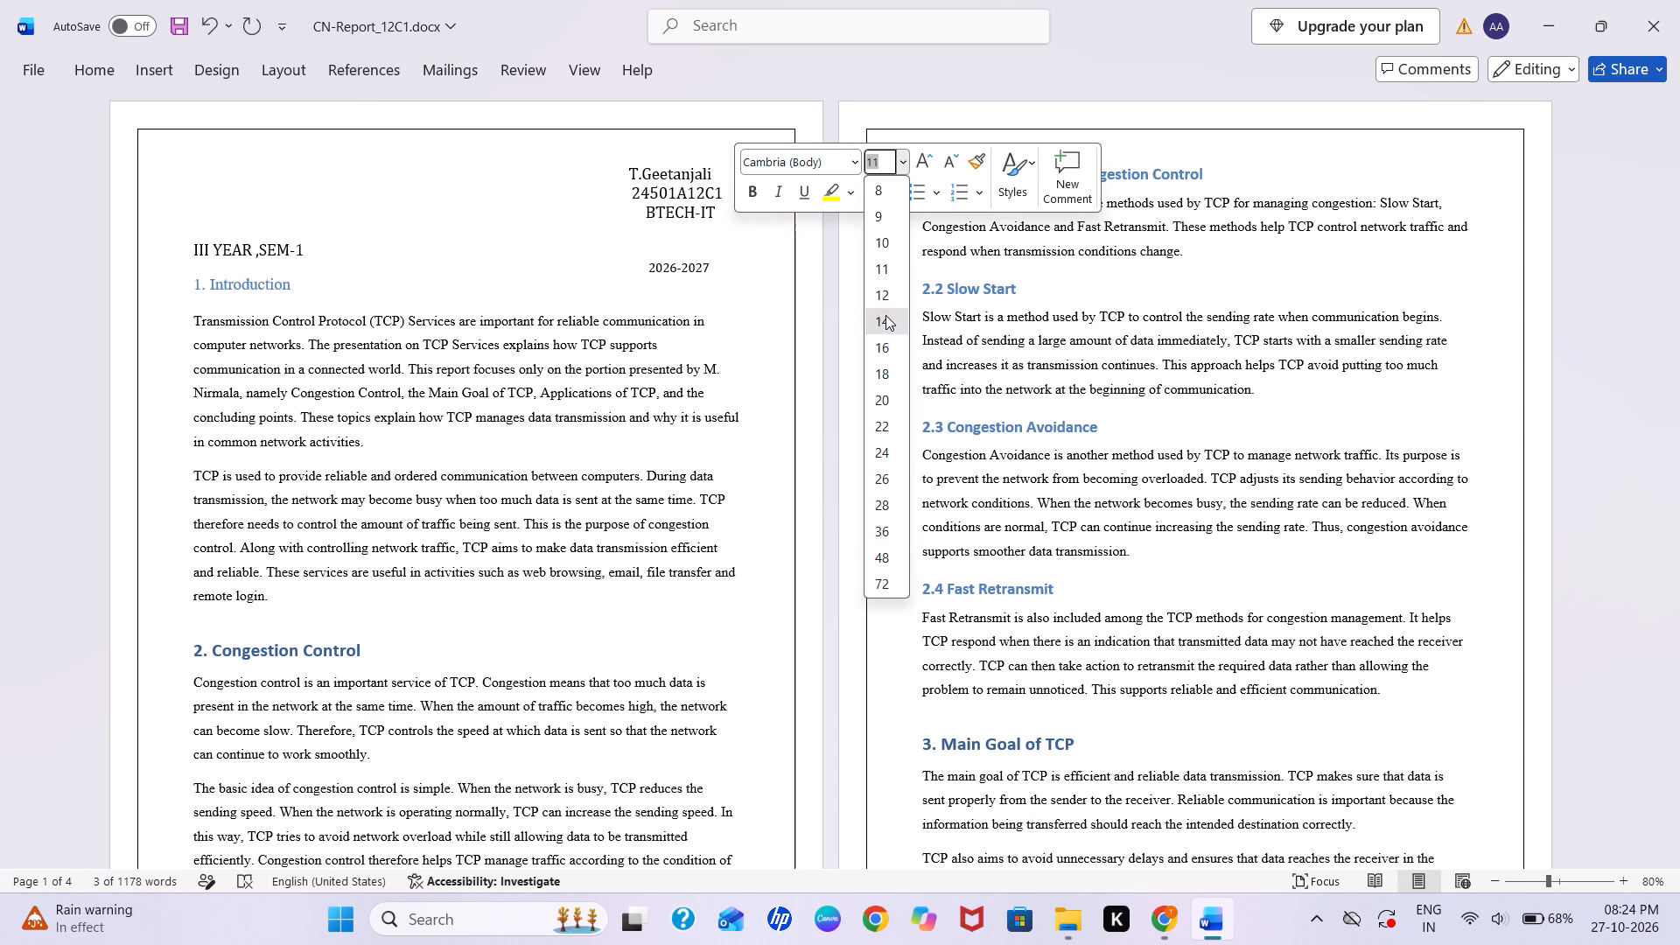
left_click(885, 315)
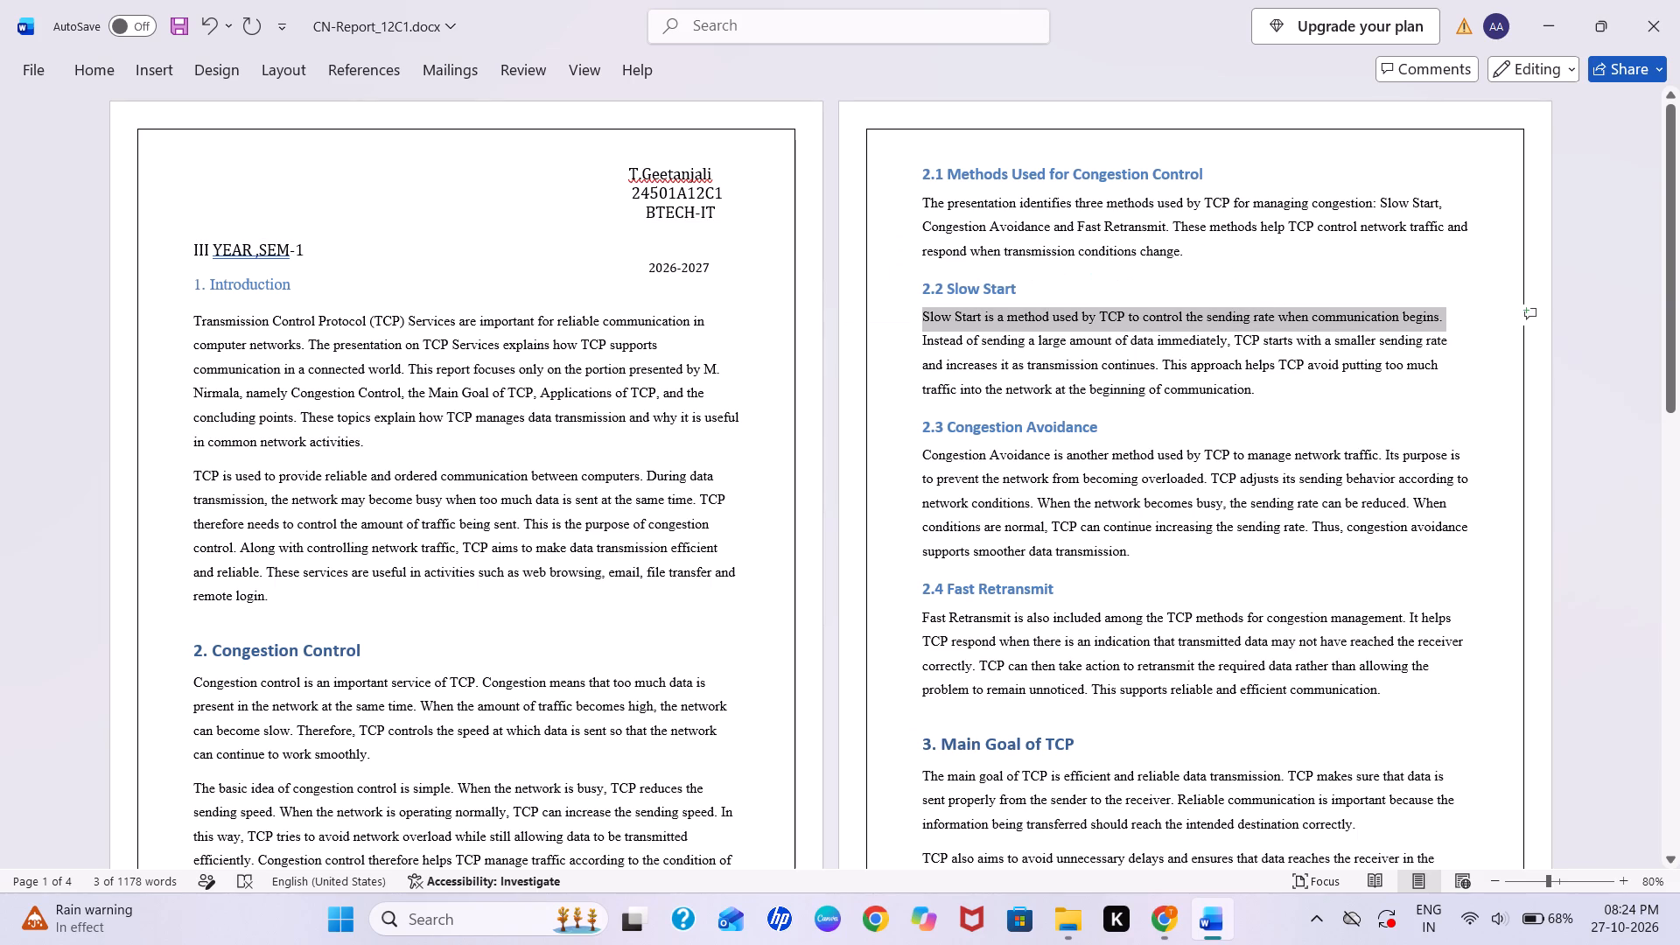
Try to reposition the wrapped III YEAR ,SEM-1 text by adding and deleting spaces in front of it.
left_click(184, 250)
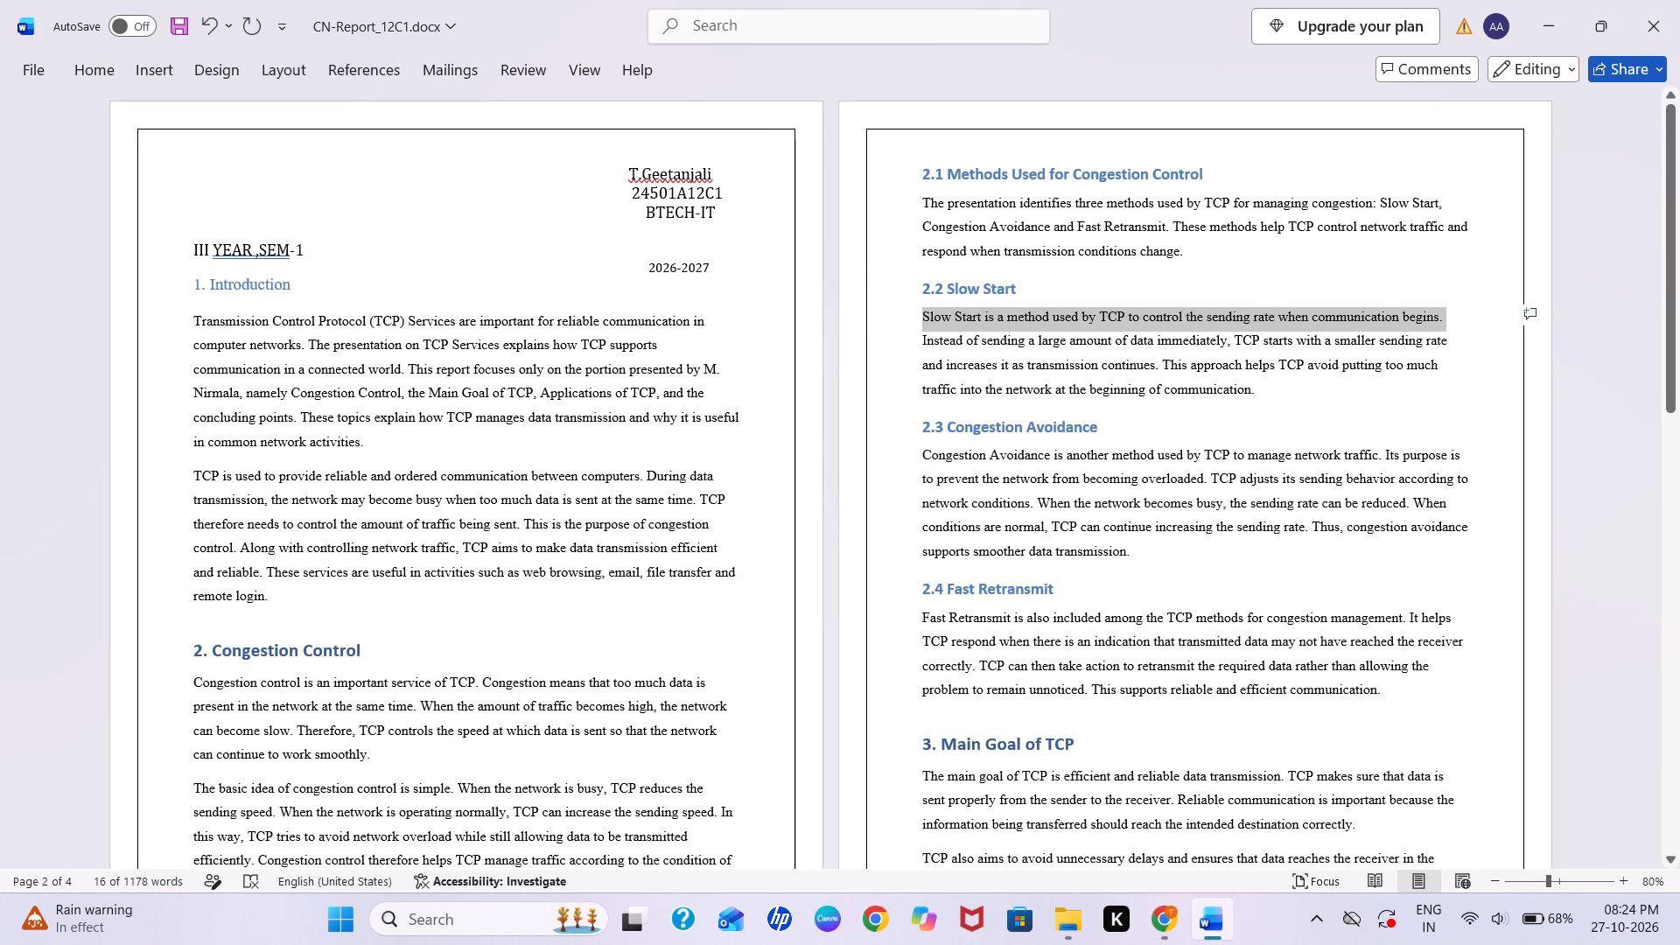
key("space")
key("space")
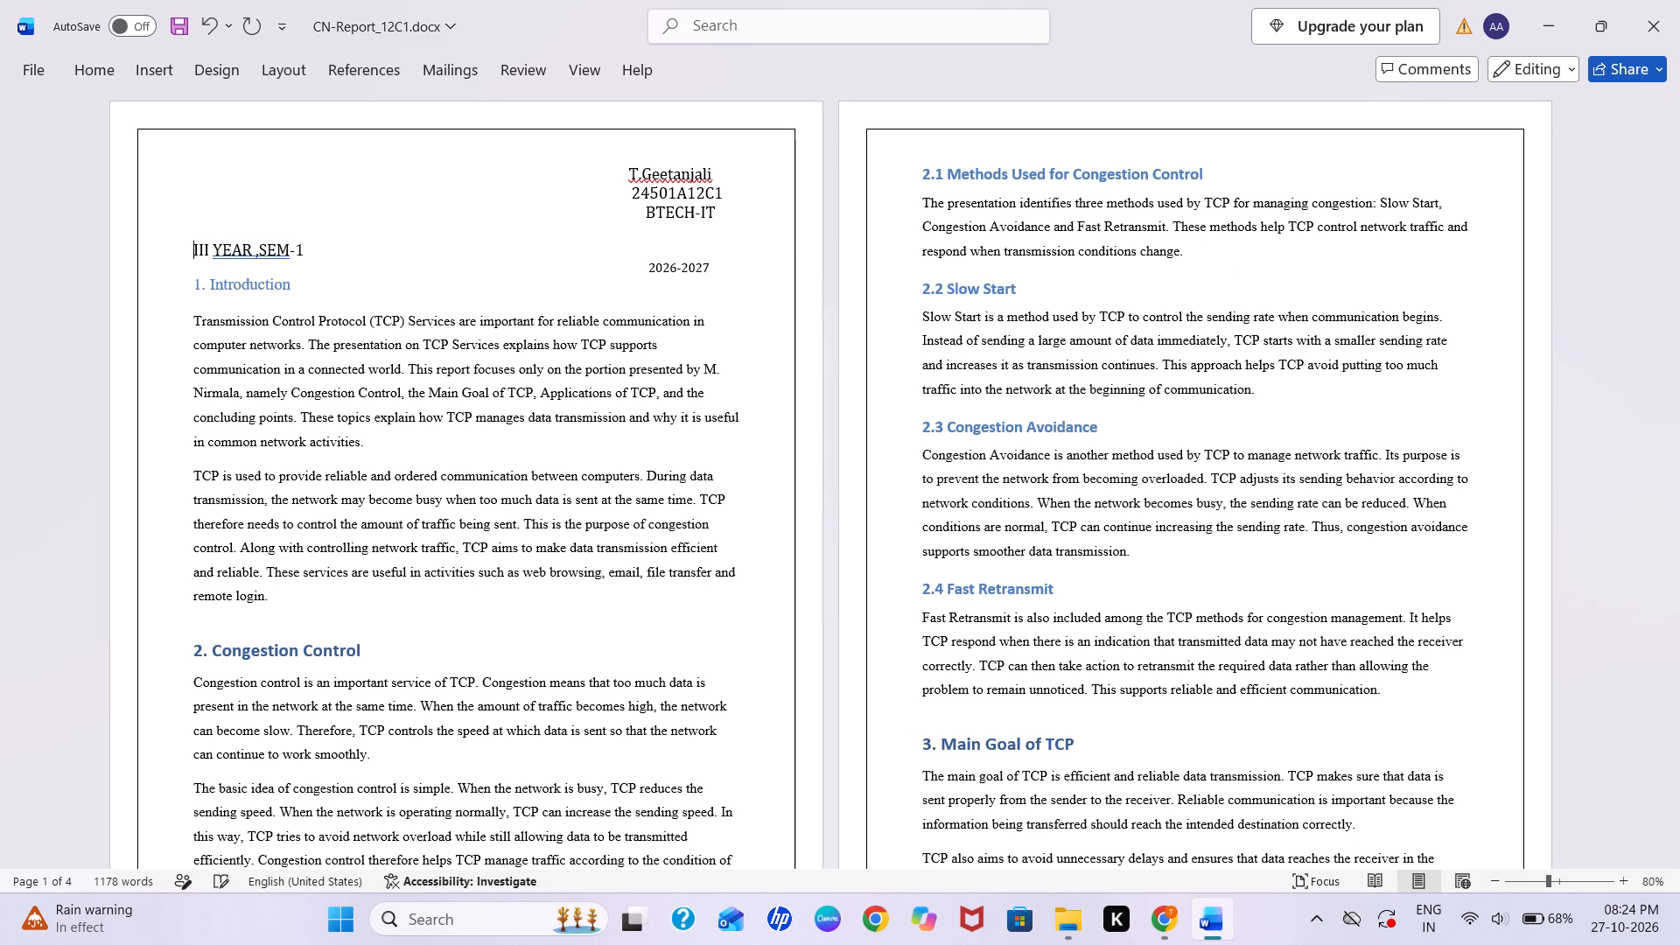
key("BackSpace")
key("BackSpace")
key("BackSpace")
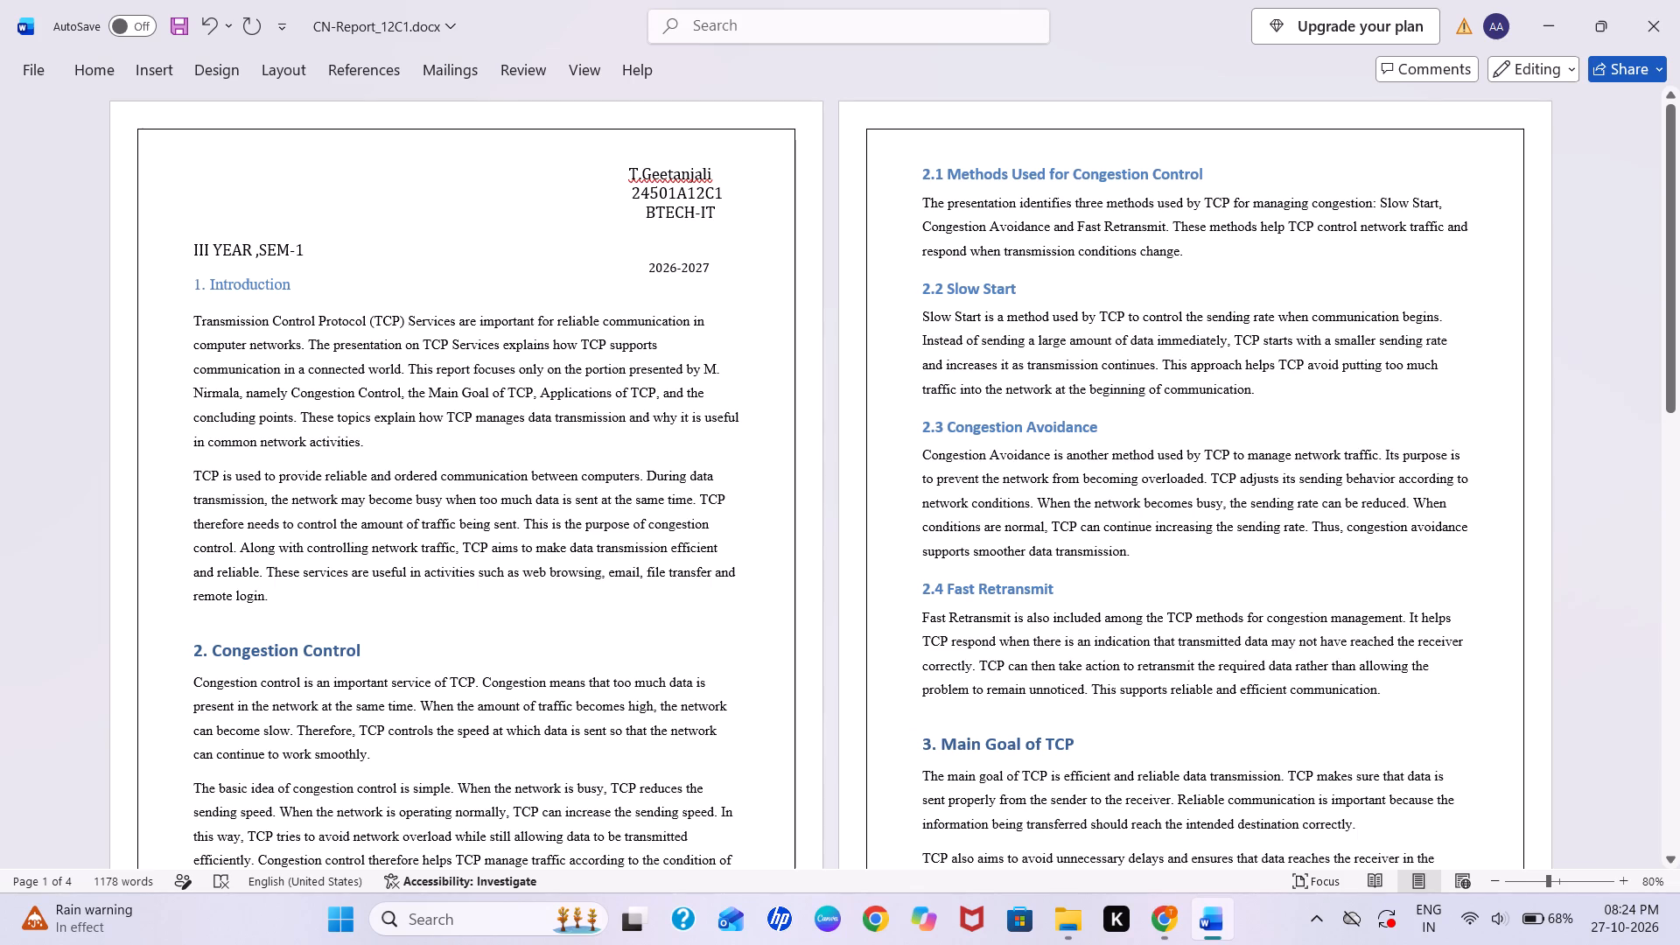
Set the font size of the III YEAR ,SEM-1 text and the leading spaces before 2026-2027 to 12.
left_click_drag(189, 244, 353, 259)
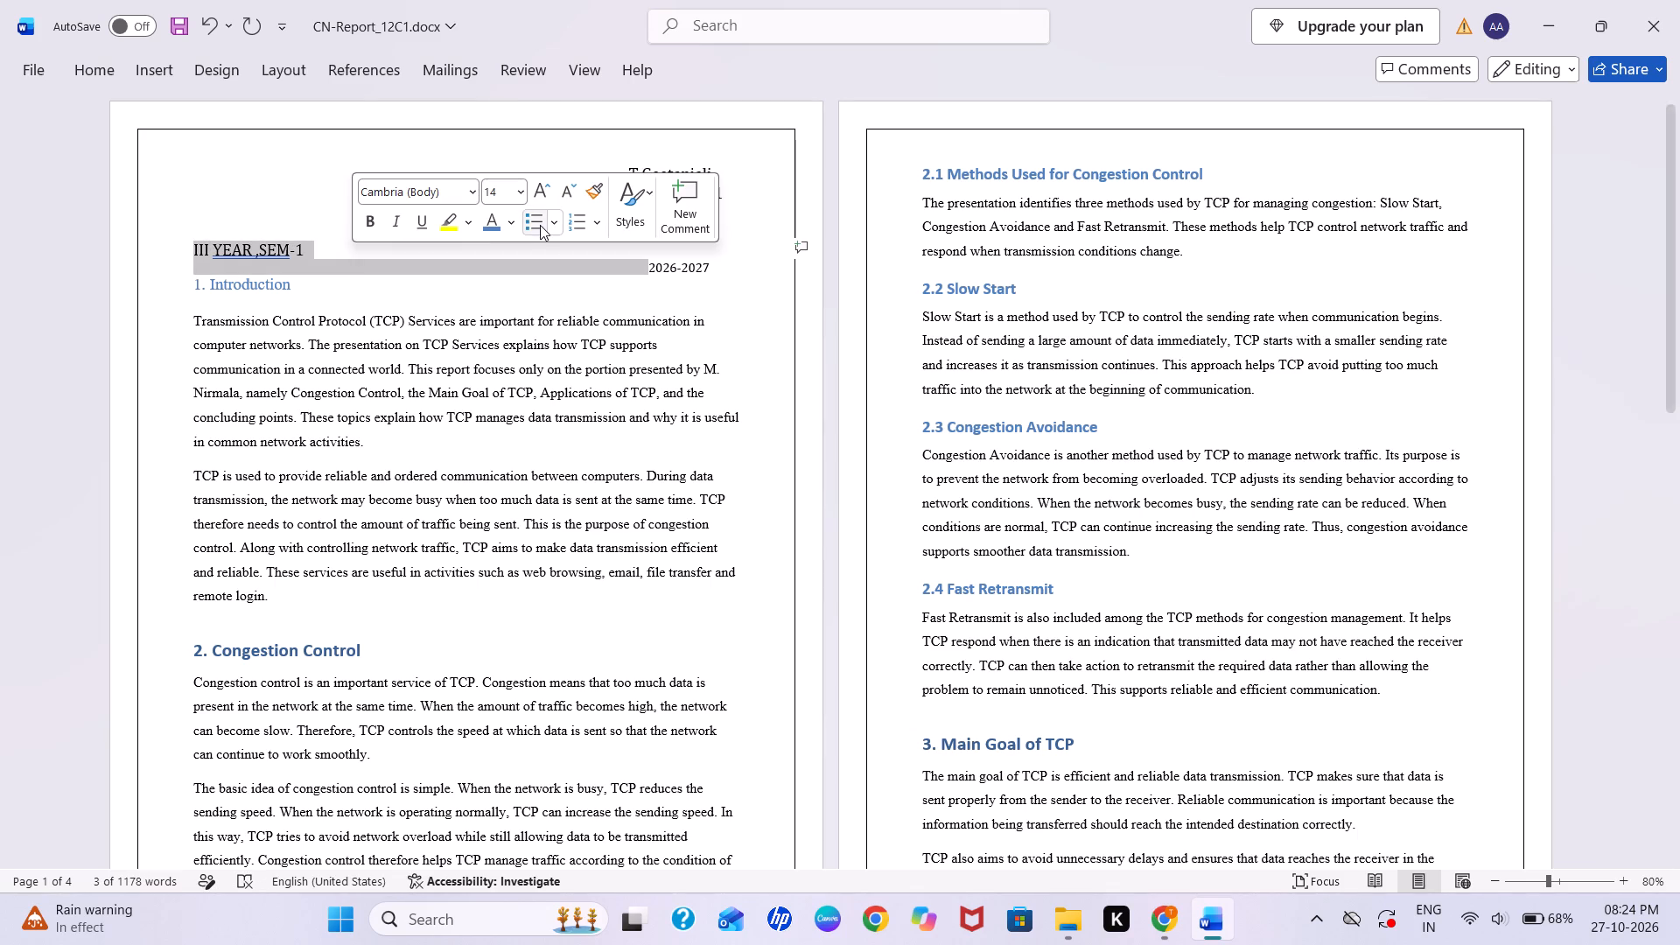
left_click(525, 194)
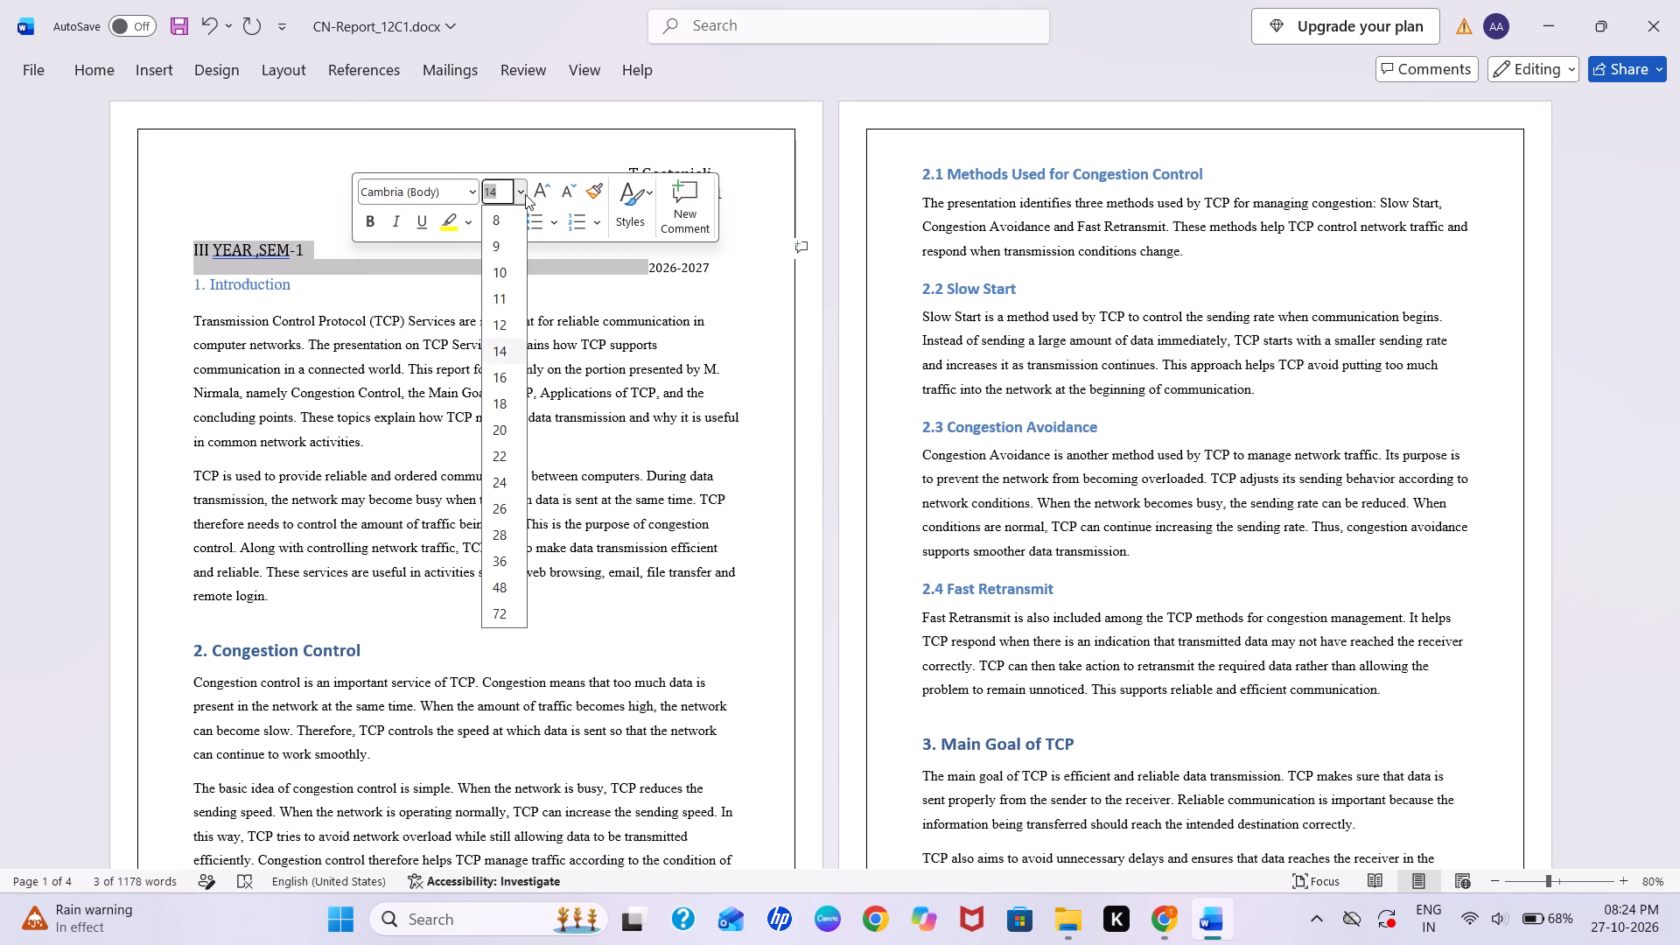
left_click(510, 314)
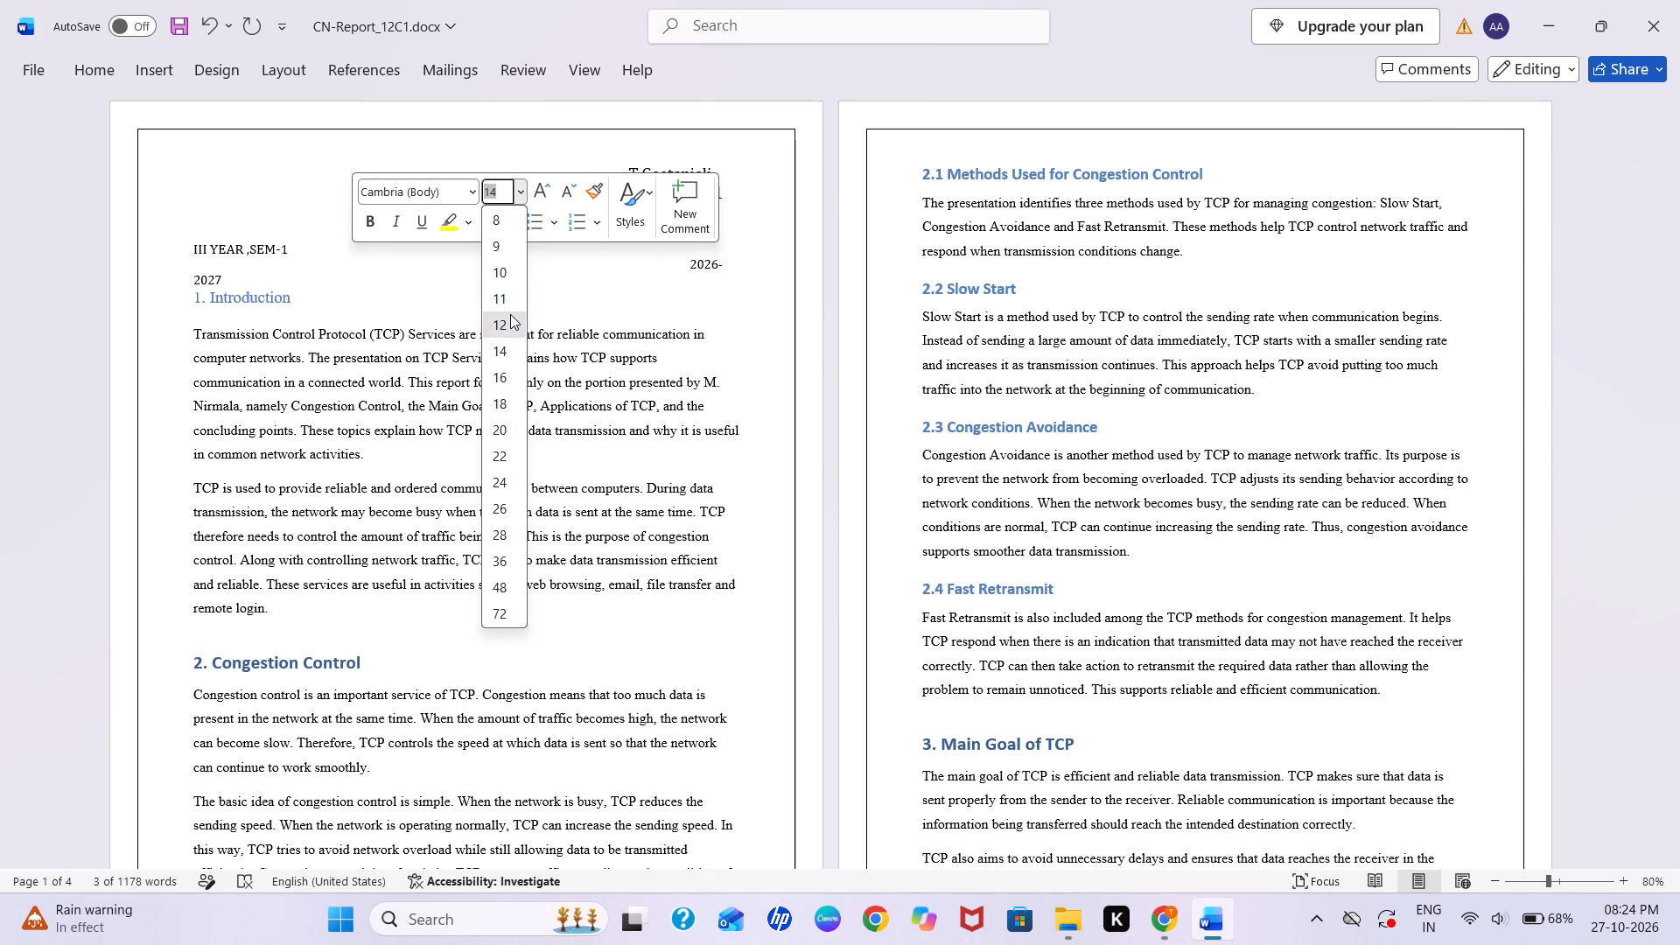
left_click(357, 284)
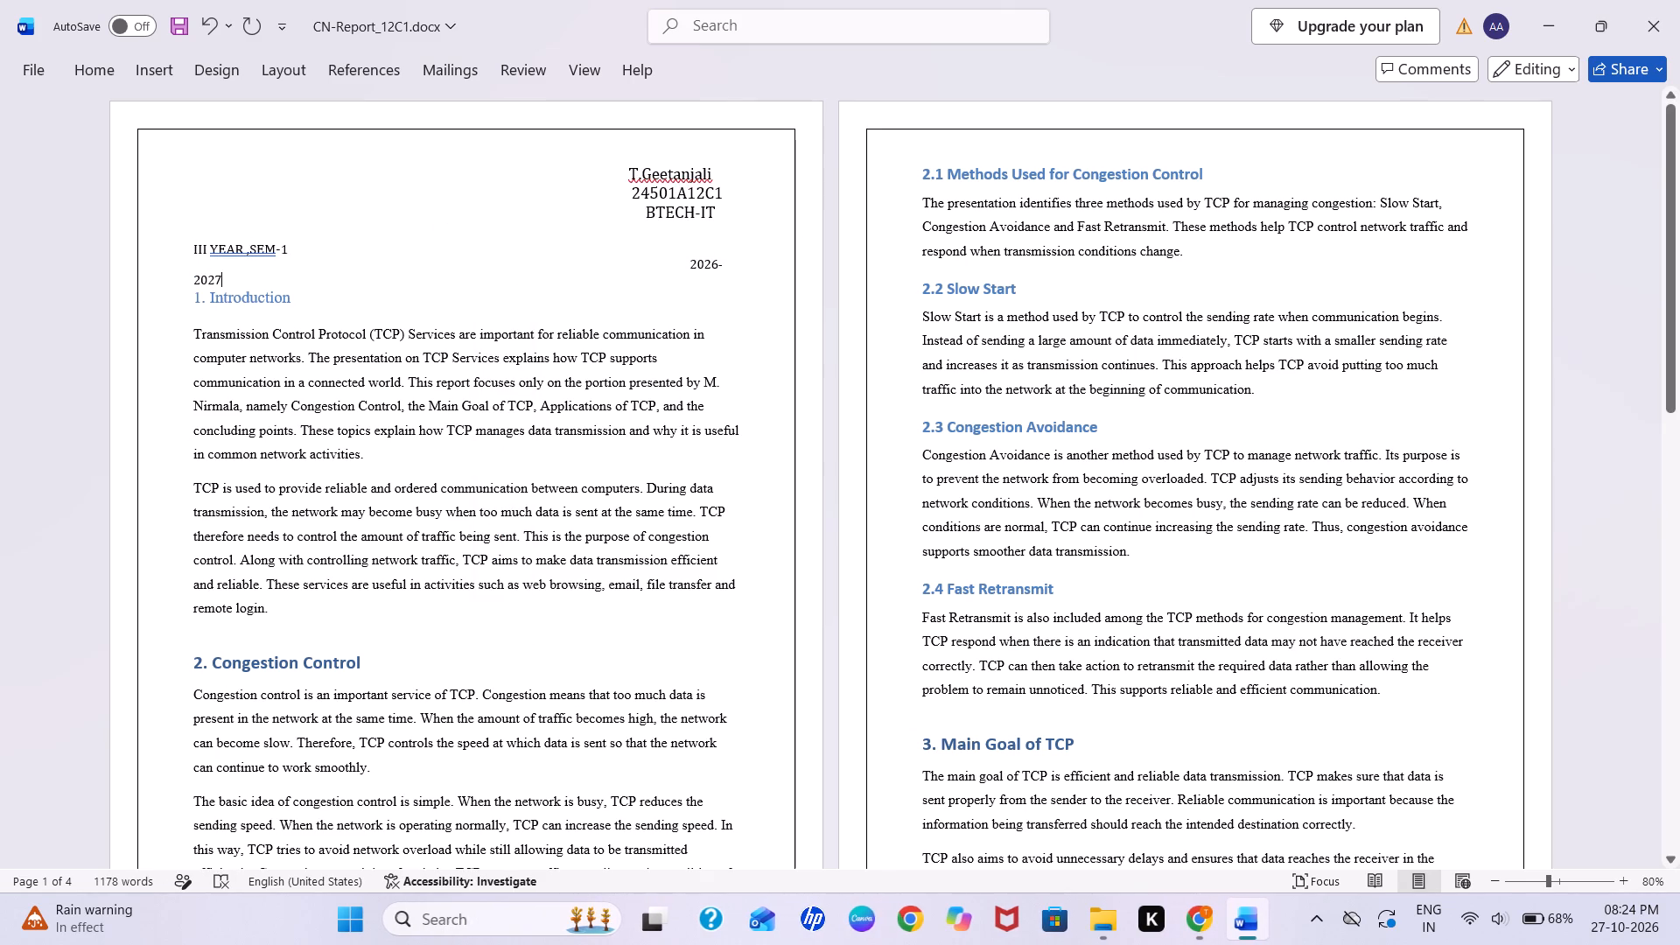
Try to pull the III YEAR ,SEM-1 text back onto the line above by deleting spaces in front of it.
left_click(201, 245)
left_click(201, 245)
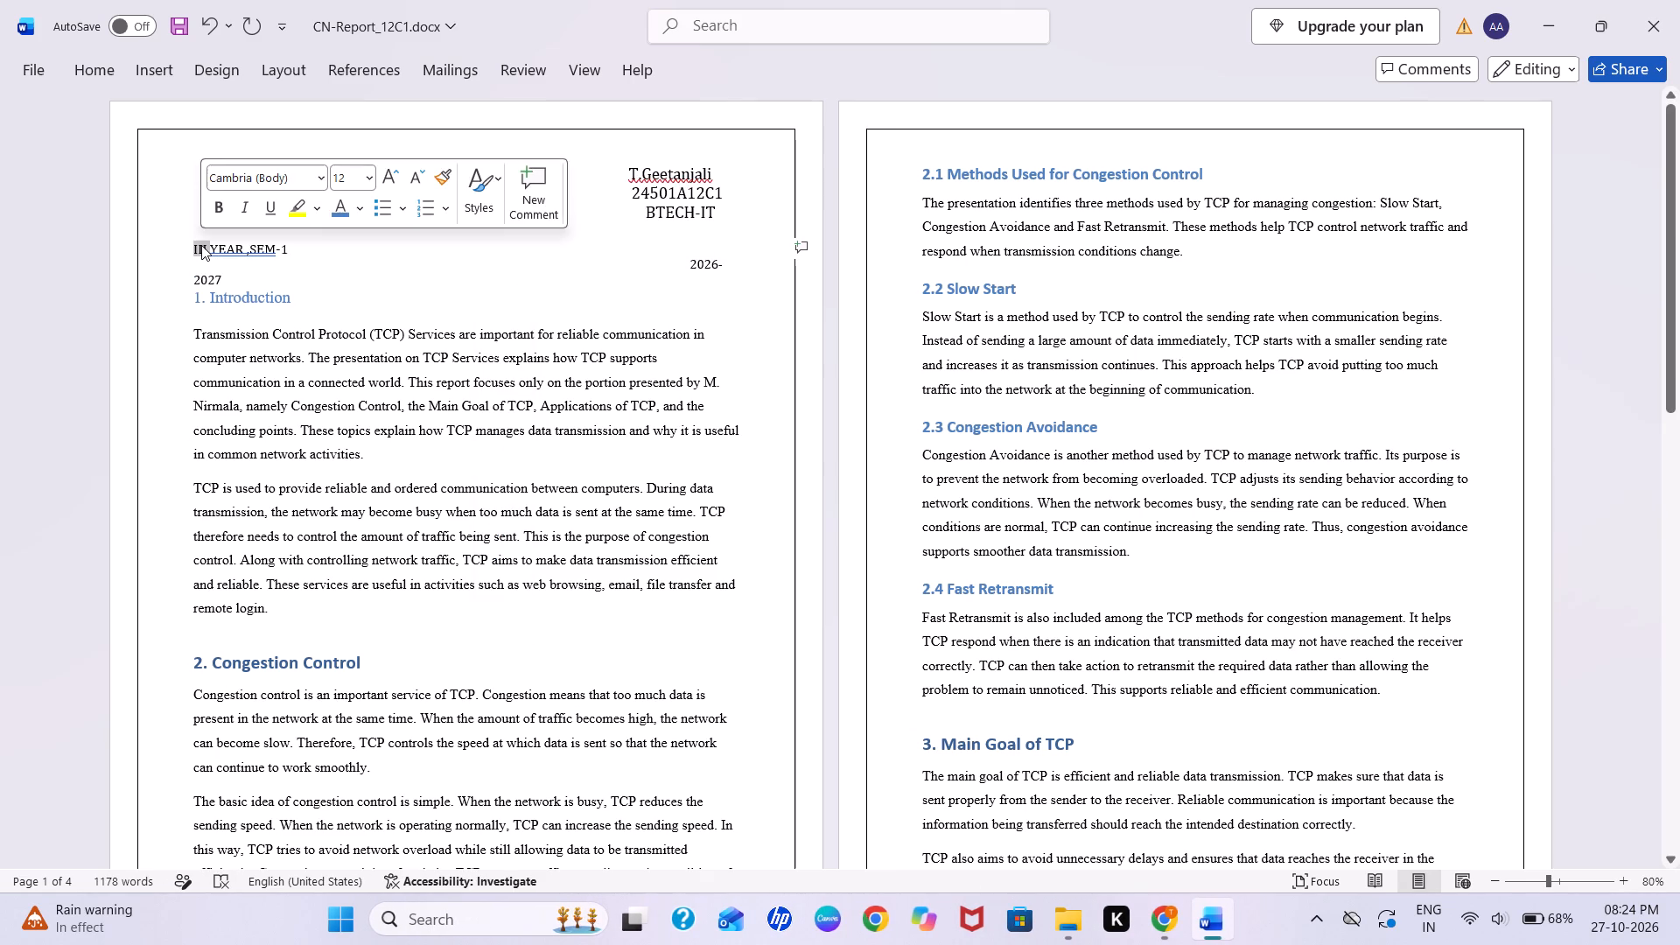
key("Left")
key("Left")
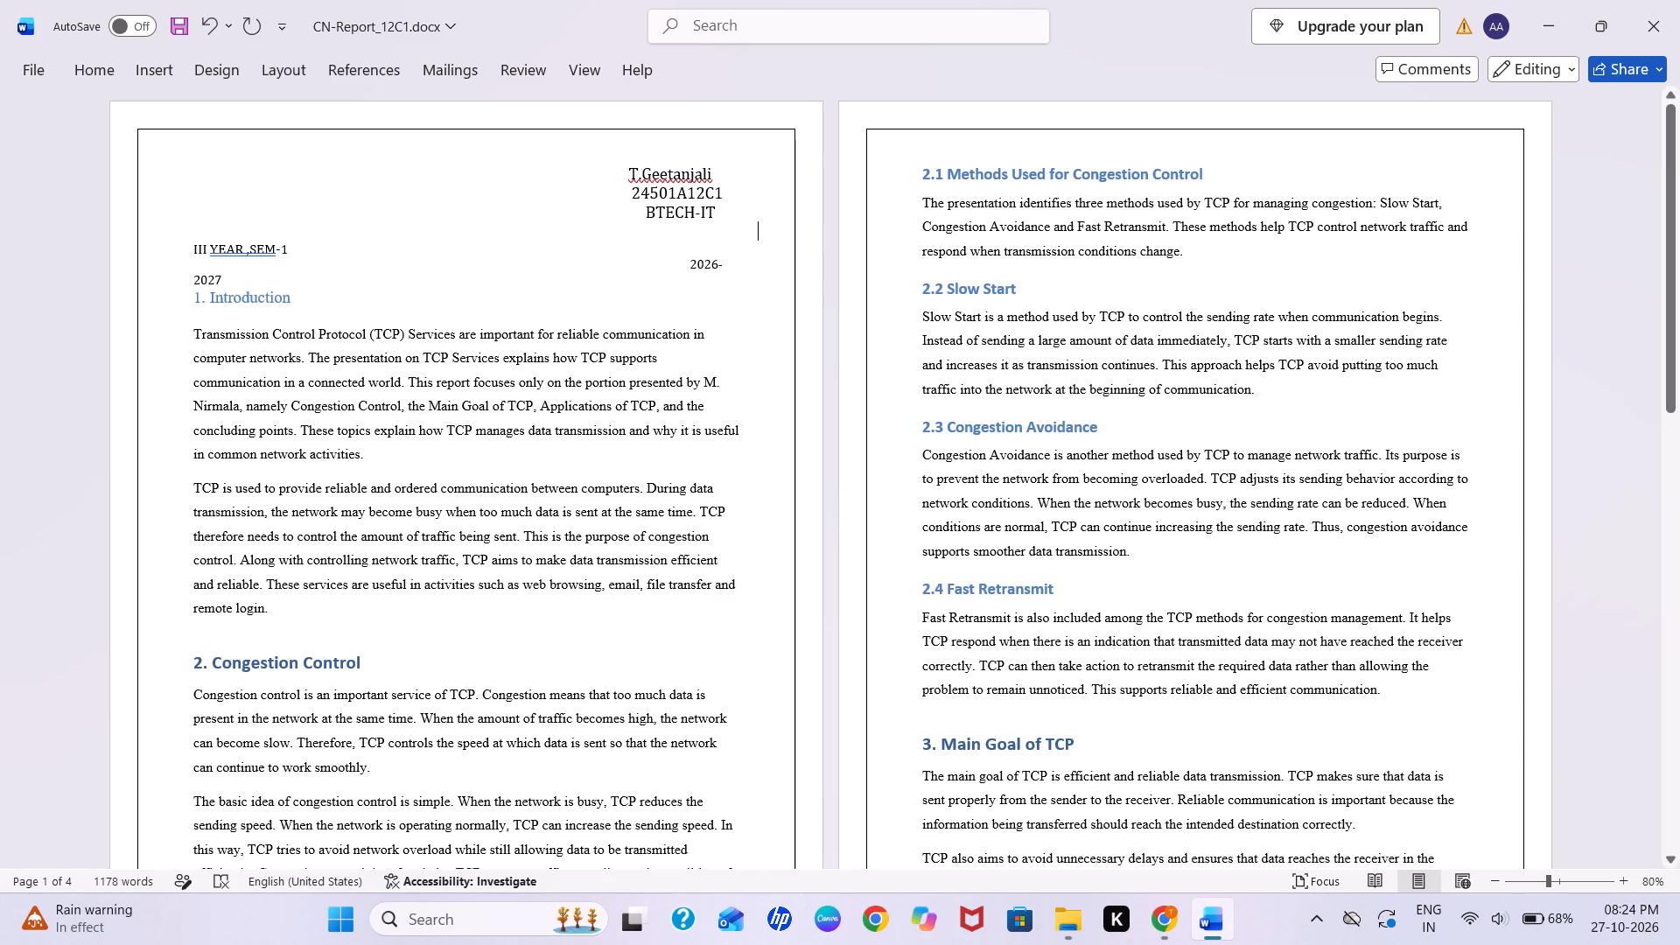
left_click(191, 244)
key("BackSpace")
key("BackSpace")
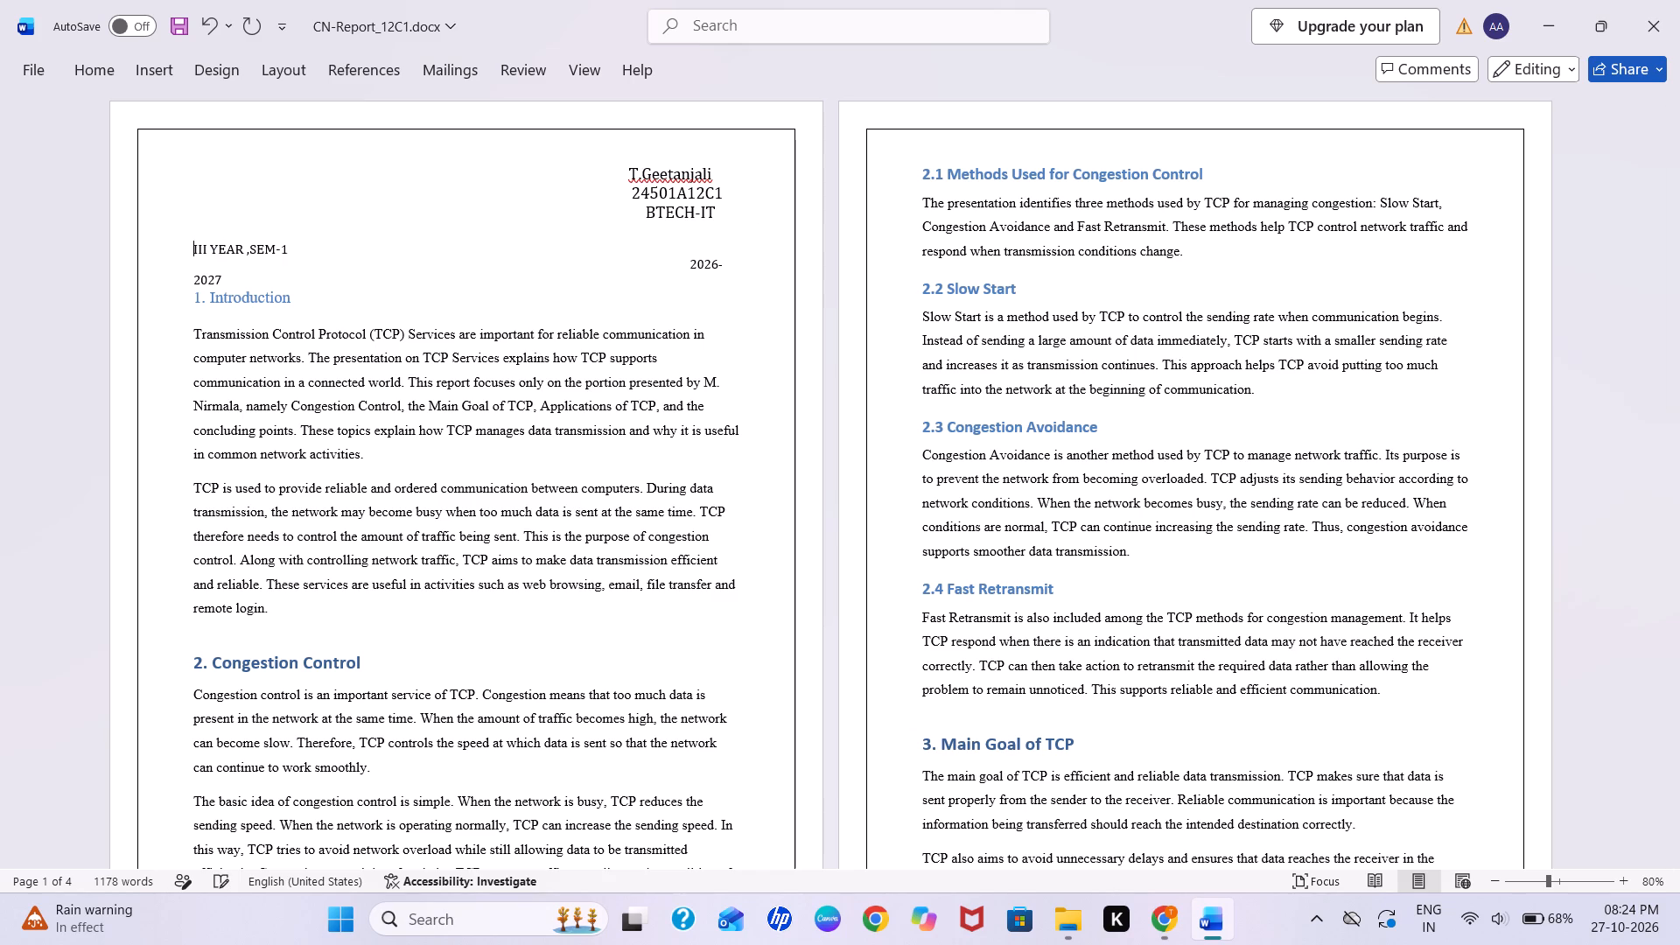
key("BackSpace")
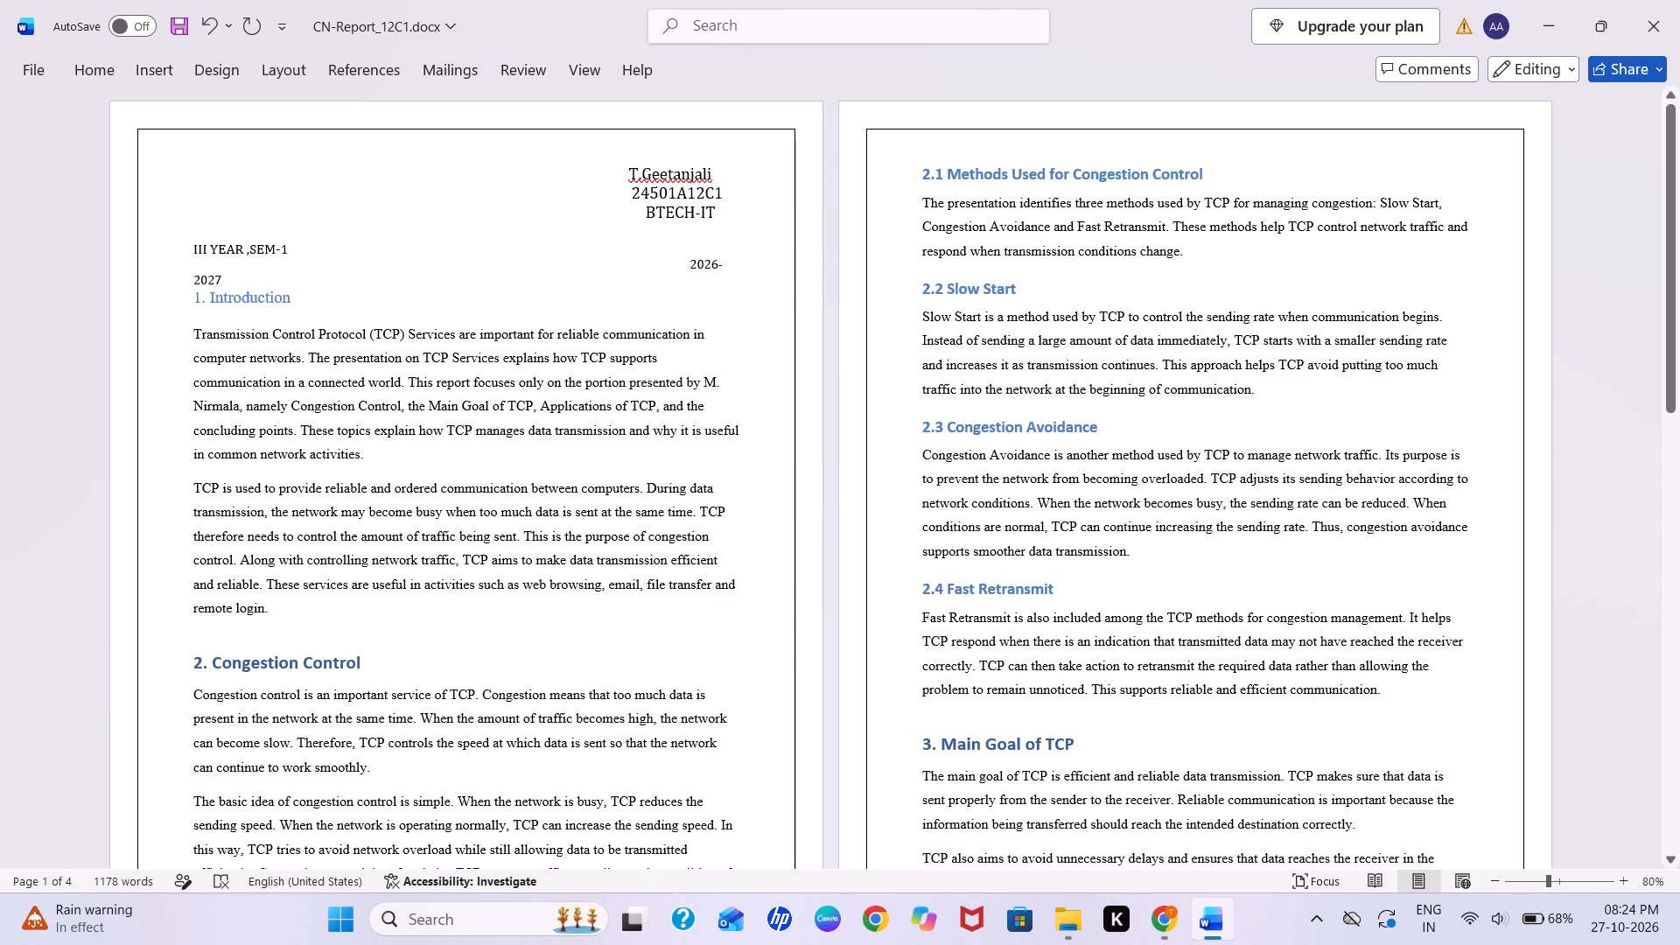
Delete spaces in front of 2026-2027 in the student details block until the whole year range fits on one line.
left_click(685, 266)
key("BackSpace")
key("BackSpace")
key("BackSpace")
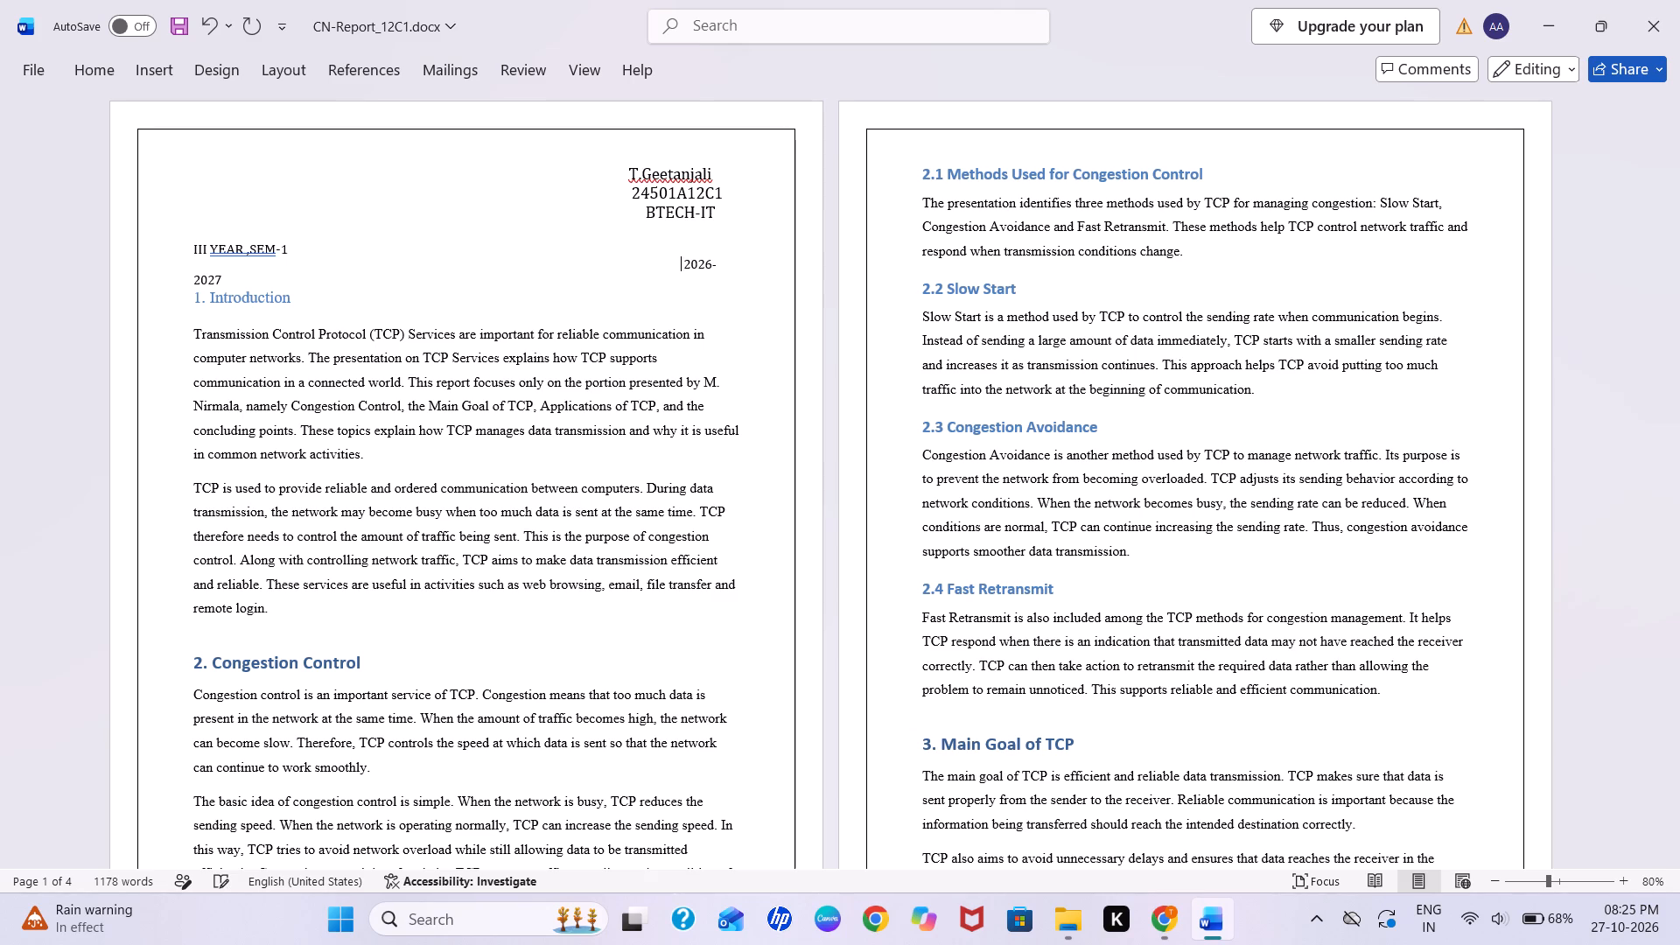
key("BackSpace")
key("BackSpace")
key("BackSpace")
key("BackSpace")
key("BackSpace")
key("BackSpace")
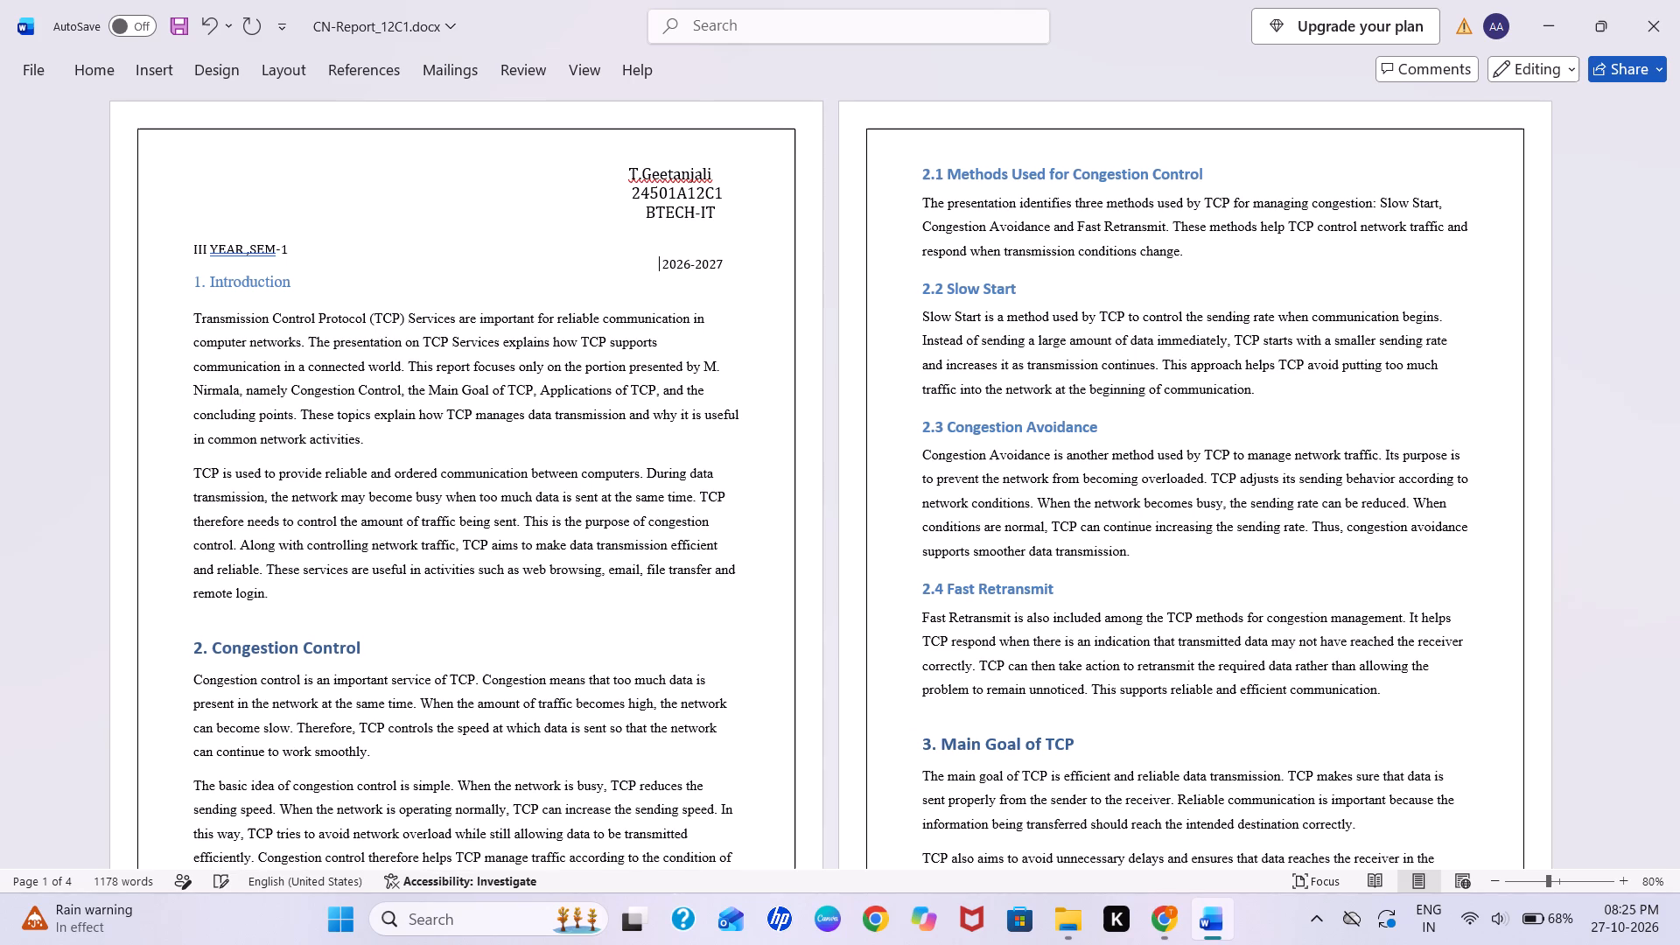
Delete the III YEAR ,SEM-1 text that wrapped to the left margin below BTECH-IT.
left_click_drag(293, 251, 200, 241)
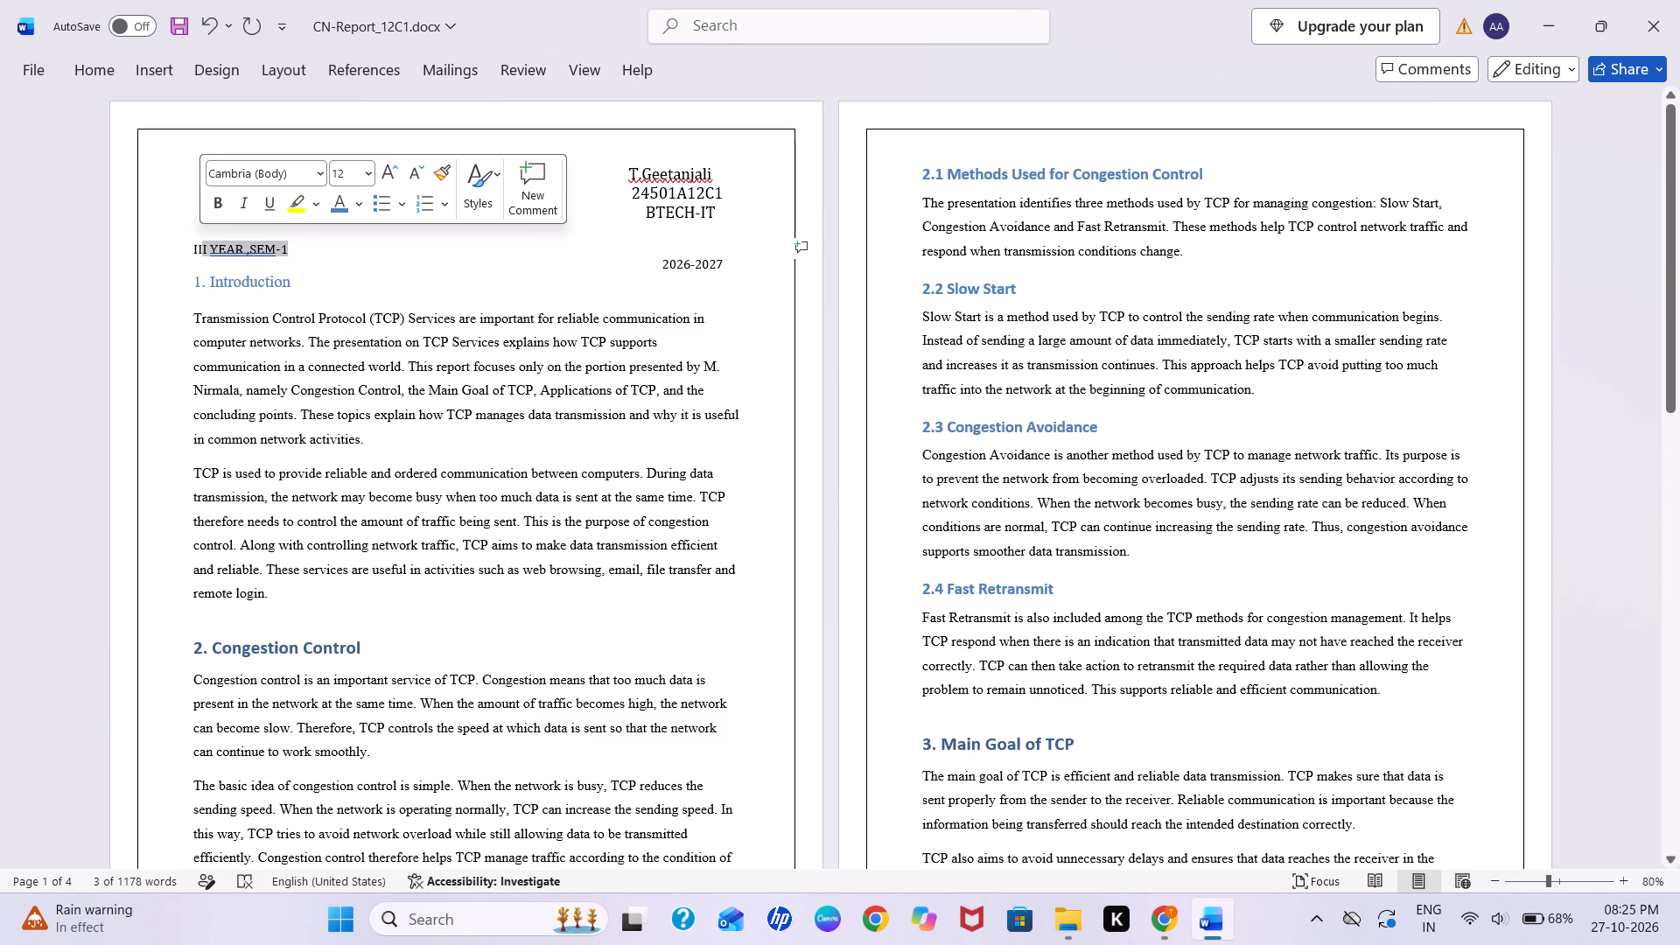
key("space")
key("space")
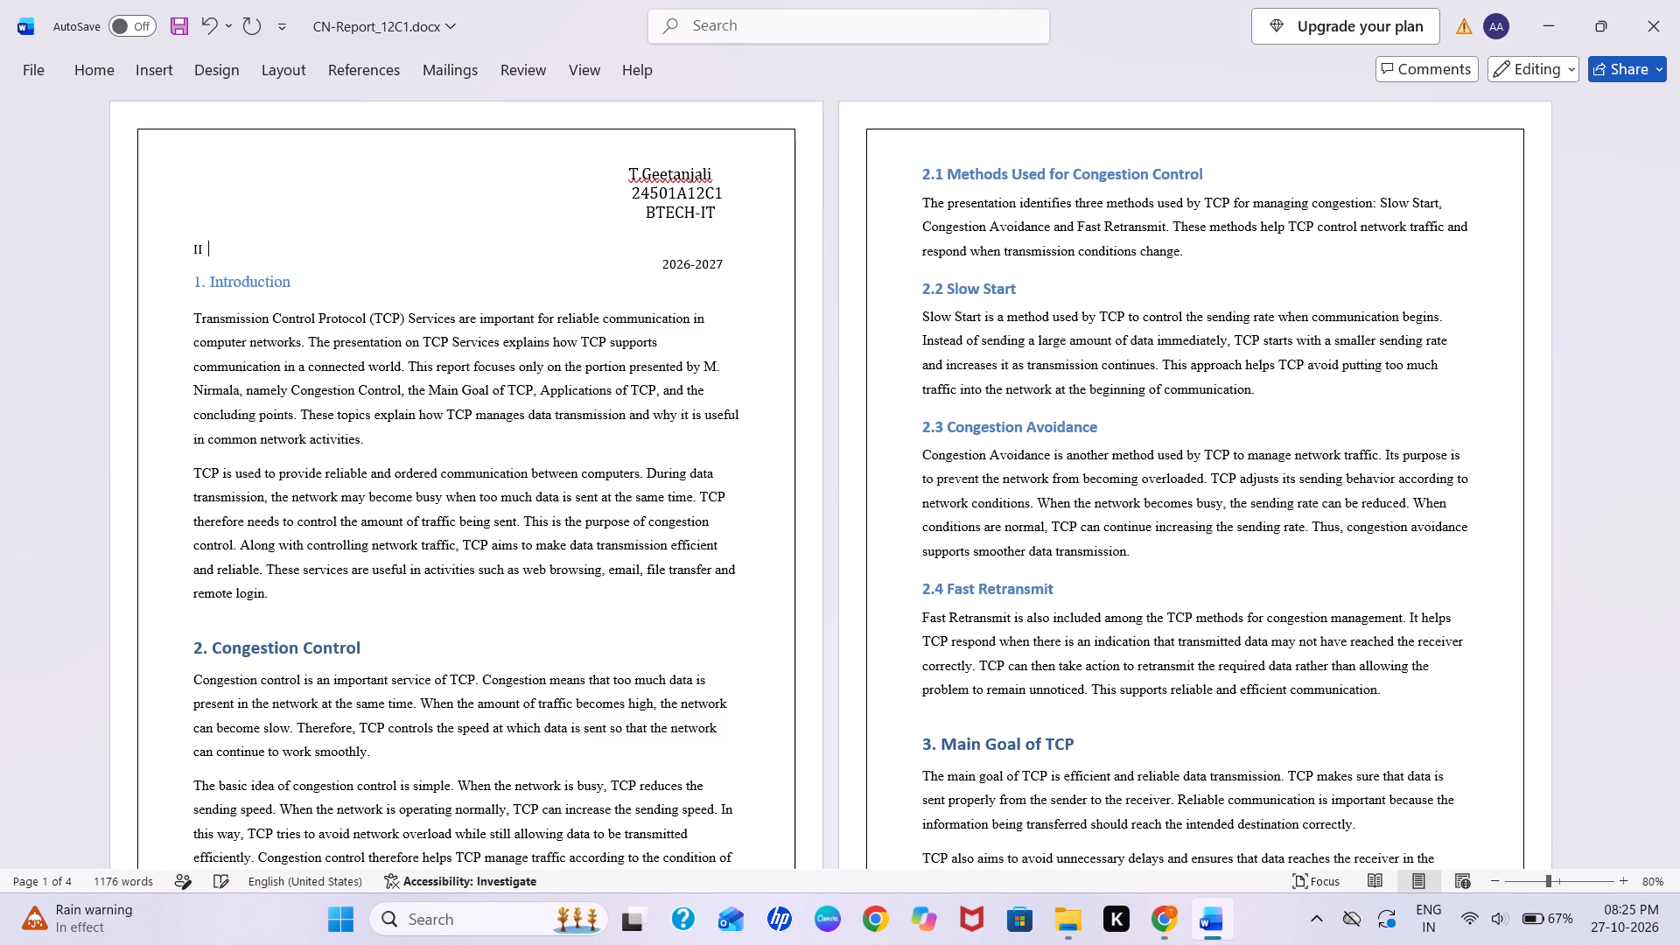
key("space")
key("space")
key("space")
key("BackSpace")
key("BackSpace")
key("BackSpace")
key("BackSpace")
key("BackSpace")
key("BackSpace")
key("BackSpace")
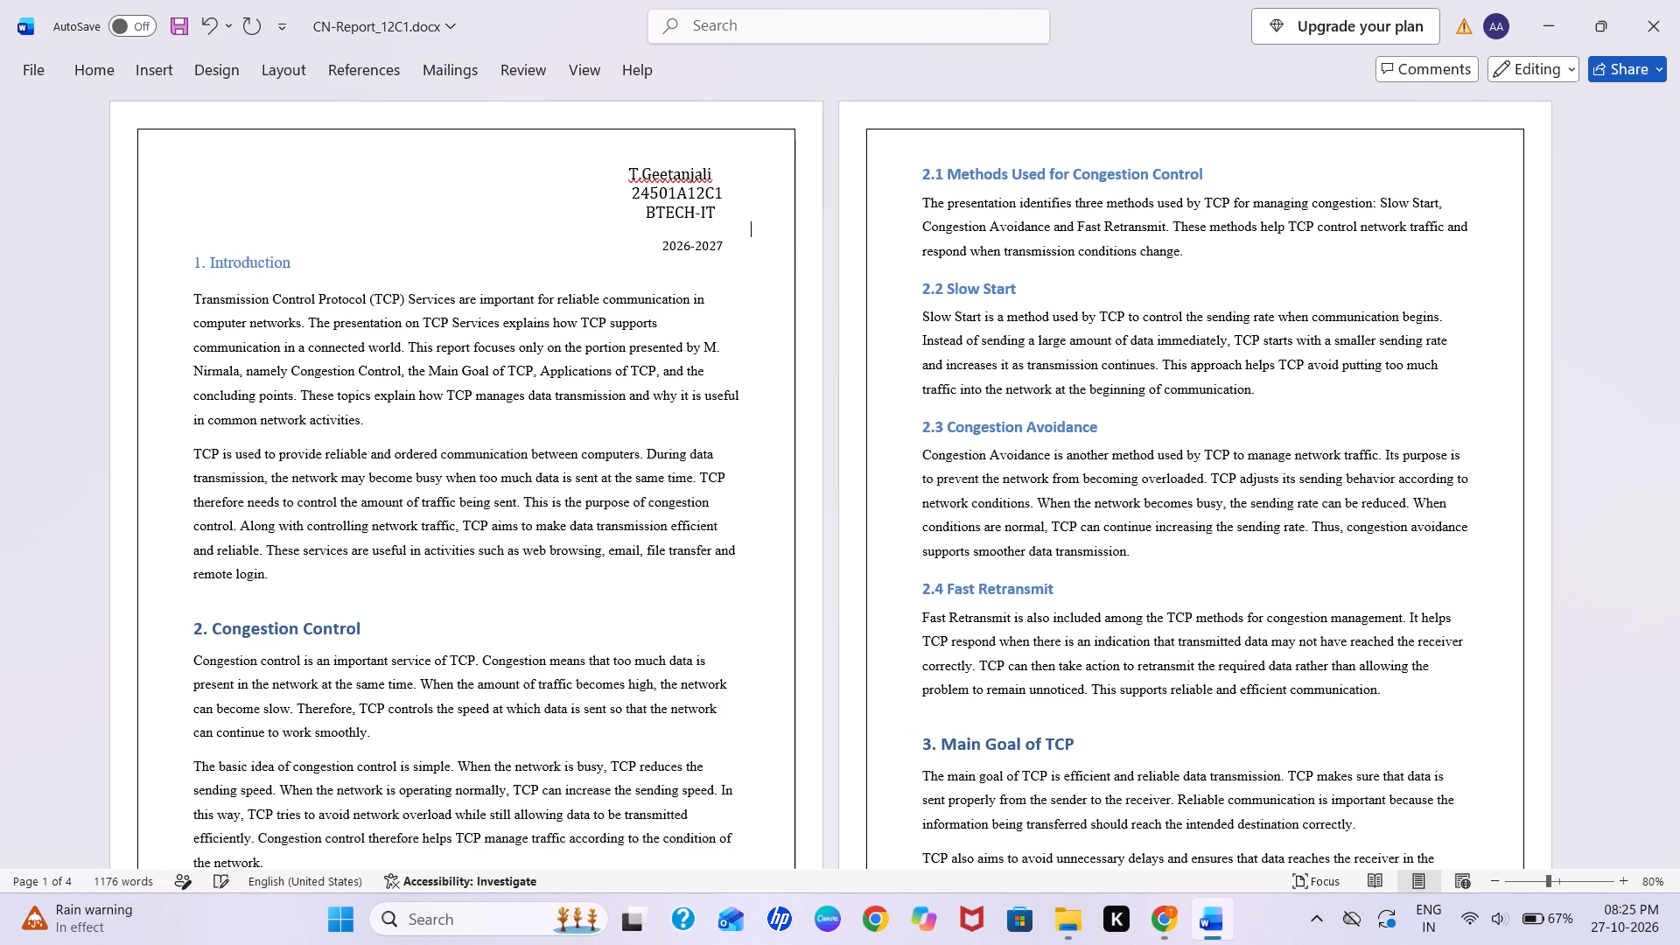
Trim the leading spaces on the emptied line below BTECH-IT back to just before the left edge of the student details block.
key("BackSpace")
key("BackSpace")
key("BackSpace")
key("BackSpace")
key("BackSpace")
key("BackSpace")
key("BackSpace")
key("BackSpace")
key("BackSpace")
key("BackSpace")
key("BackSpace")
key("BackSpace")
key("BackSpace")
key("BackSpace")
key("BackSpace")
key("BackSpace")
key("BackSpace")
key("BackSpace")
key("BackSpace")
key("BackSpace")
key("BackSpace")
key("BackSpace")
key("BackSpace")
key("BackSpace")
key("BackSpace")
key("BackSpace")
key("BackSpace")
key("BackSpace")
key("BackSpace")
key("BackSpace")
key("BackSpace")
key("i")
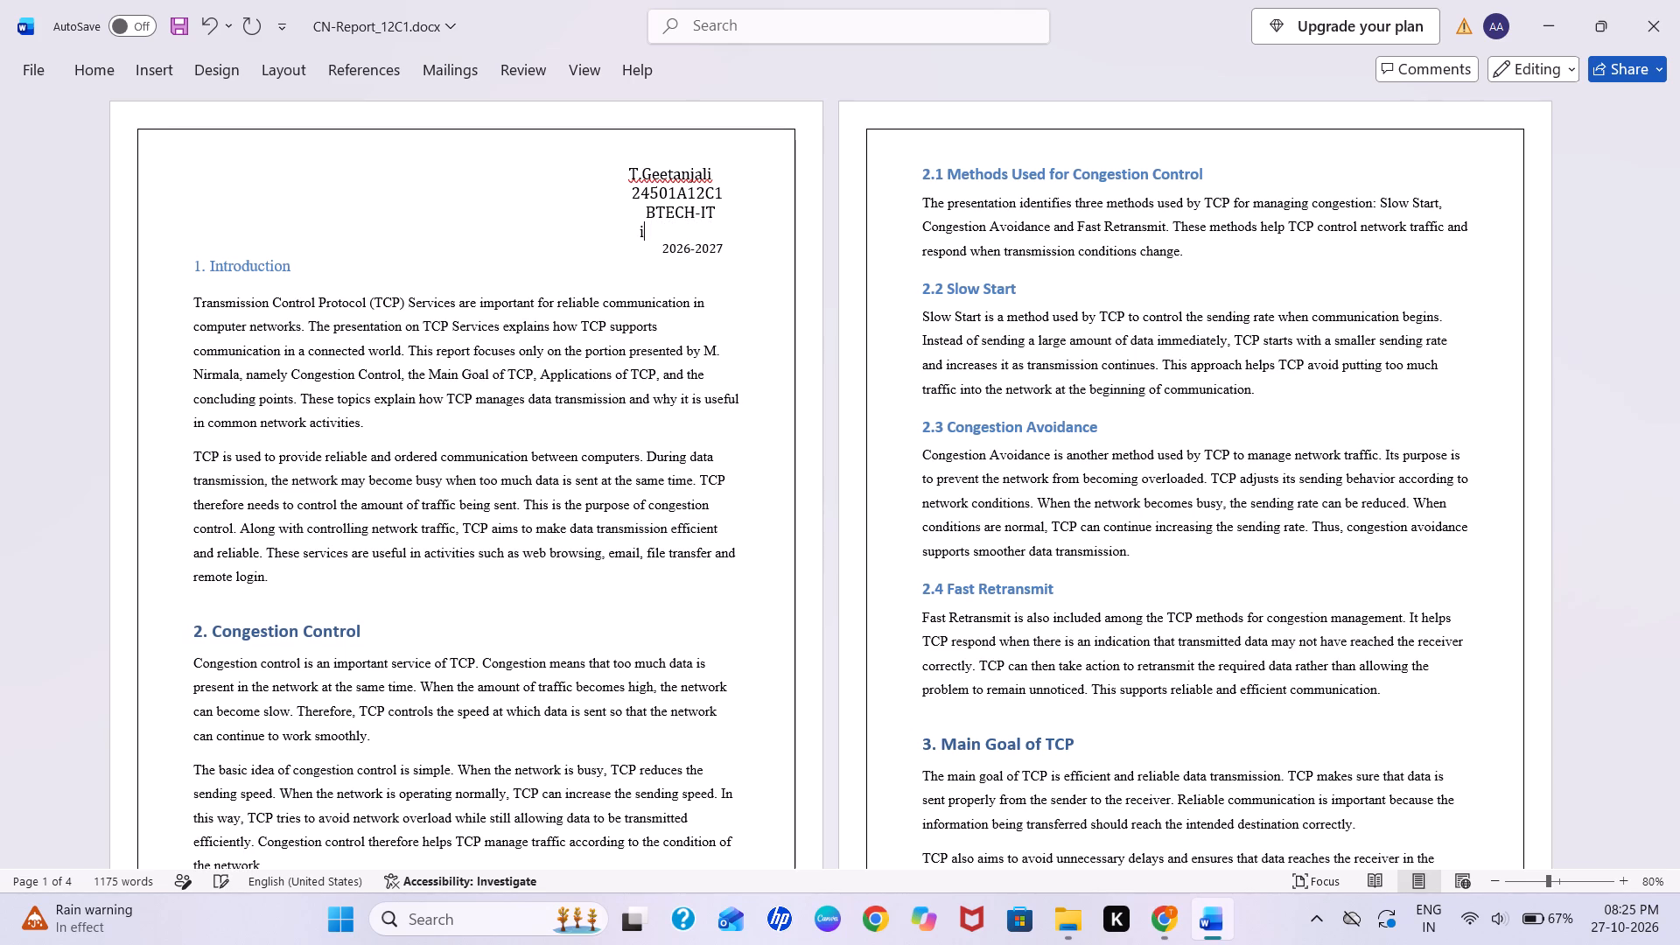
key("BackSpace")
key("BackSpace")
key("BackSpace")
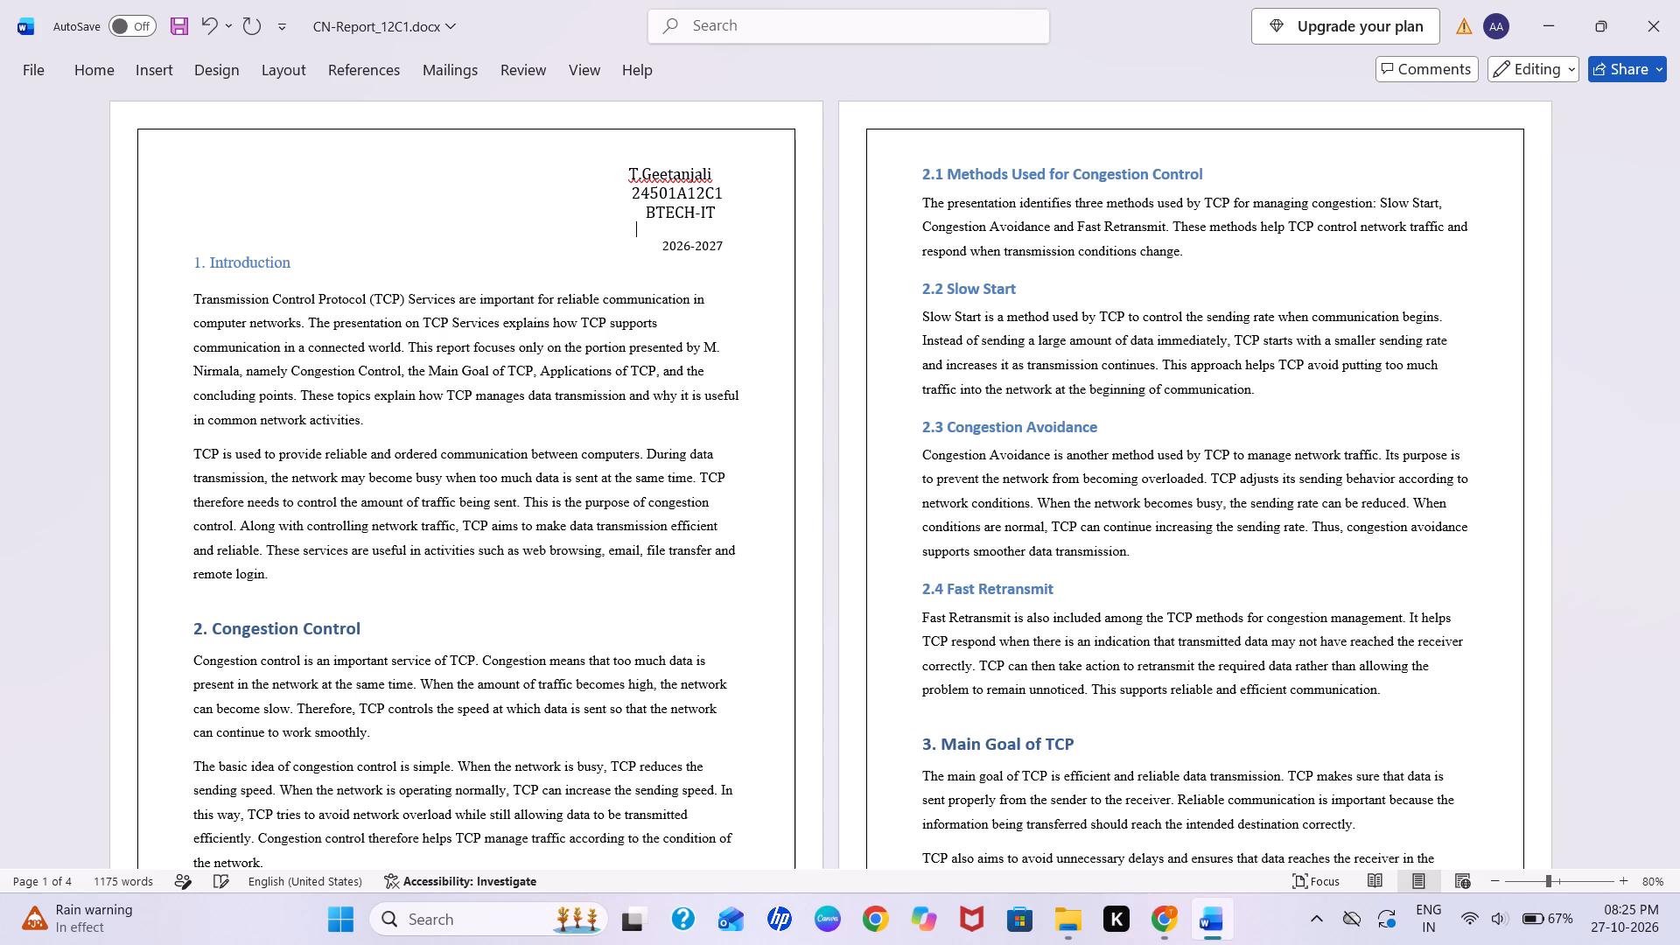
key("BackSpace")
key("BackSpace")
Enter III YEAR,SEM-1 on the line between BTECH-IT and 2026-2027.
type("III")
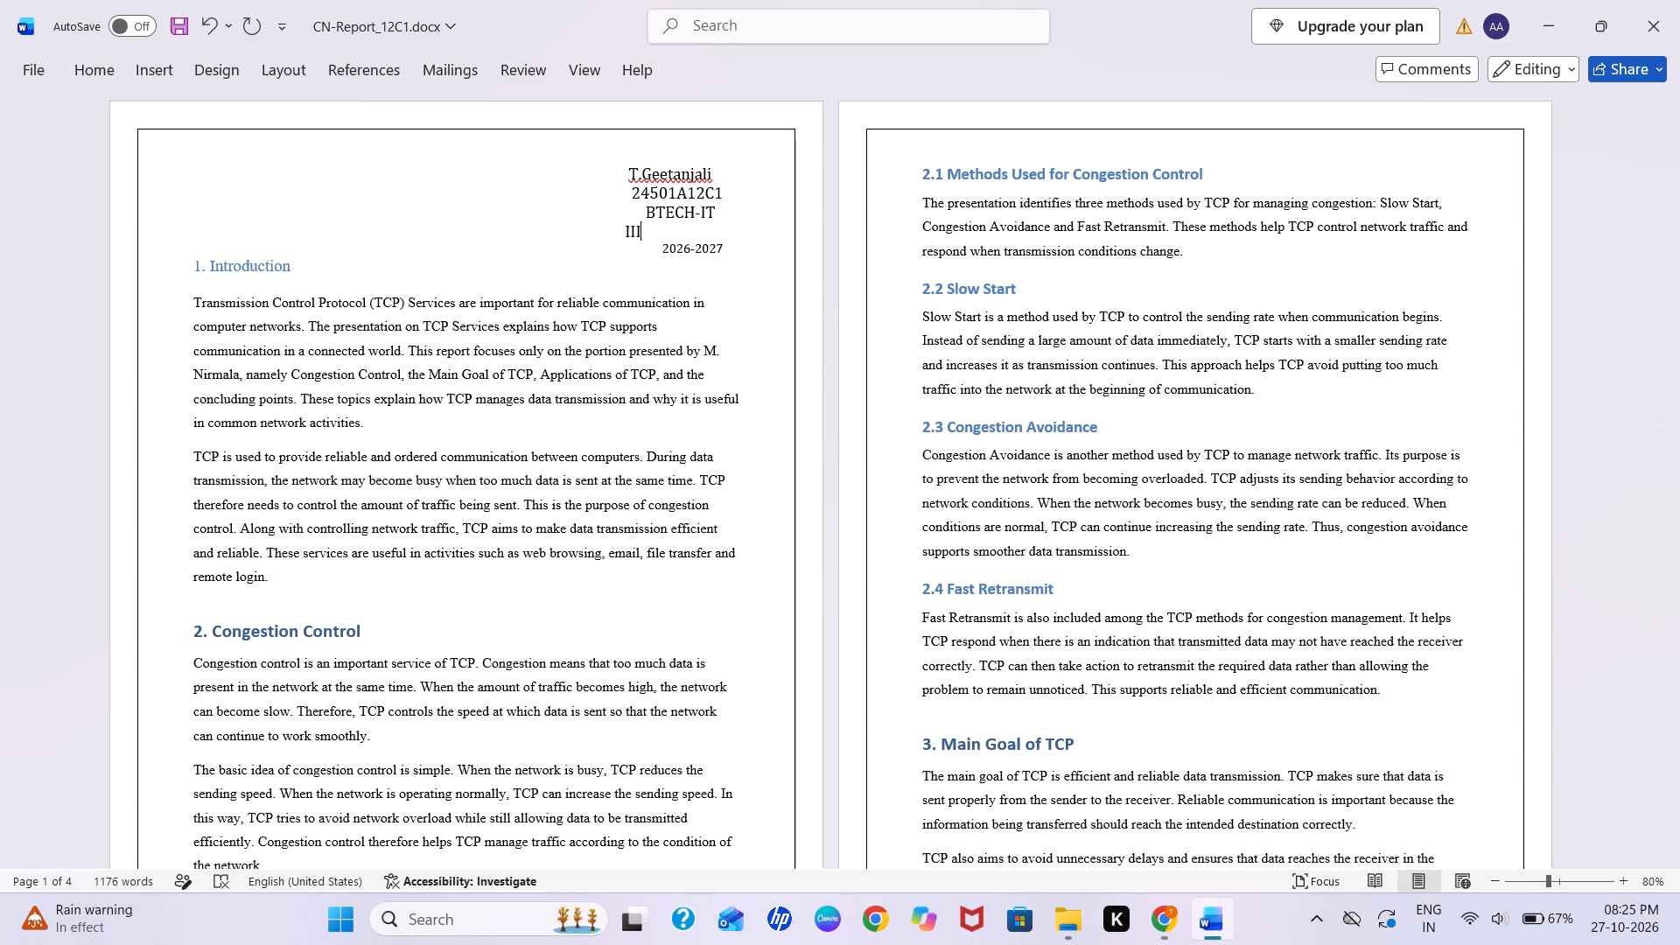
key("space")
type("YEAR")
key("minus")
key("BackSpace")
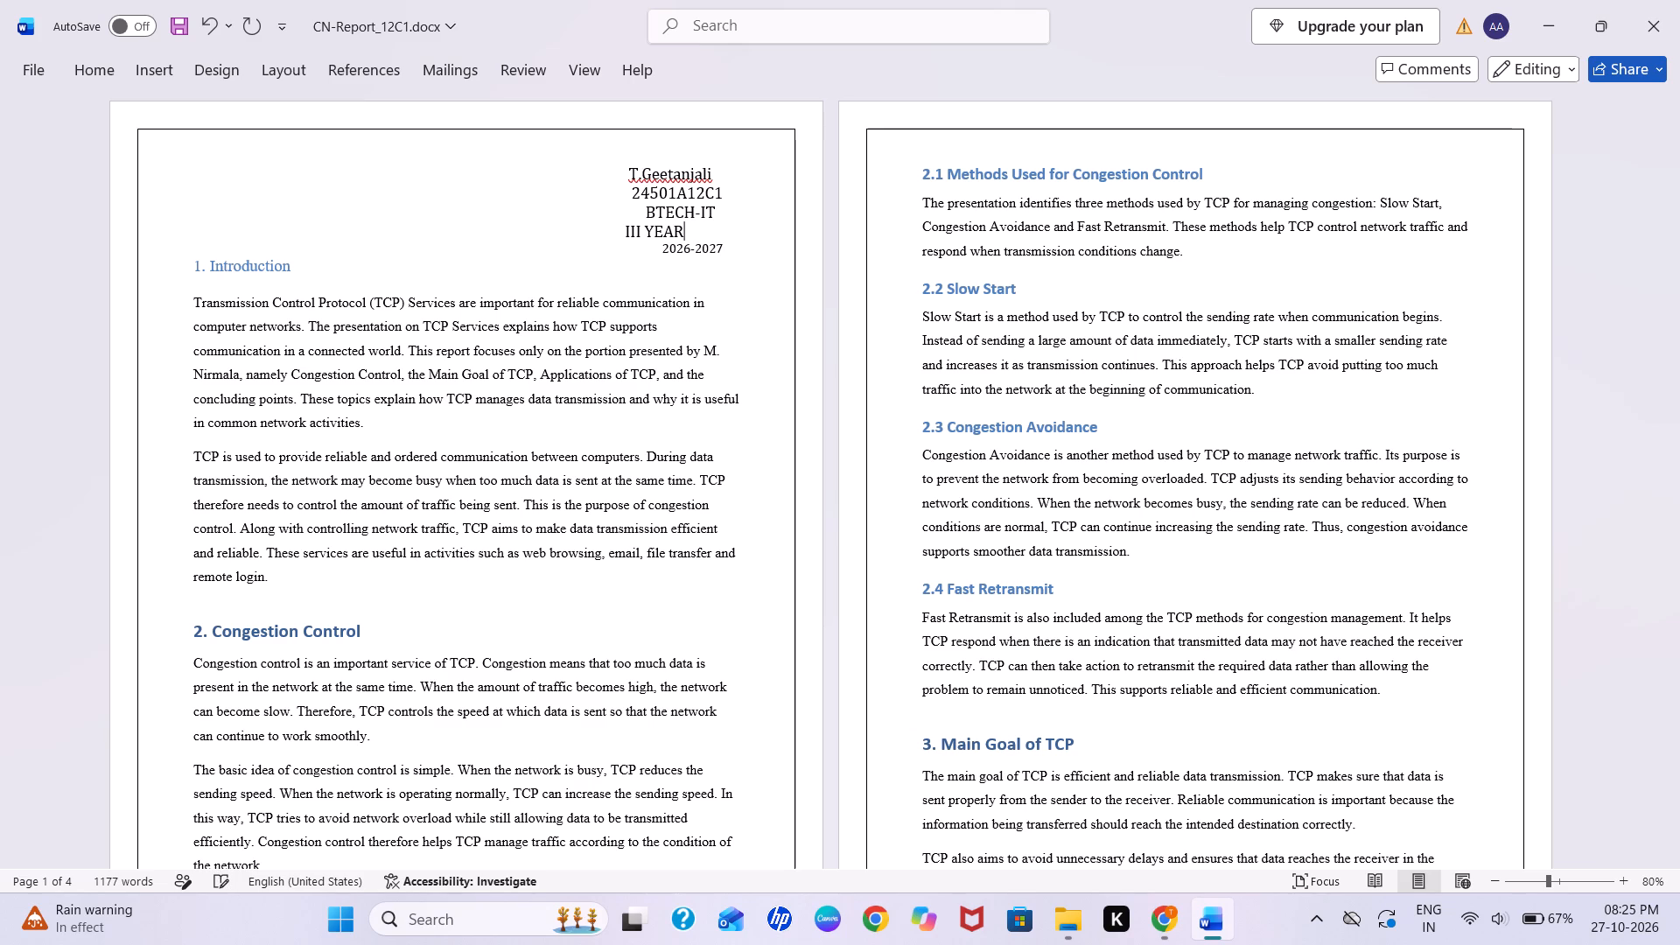
type(",SE")
key("m")
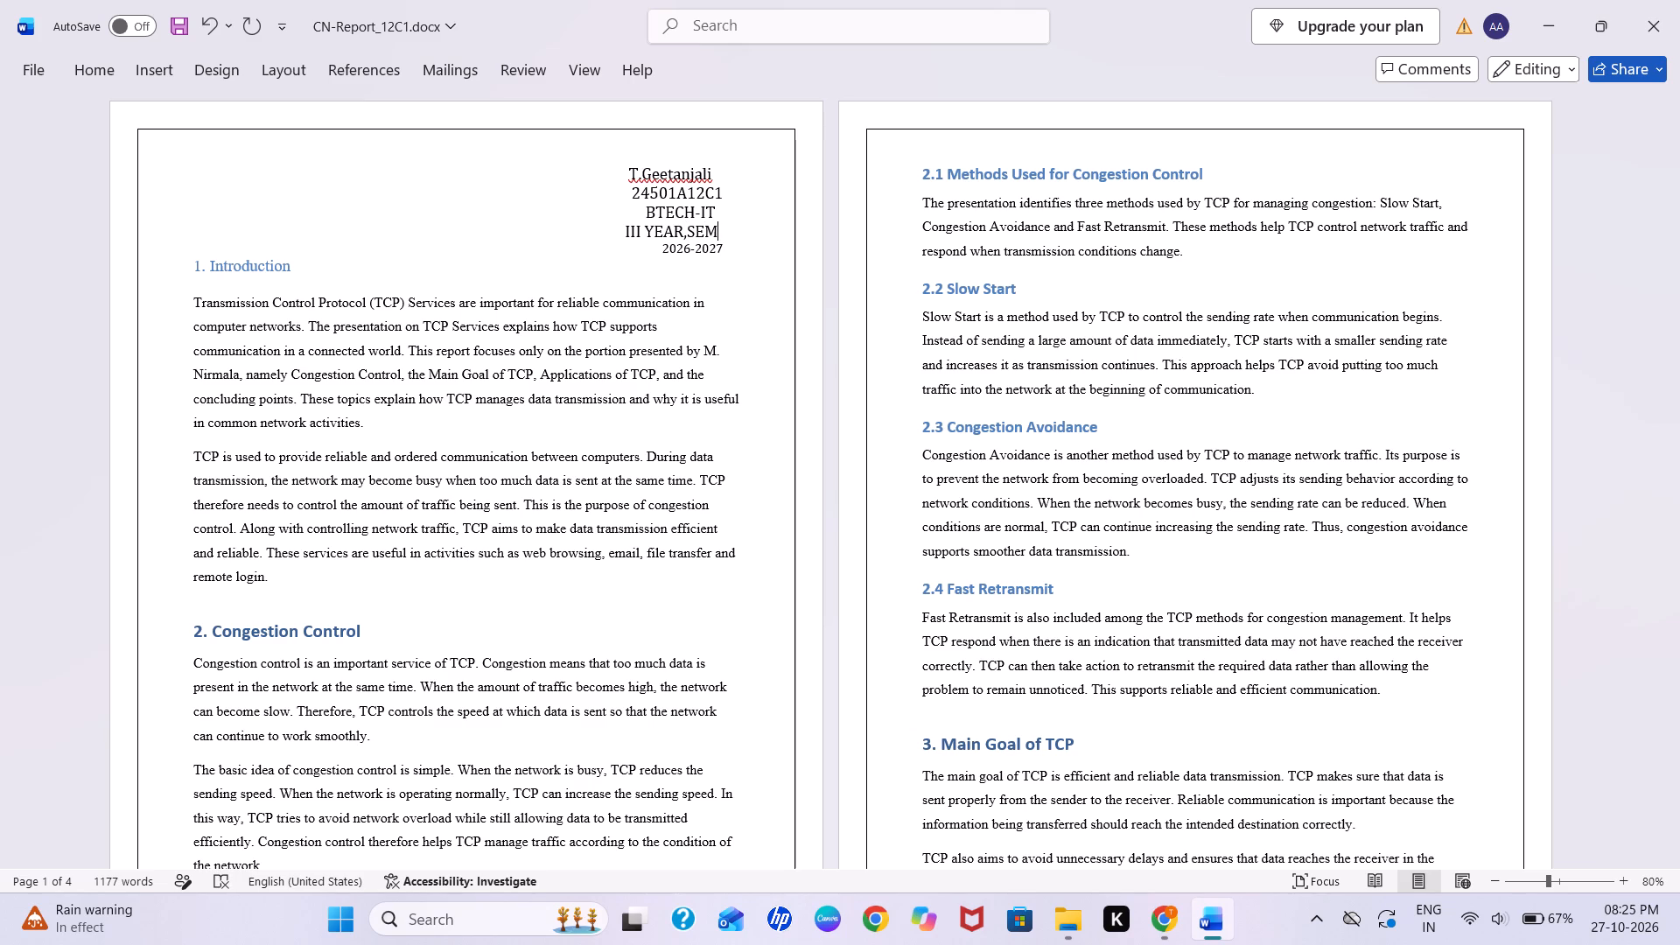
key("minus")
key("1")
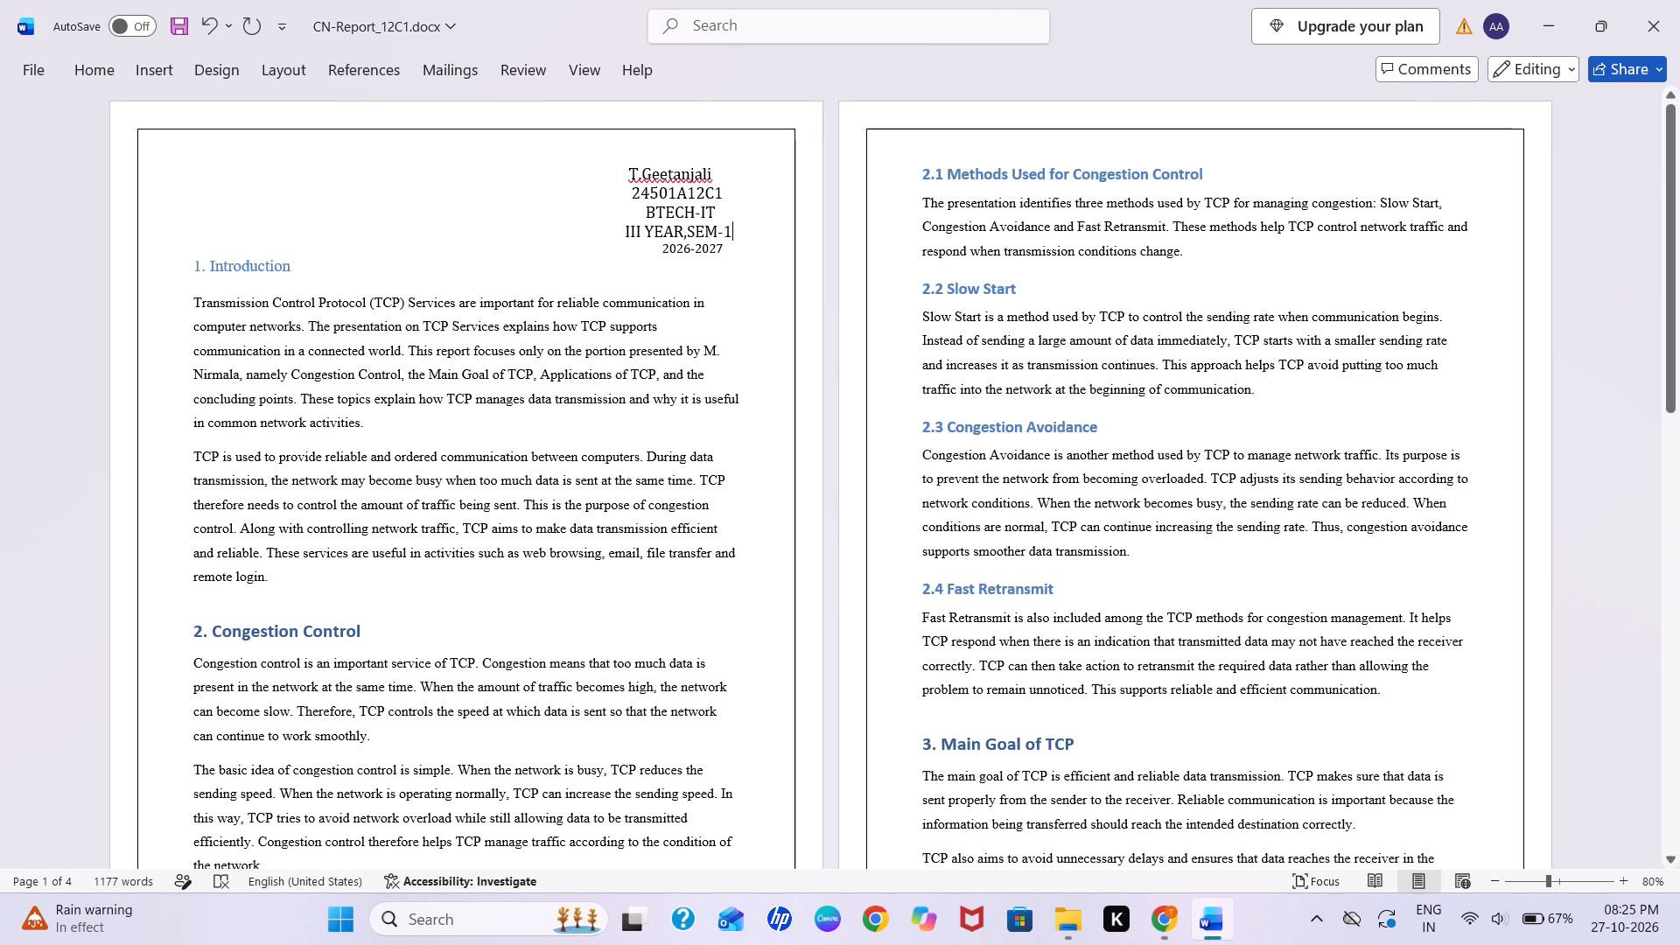
Set the font size of the 2026-2027 text in the student details block to 12.
left_click_drag(729, 247, 702, 251)
left_click_drag(702, 251, 668, 253)
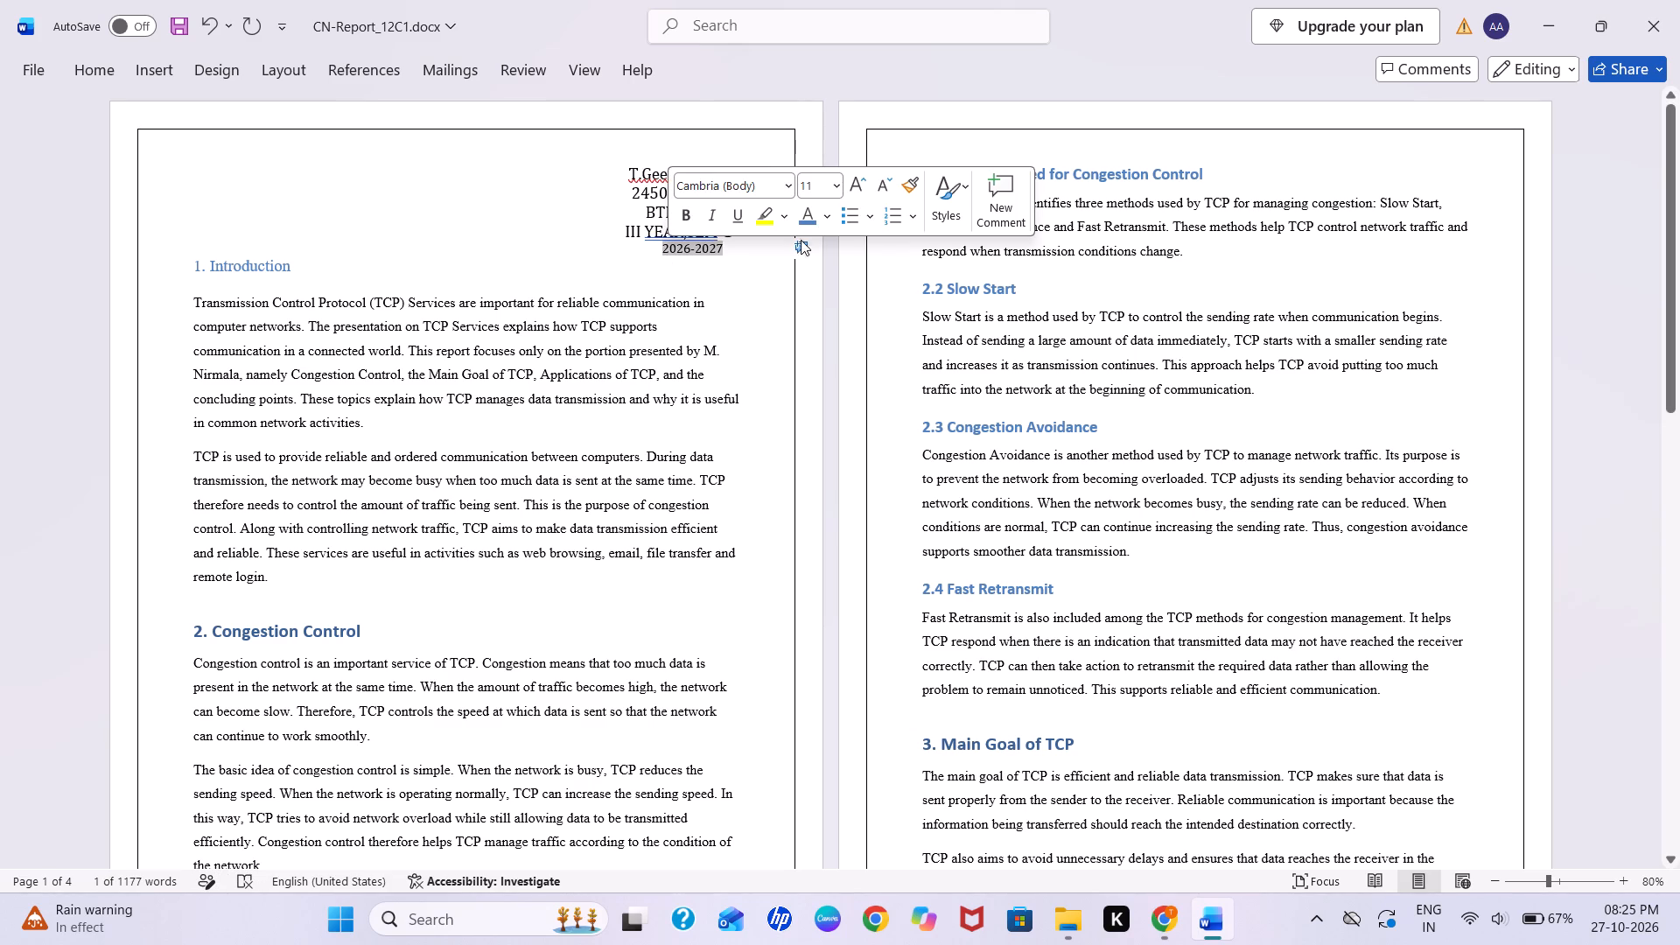
left_click(835, 191)
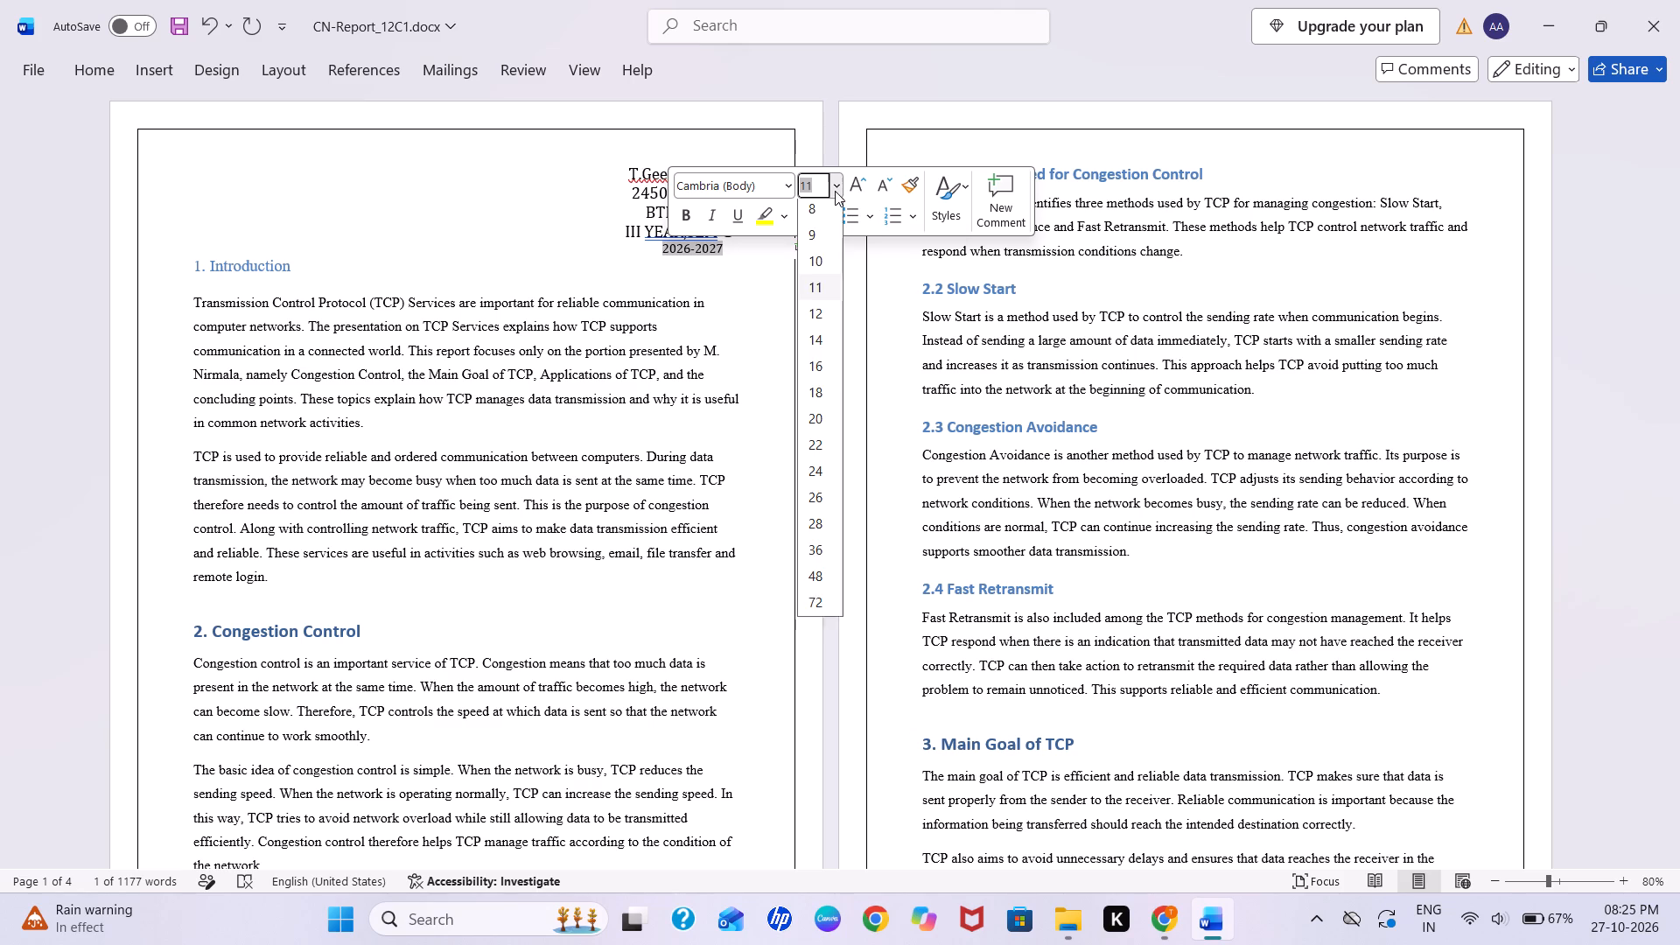
left_click(822, 318)
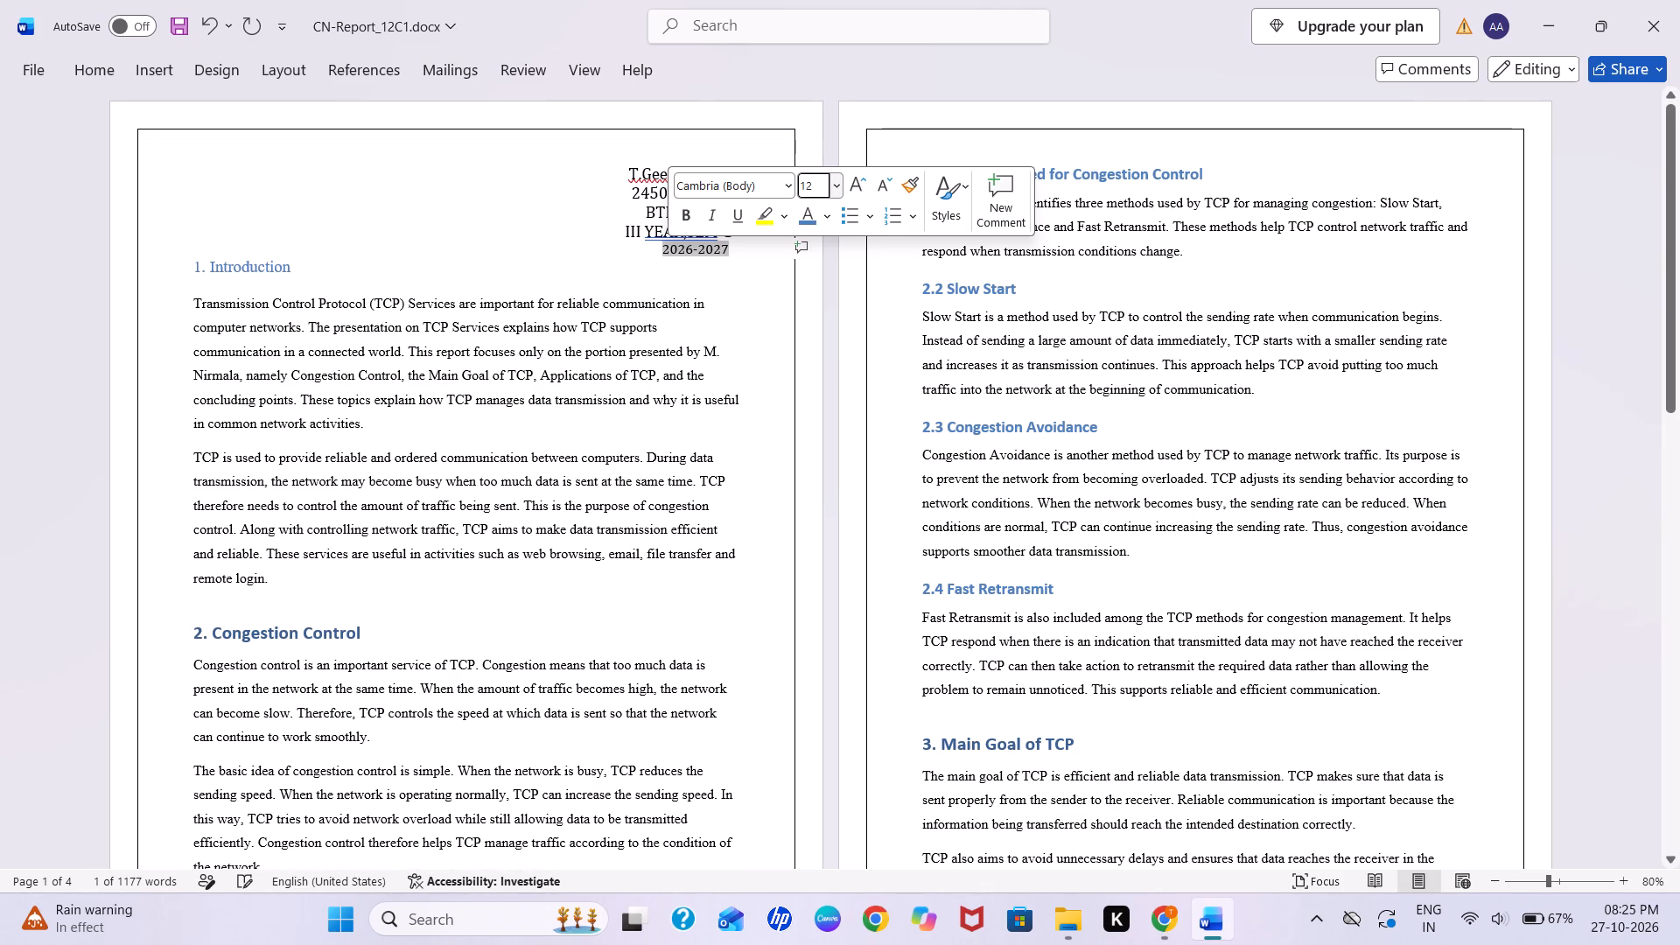
left_click(704, 305)
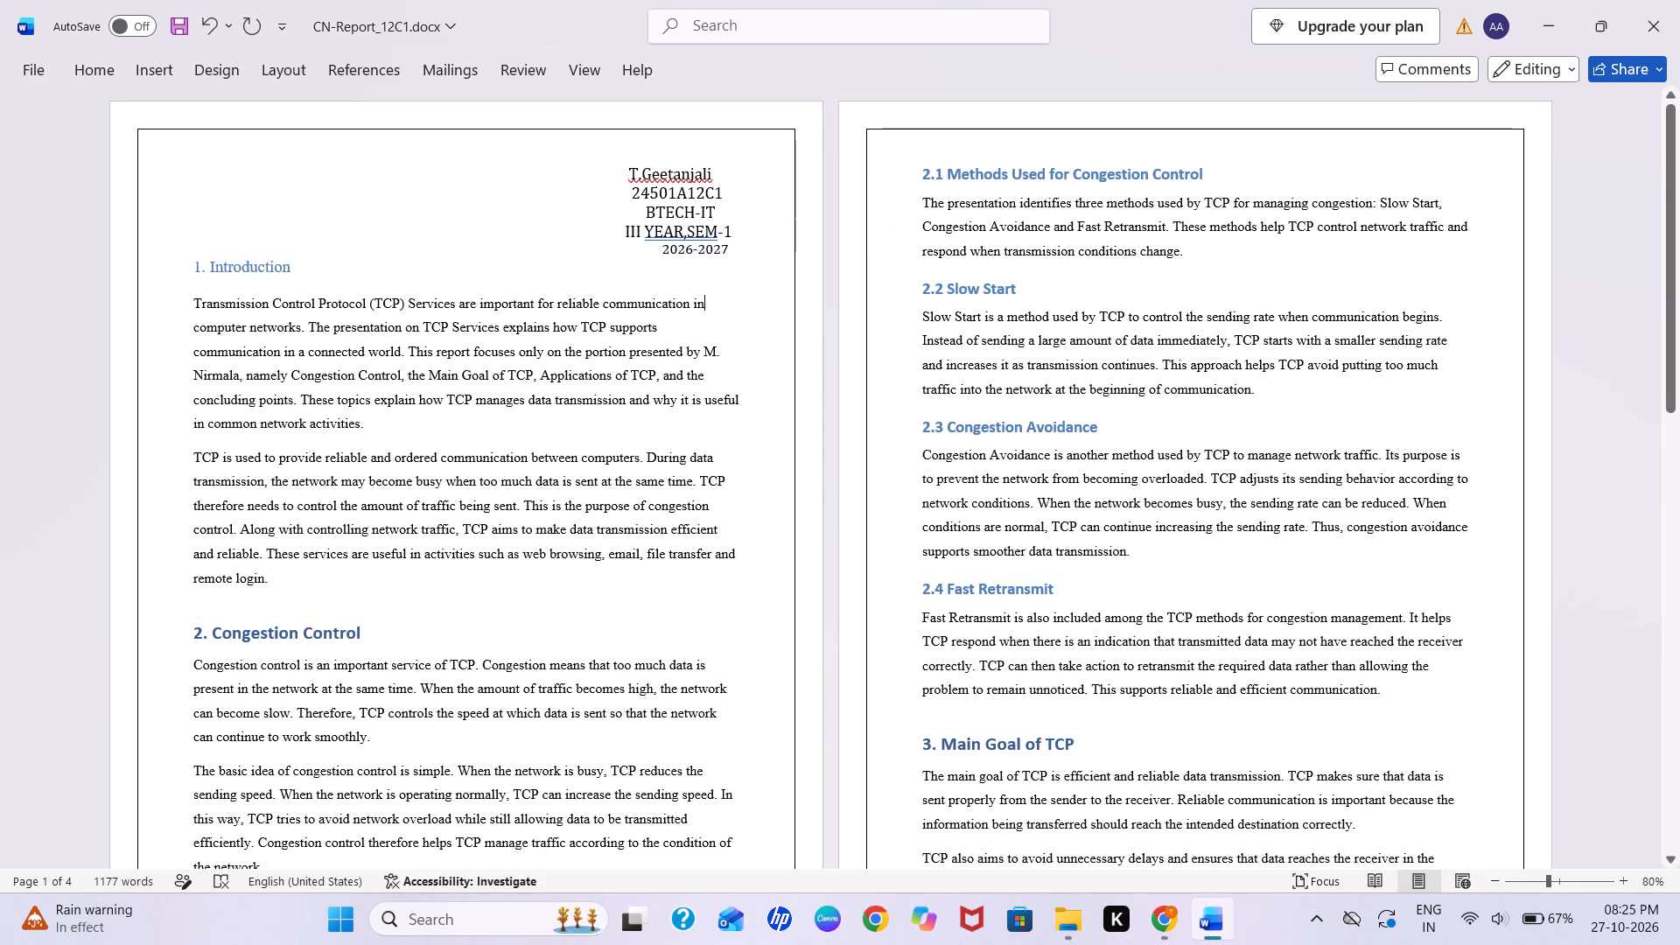
Add the text CN ASSIGNMENT -2 to the page header and start a new line below it.
left_click(585, 210)
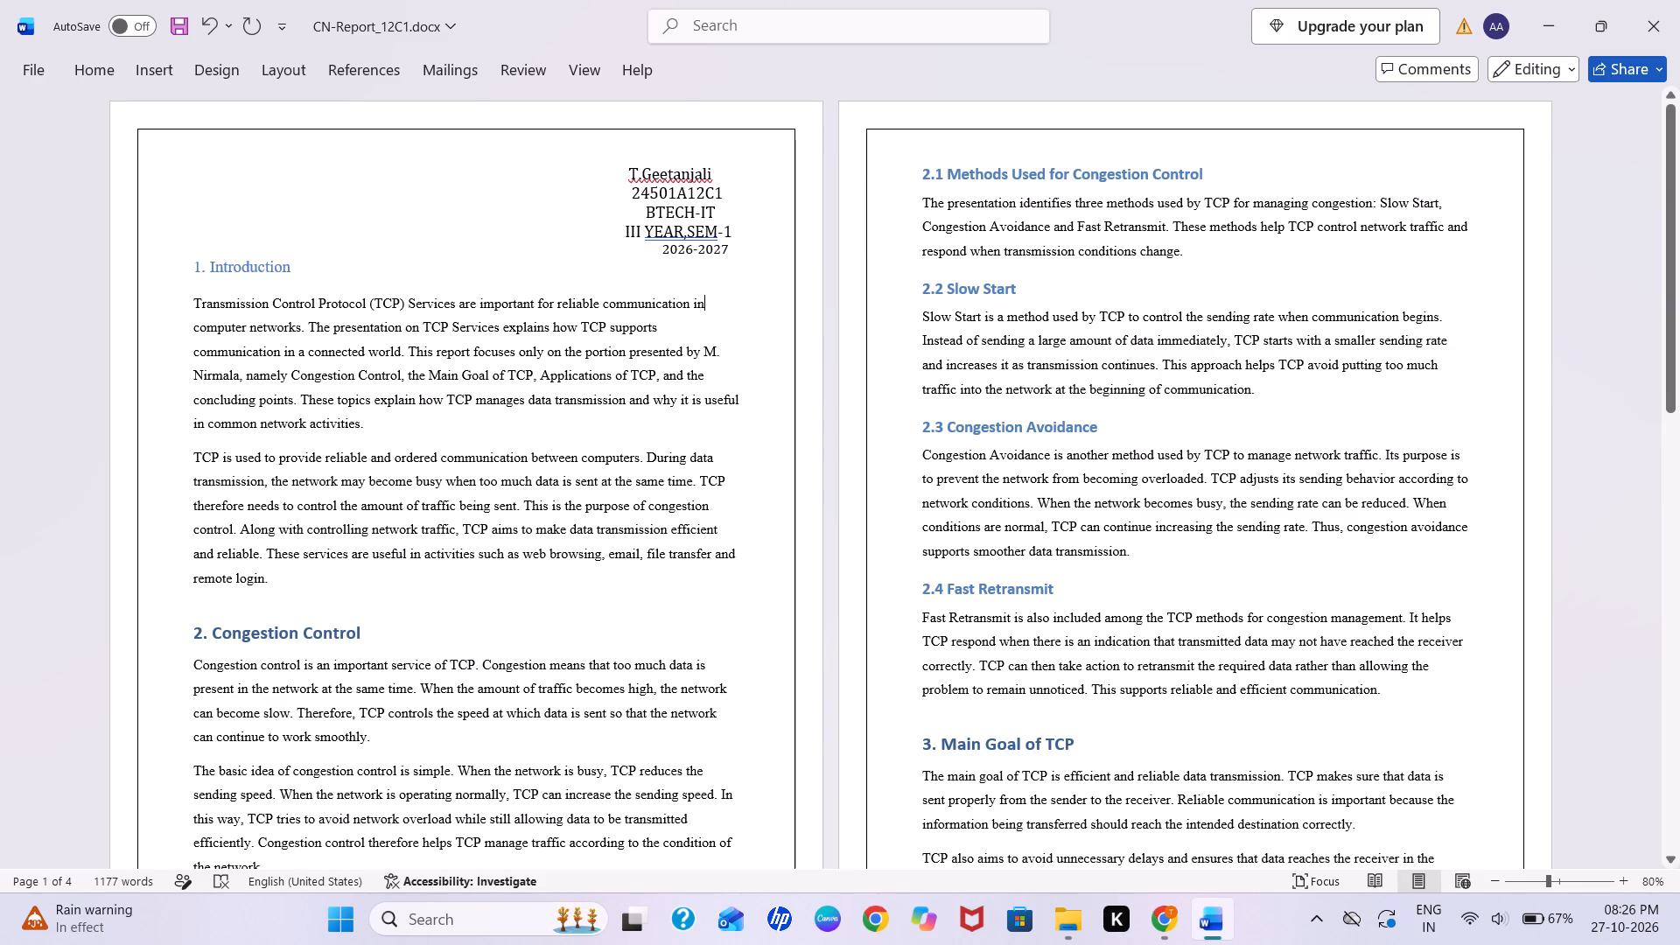
double_click(395, 164)
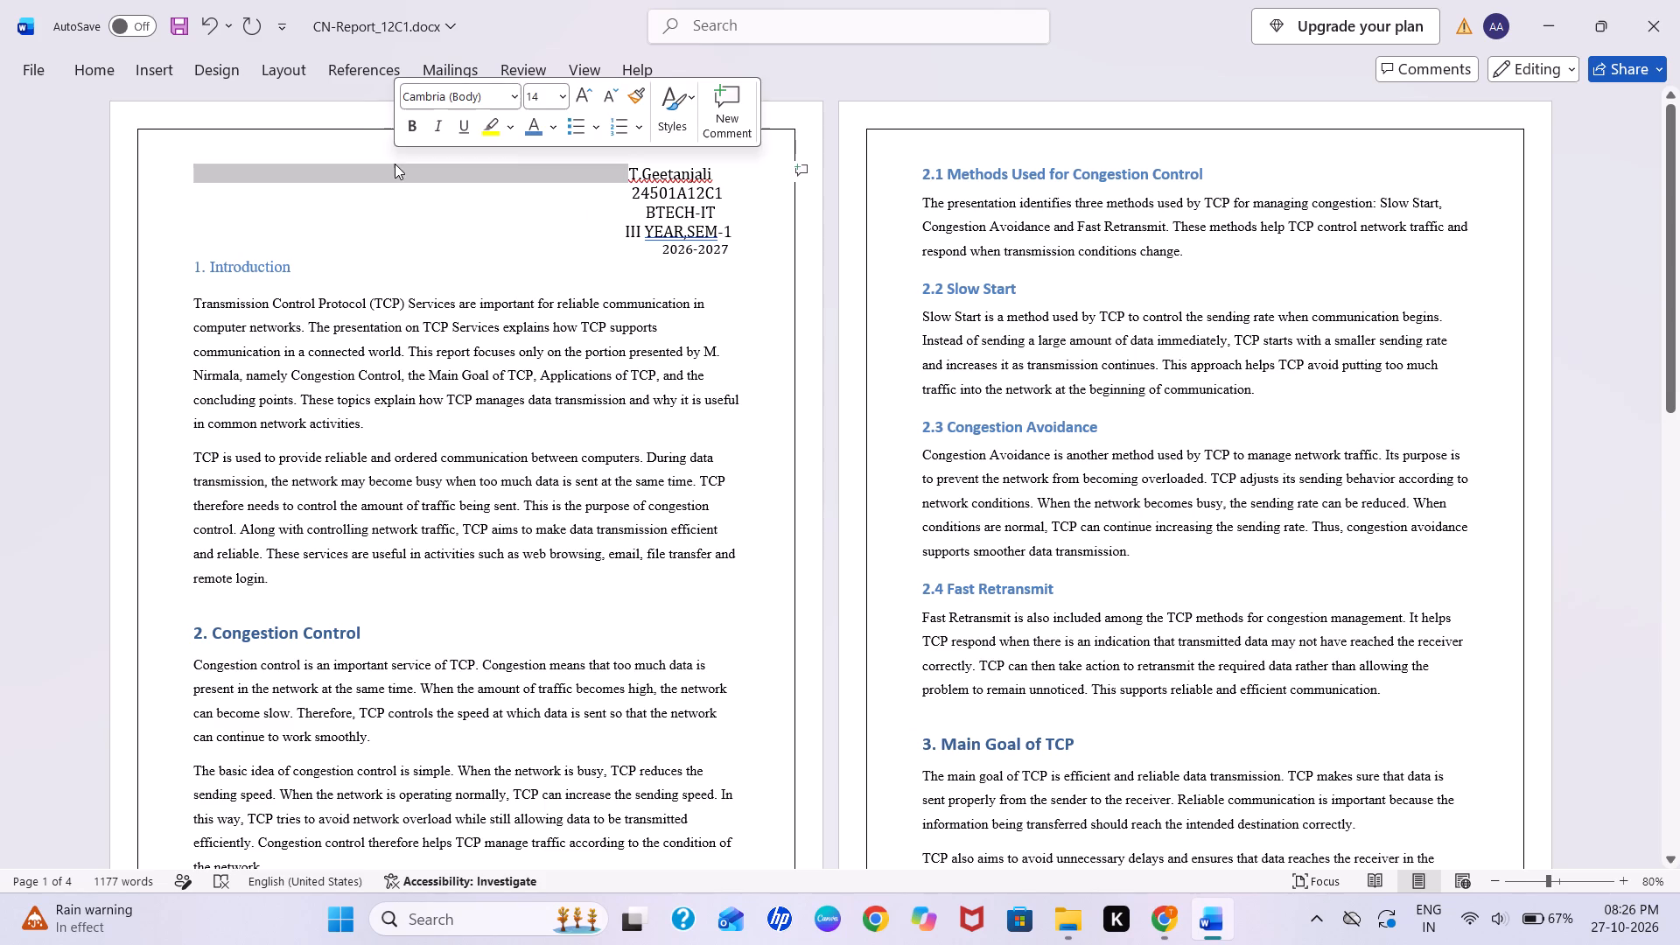
double_click(349, 142)
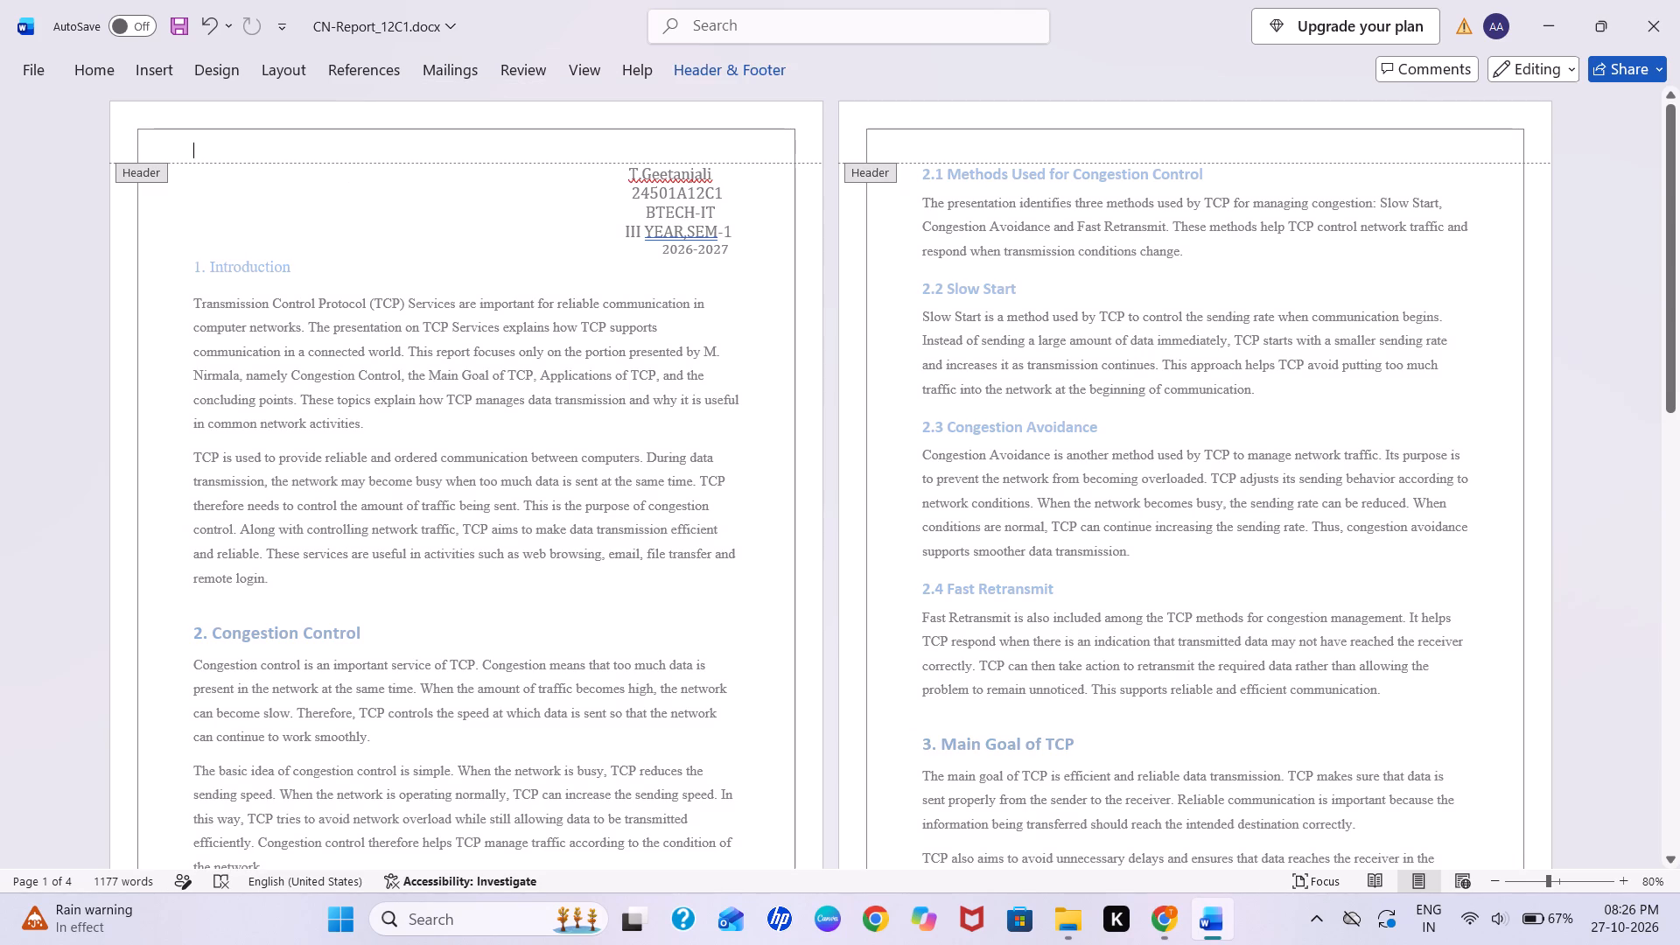
key("c")
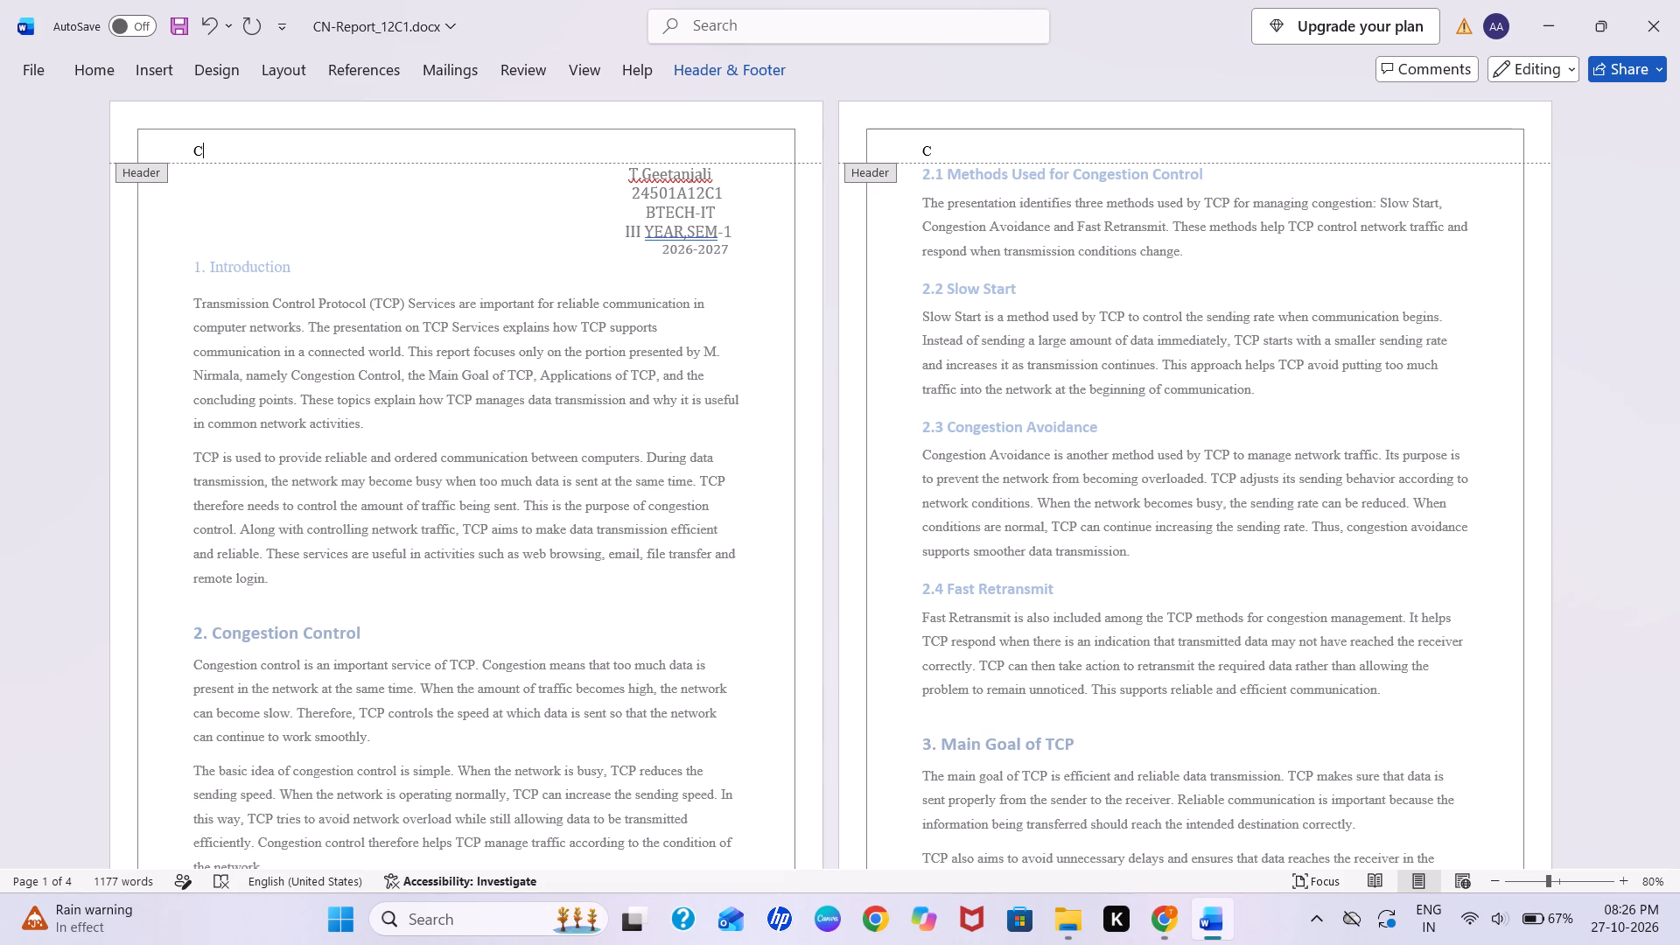
type("N")
key("space")
type("AA")
key("BackSpace")
type("SSIGNMENT -2")
key("space")
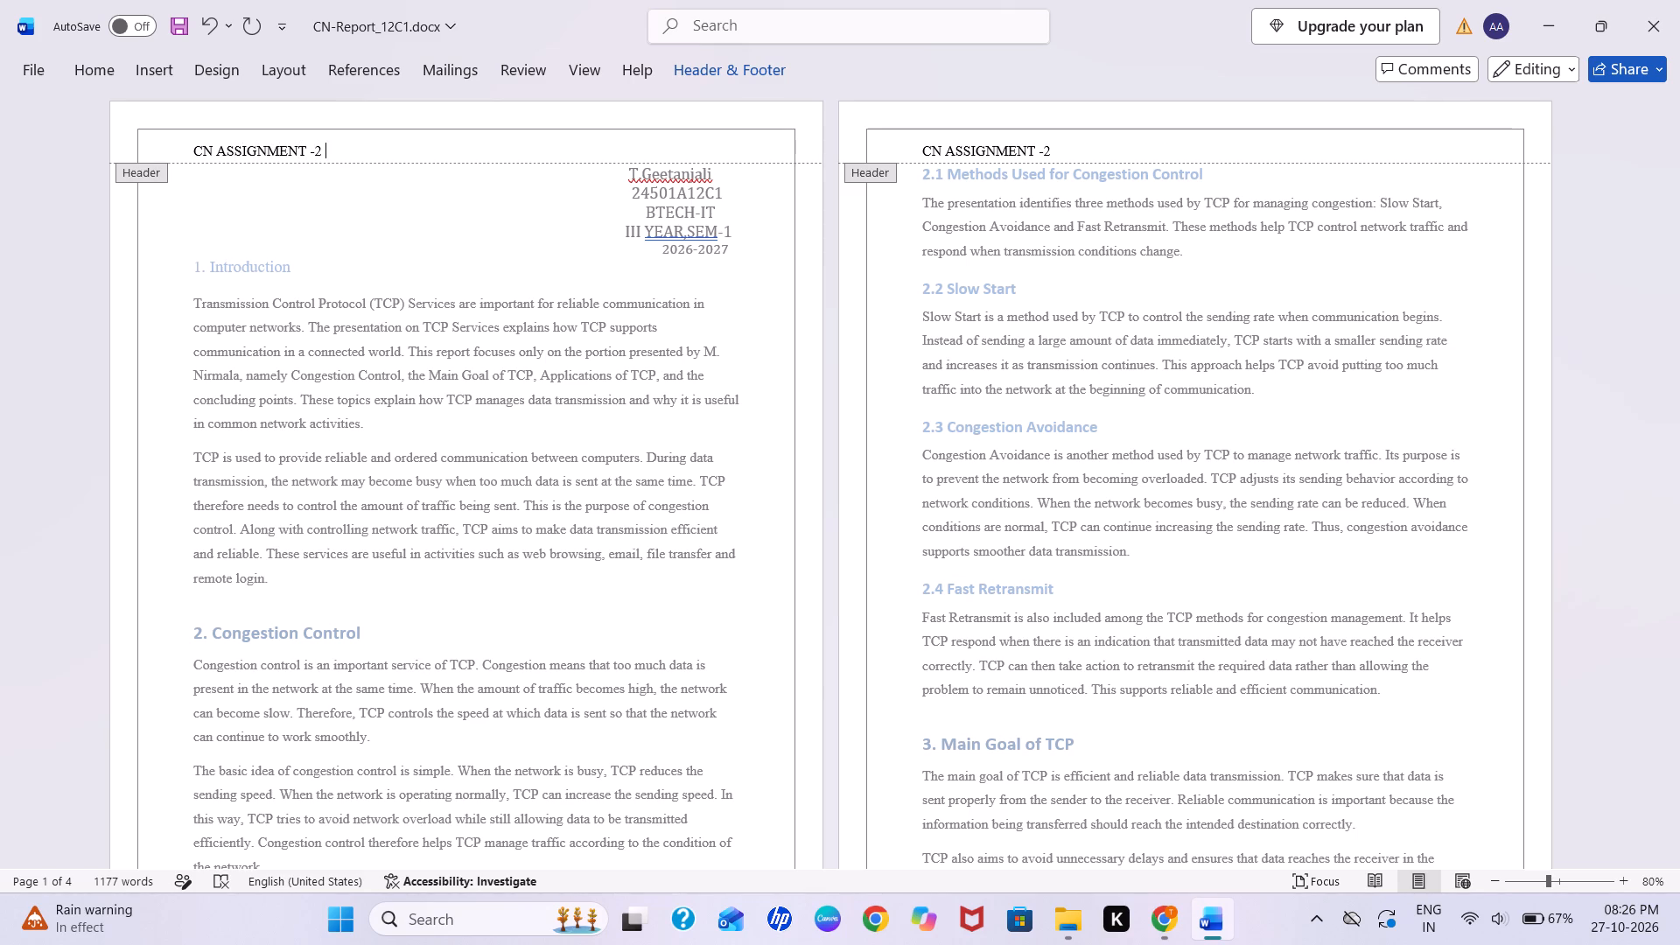
key("Return")
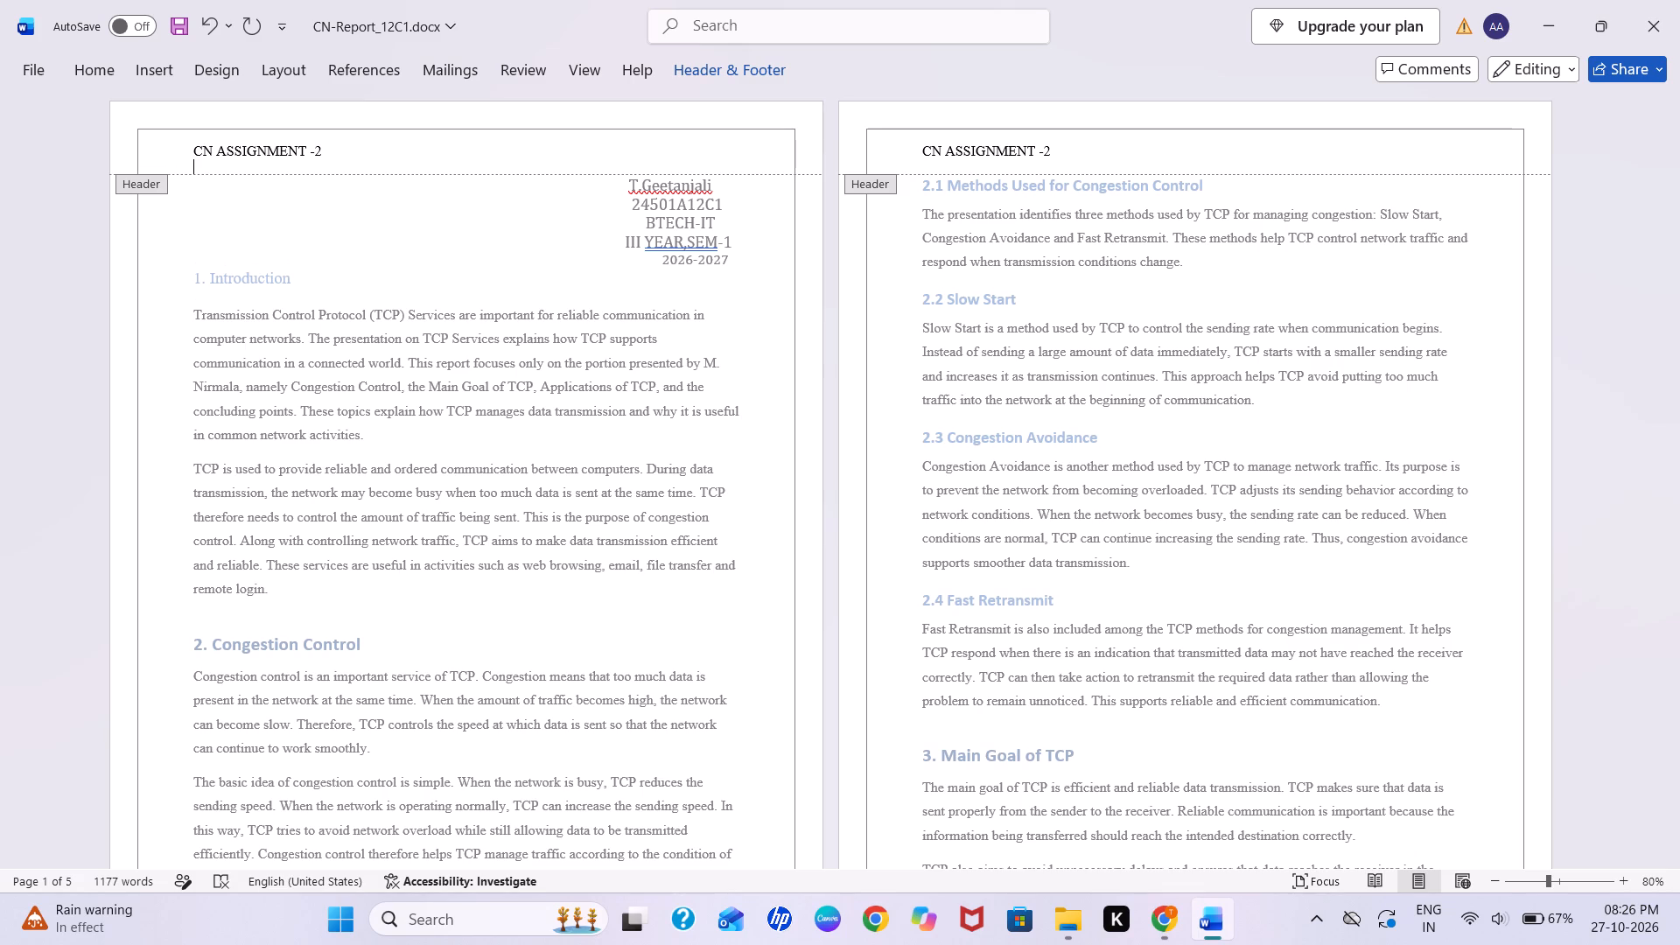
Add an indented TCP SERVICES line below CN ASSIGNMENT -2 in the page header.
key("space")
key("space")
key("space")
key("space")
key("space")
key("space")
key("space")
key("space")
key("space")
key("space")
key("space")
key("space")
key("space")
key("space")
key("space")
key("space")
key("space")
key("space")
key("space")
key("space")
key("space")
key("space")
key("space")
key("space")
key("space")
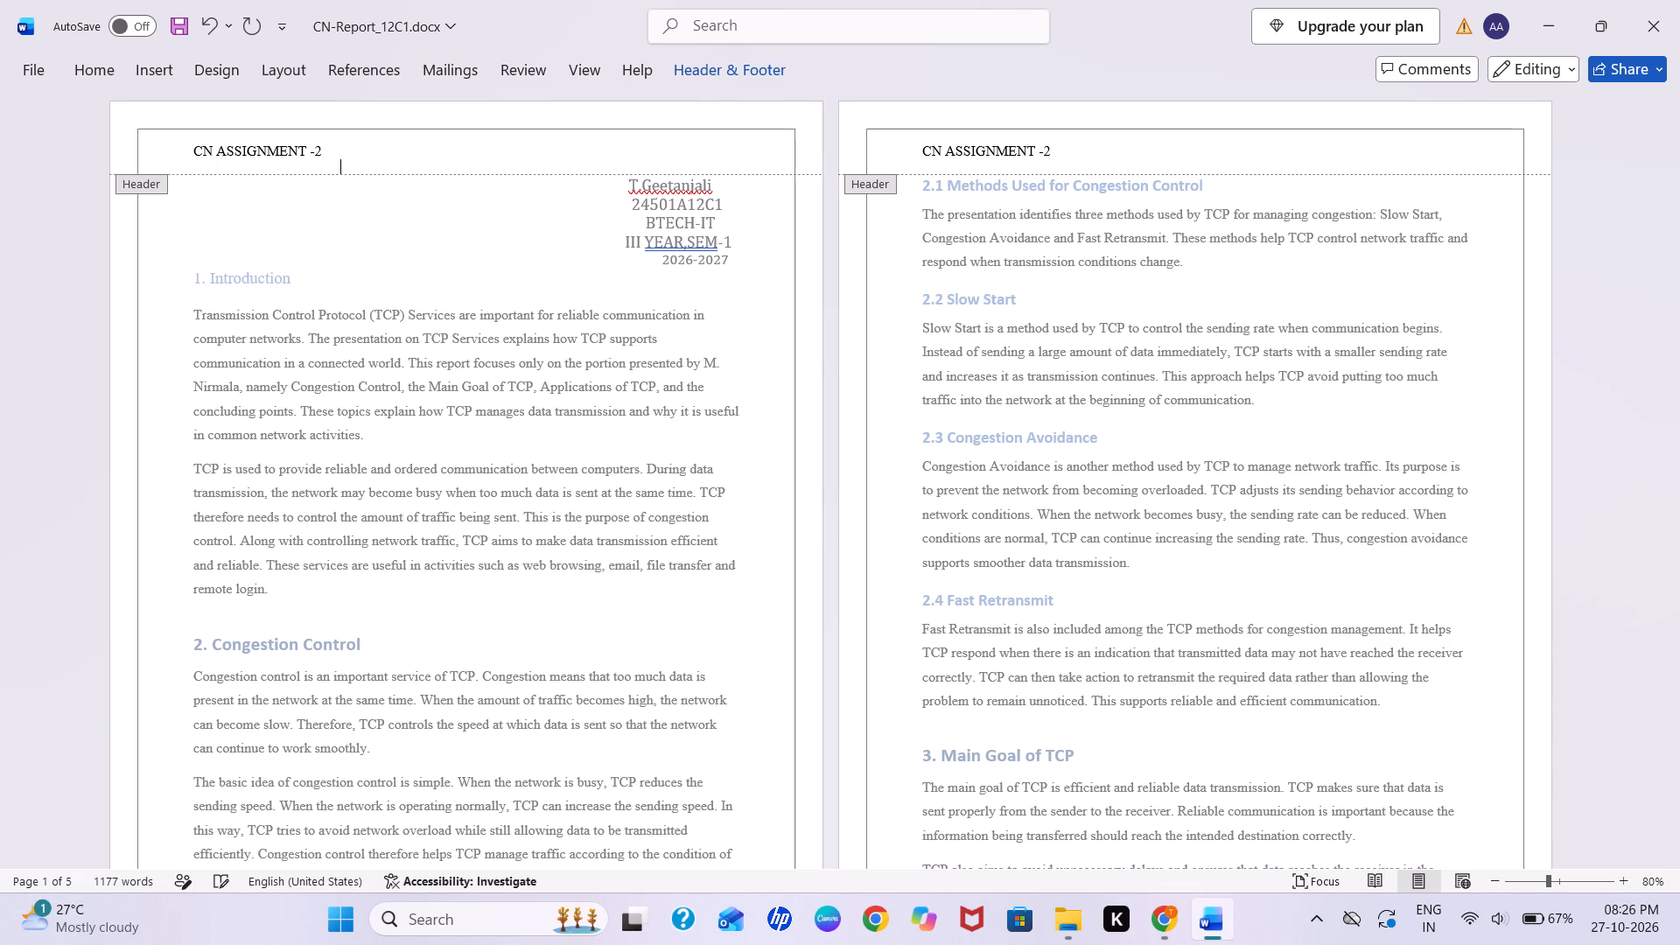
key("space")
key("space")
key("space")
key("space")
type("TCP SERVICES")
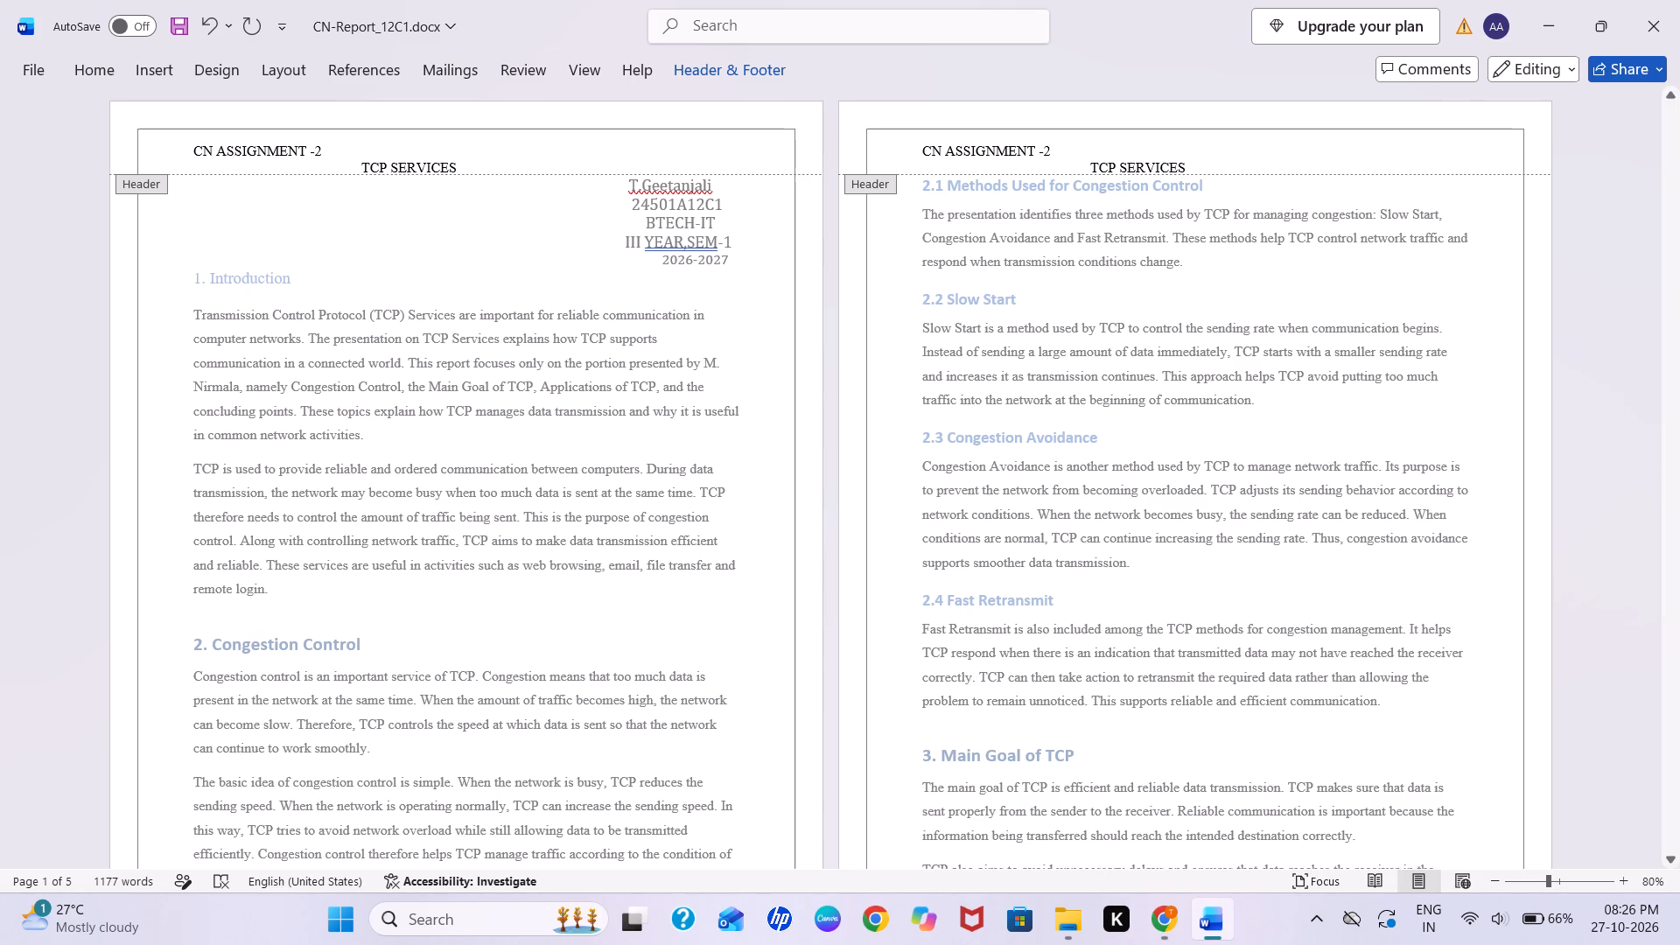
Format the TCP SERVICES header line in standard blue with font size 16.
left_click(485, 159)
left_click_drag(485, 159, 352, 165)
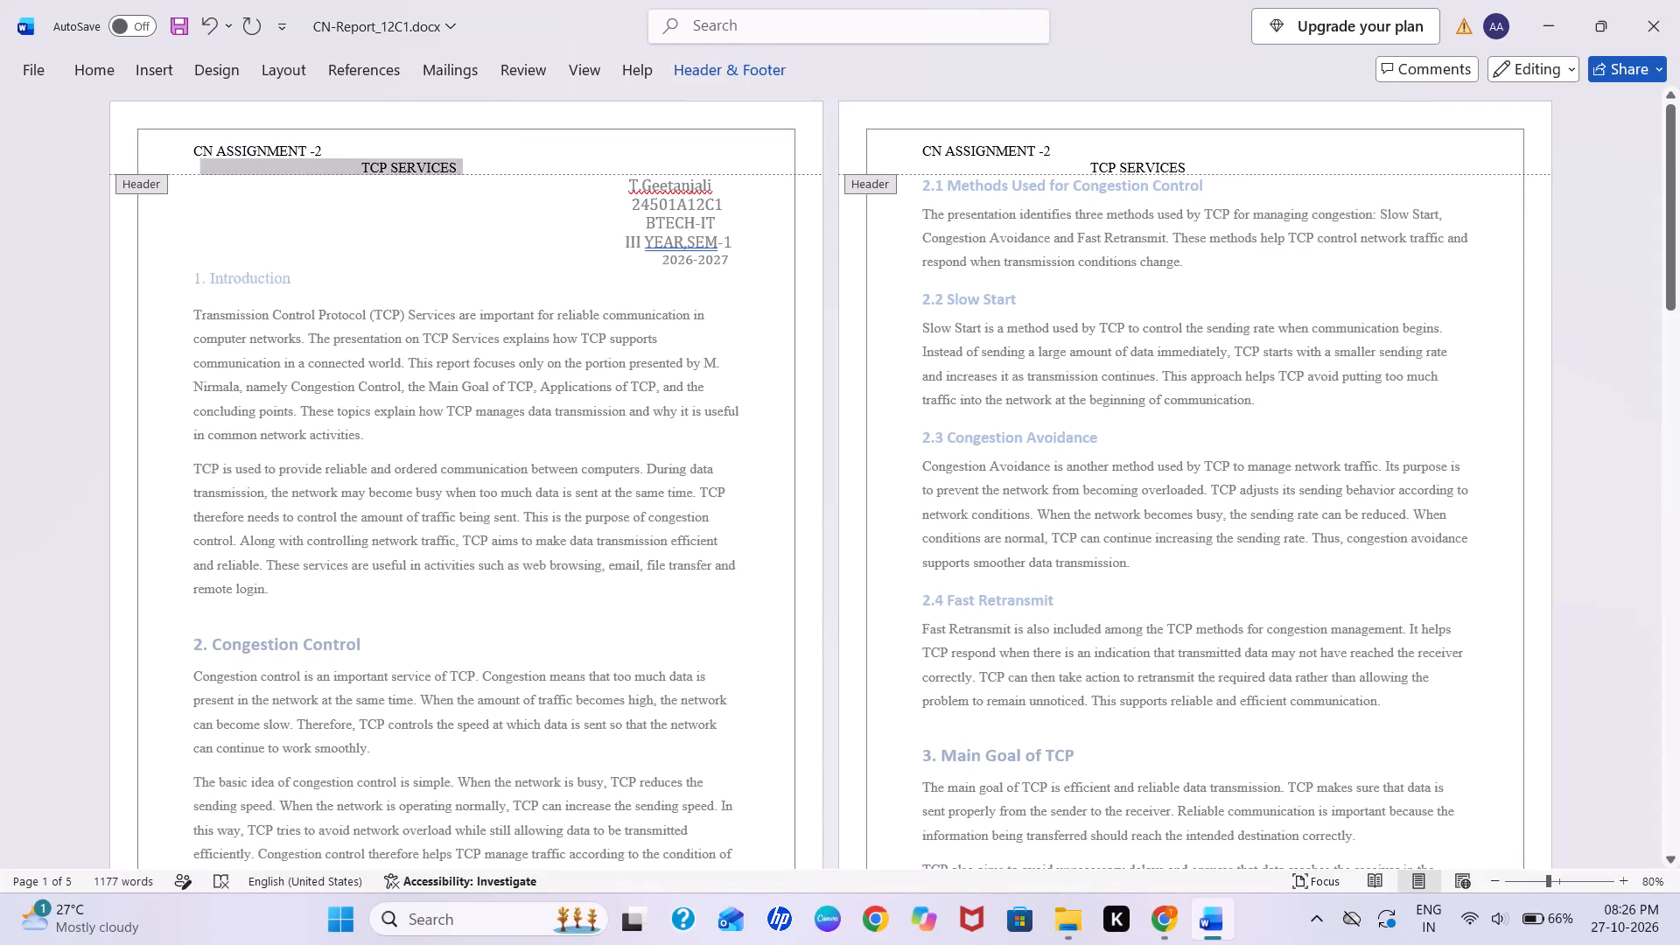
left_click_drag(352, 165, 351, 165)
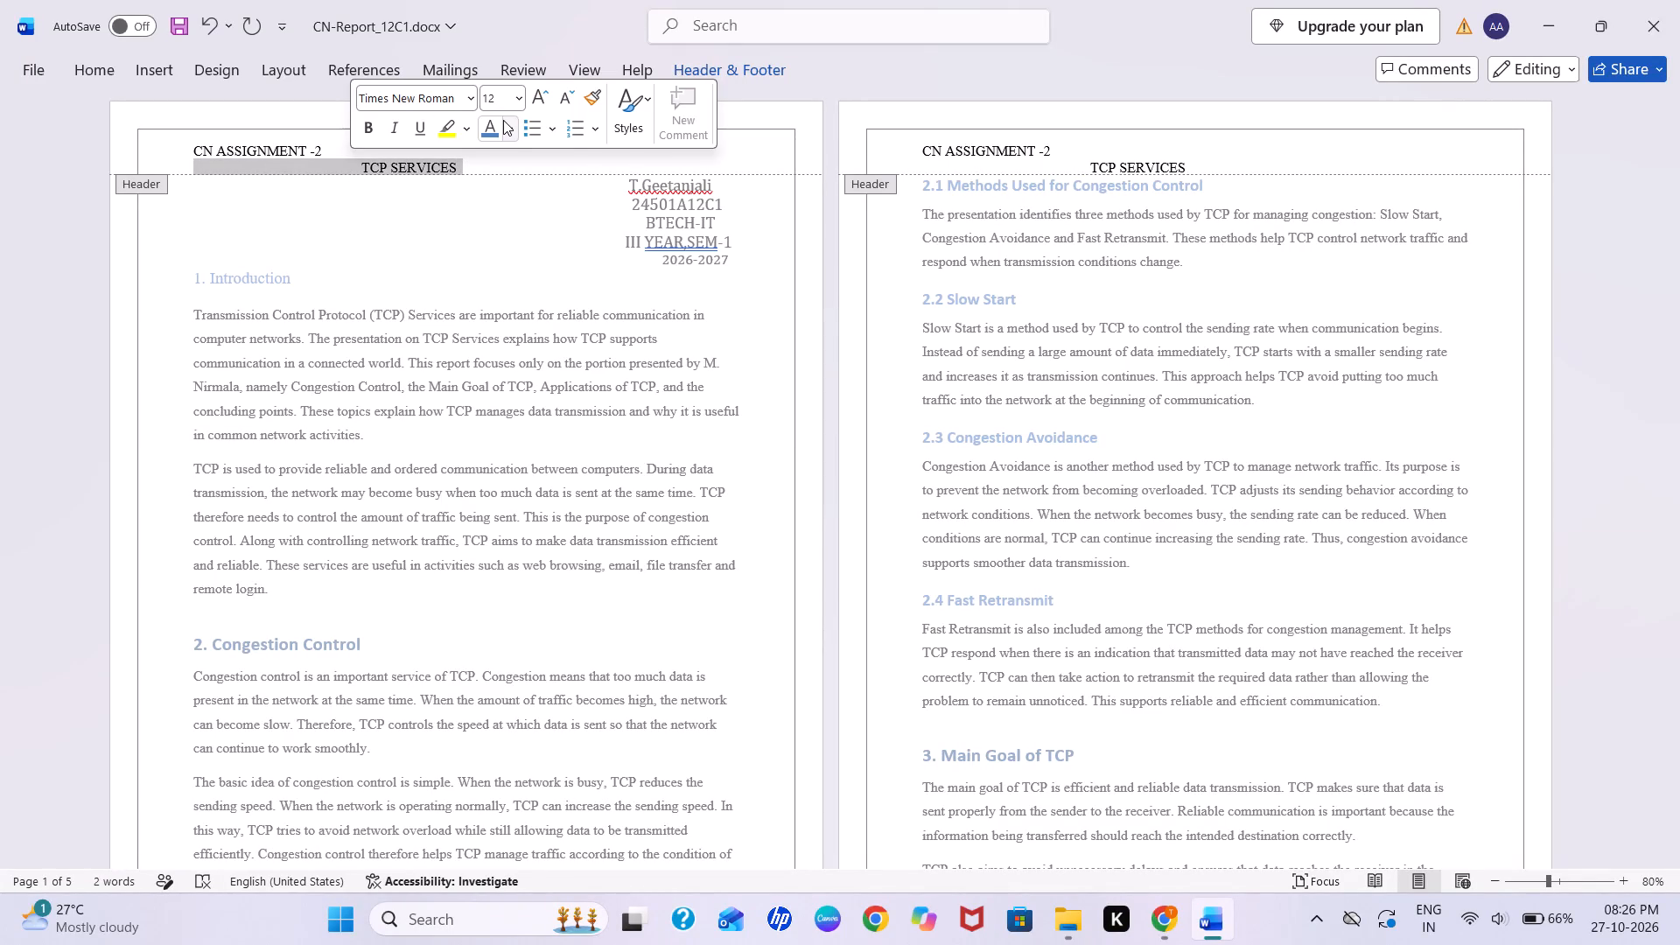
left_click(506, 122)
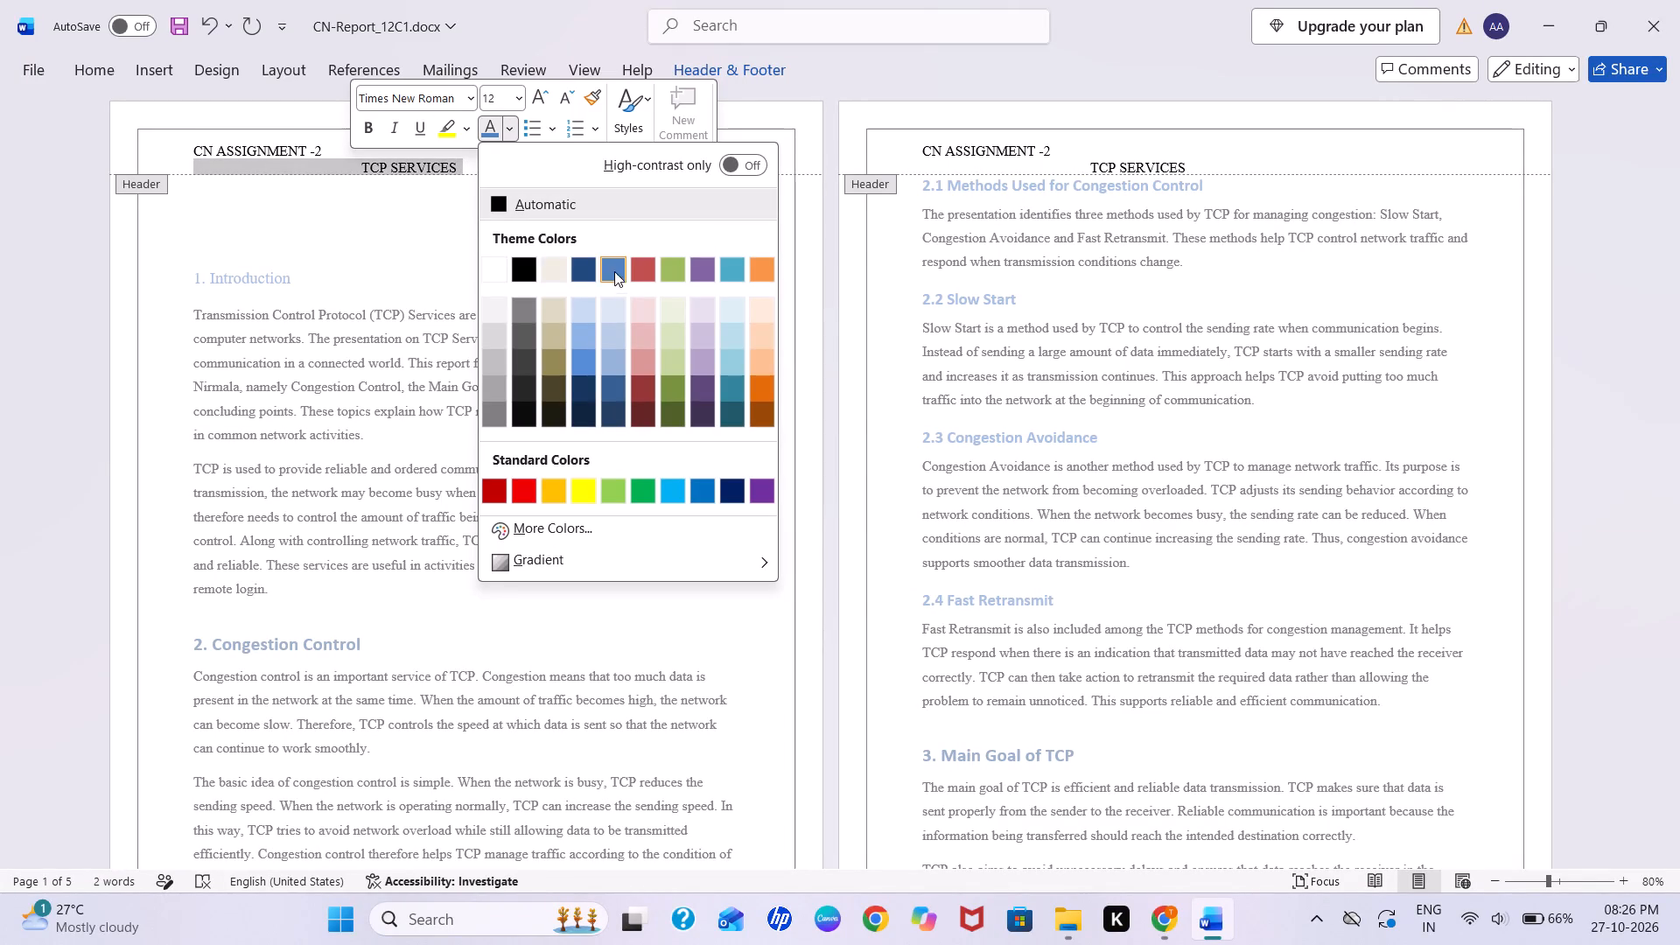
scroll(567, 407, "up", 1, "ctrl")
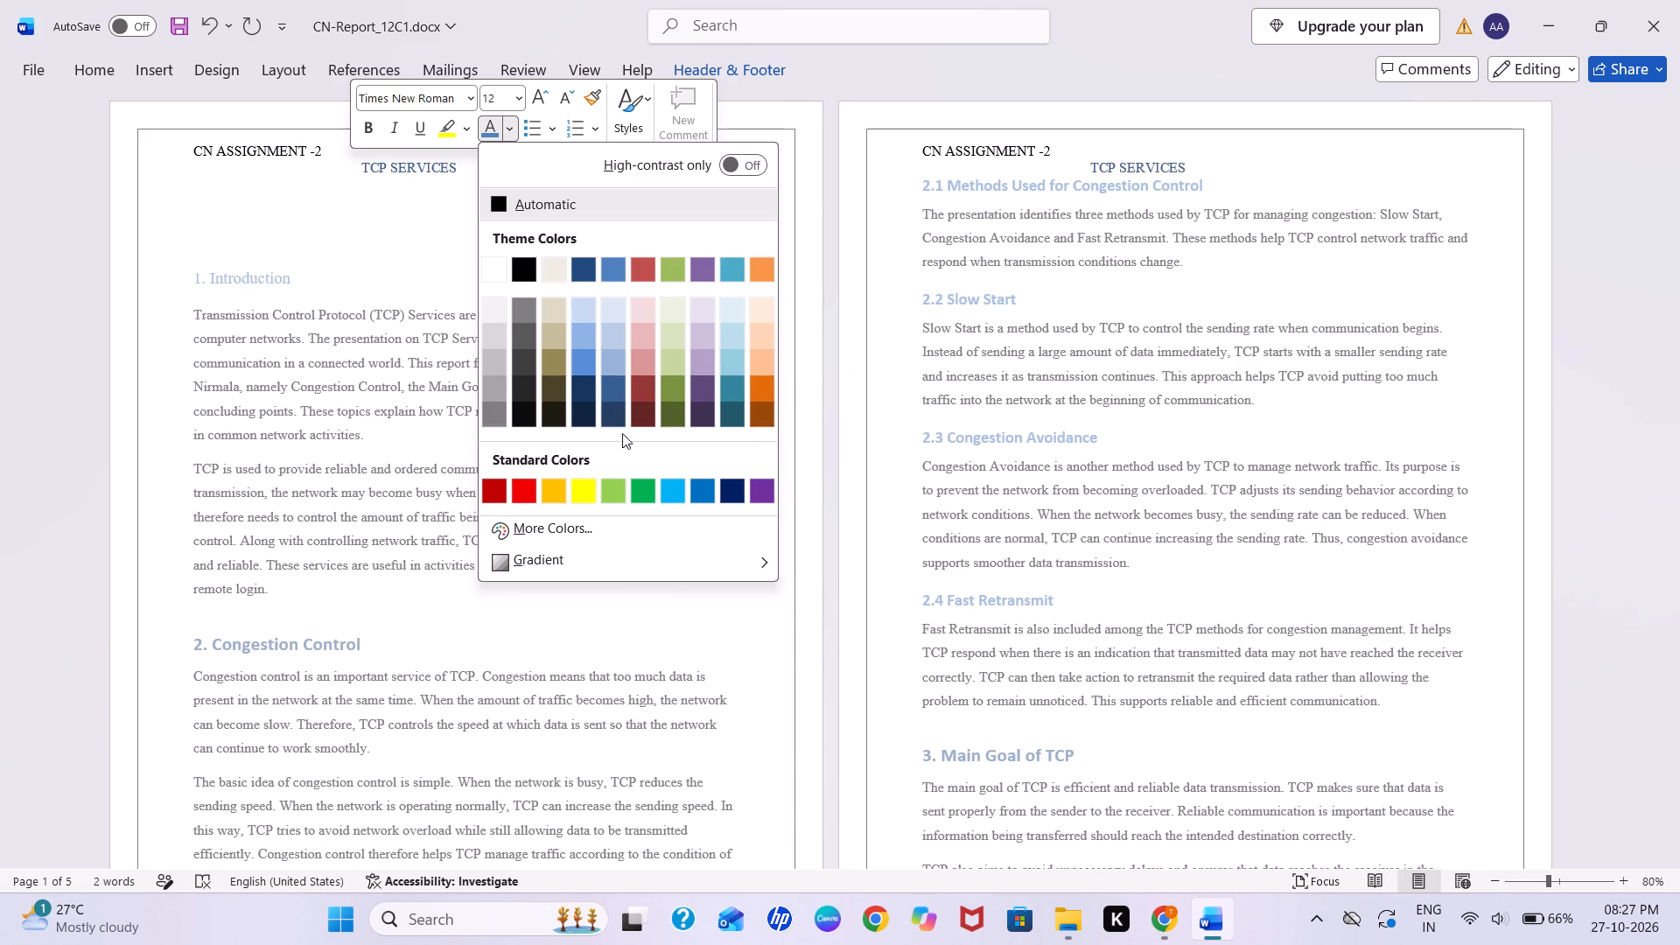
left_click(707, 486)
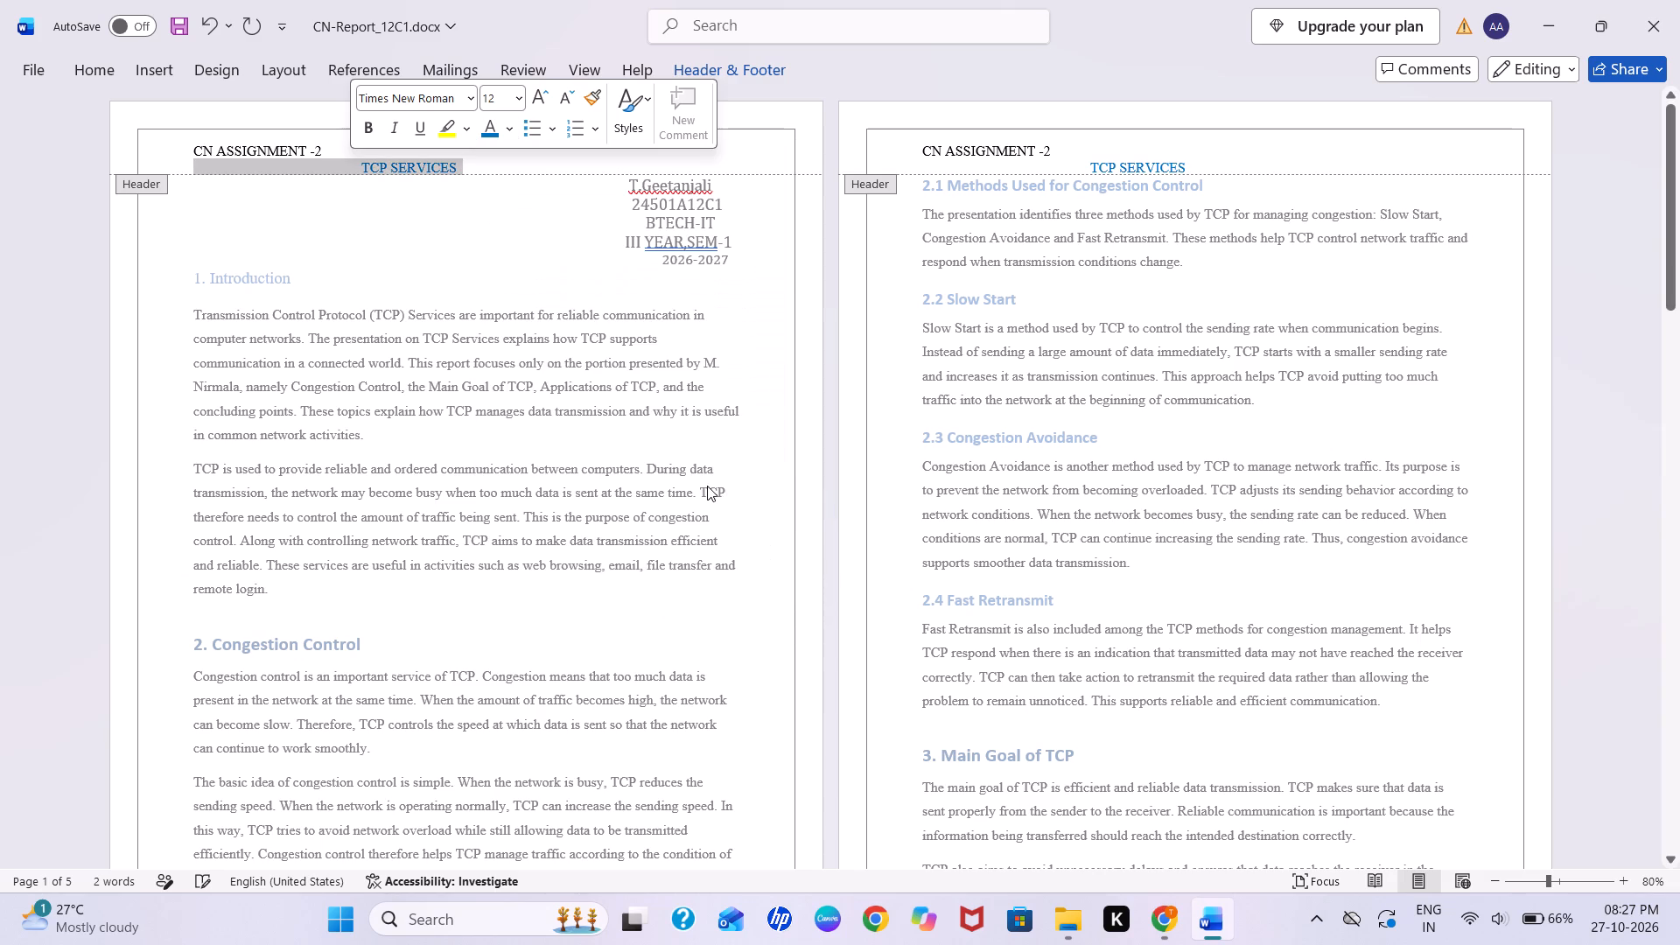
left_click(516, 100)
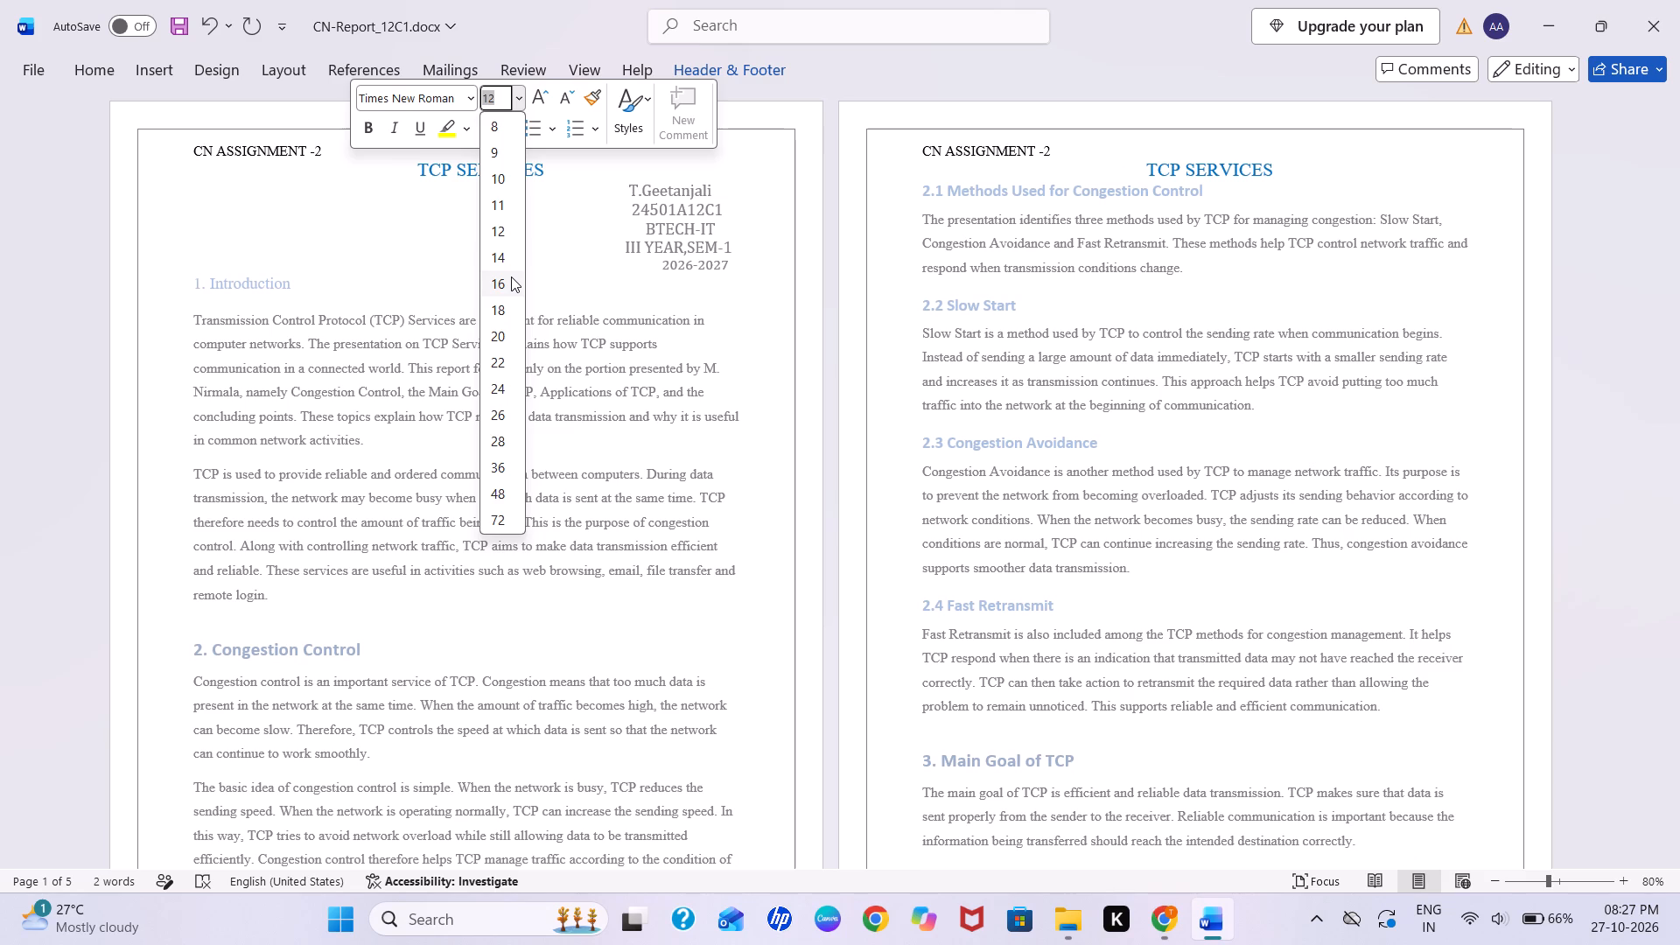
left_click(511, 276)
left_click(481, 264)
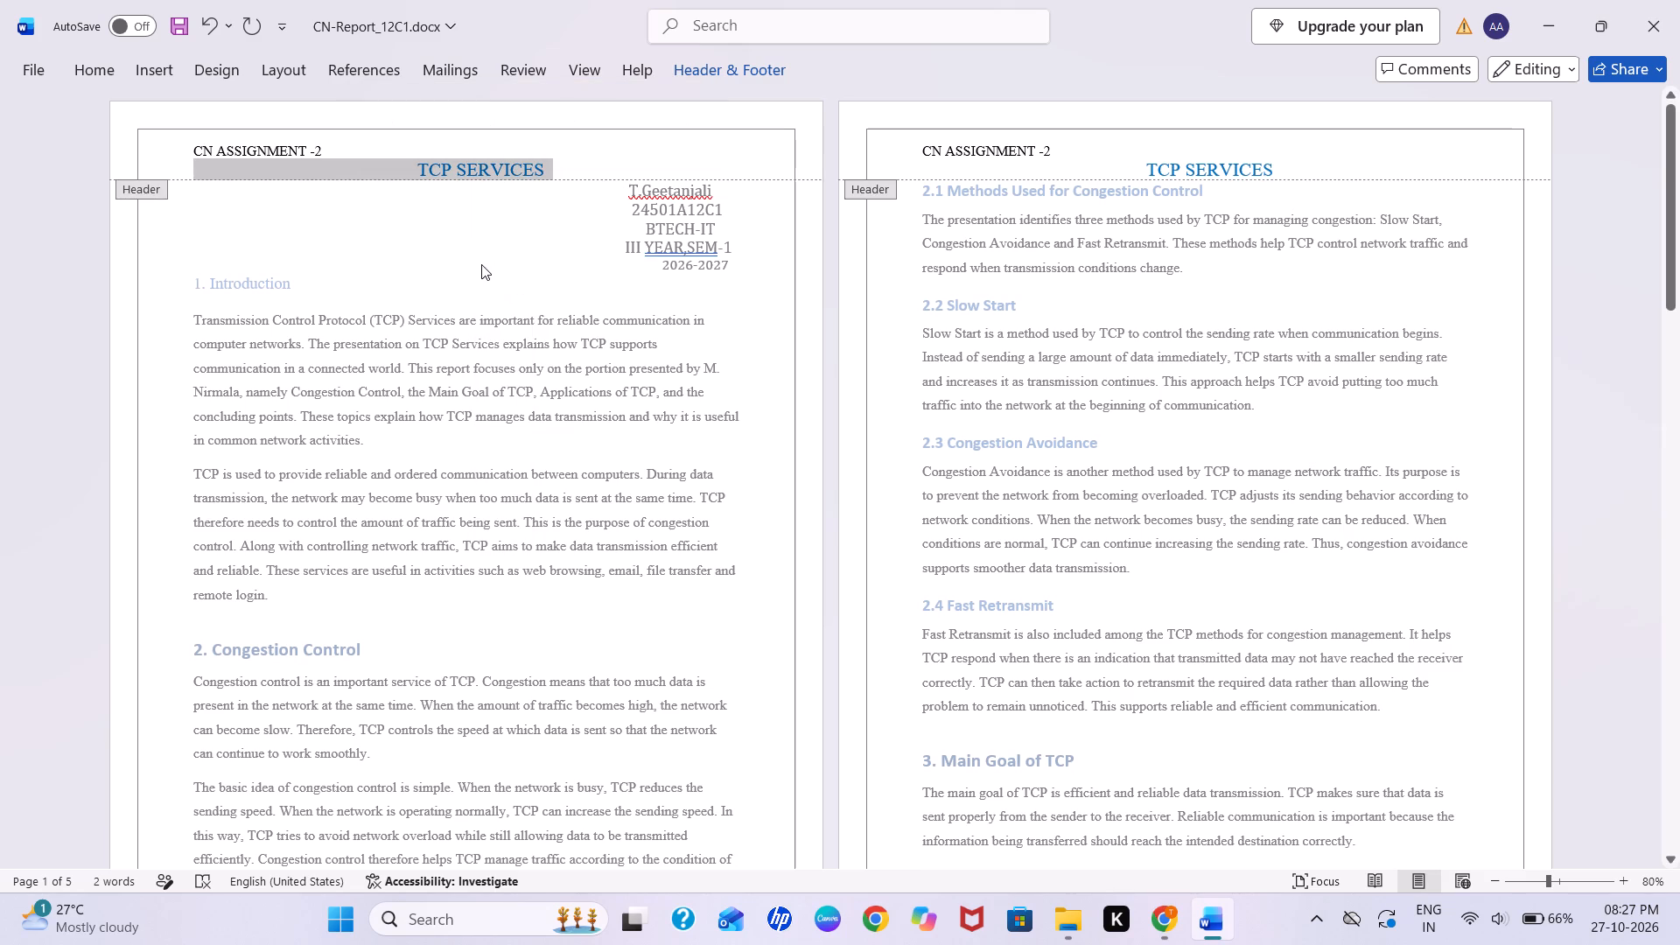
Set the font size of CN ASSIGNMENT -2 in the page header to 14 and return to the document body.
left_click(333, 144)
left_click_drag(333, 144, 246, 140)
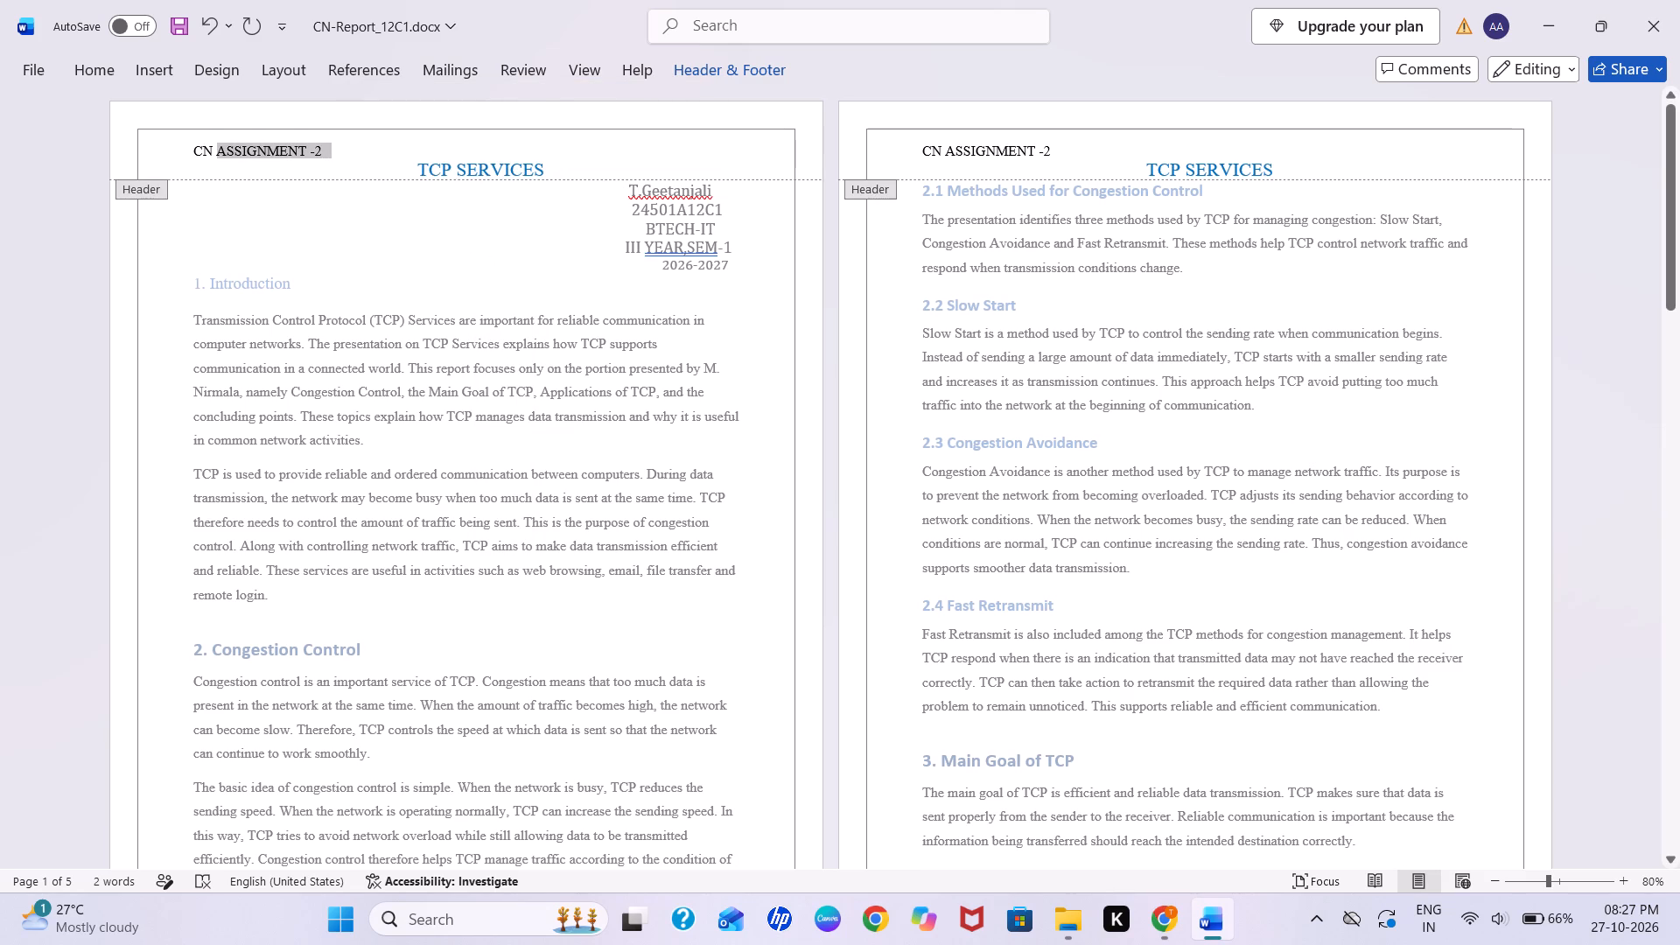
left_click_drag(246, 140, 173, 141)
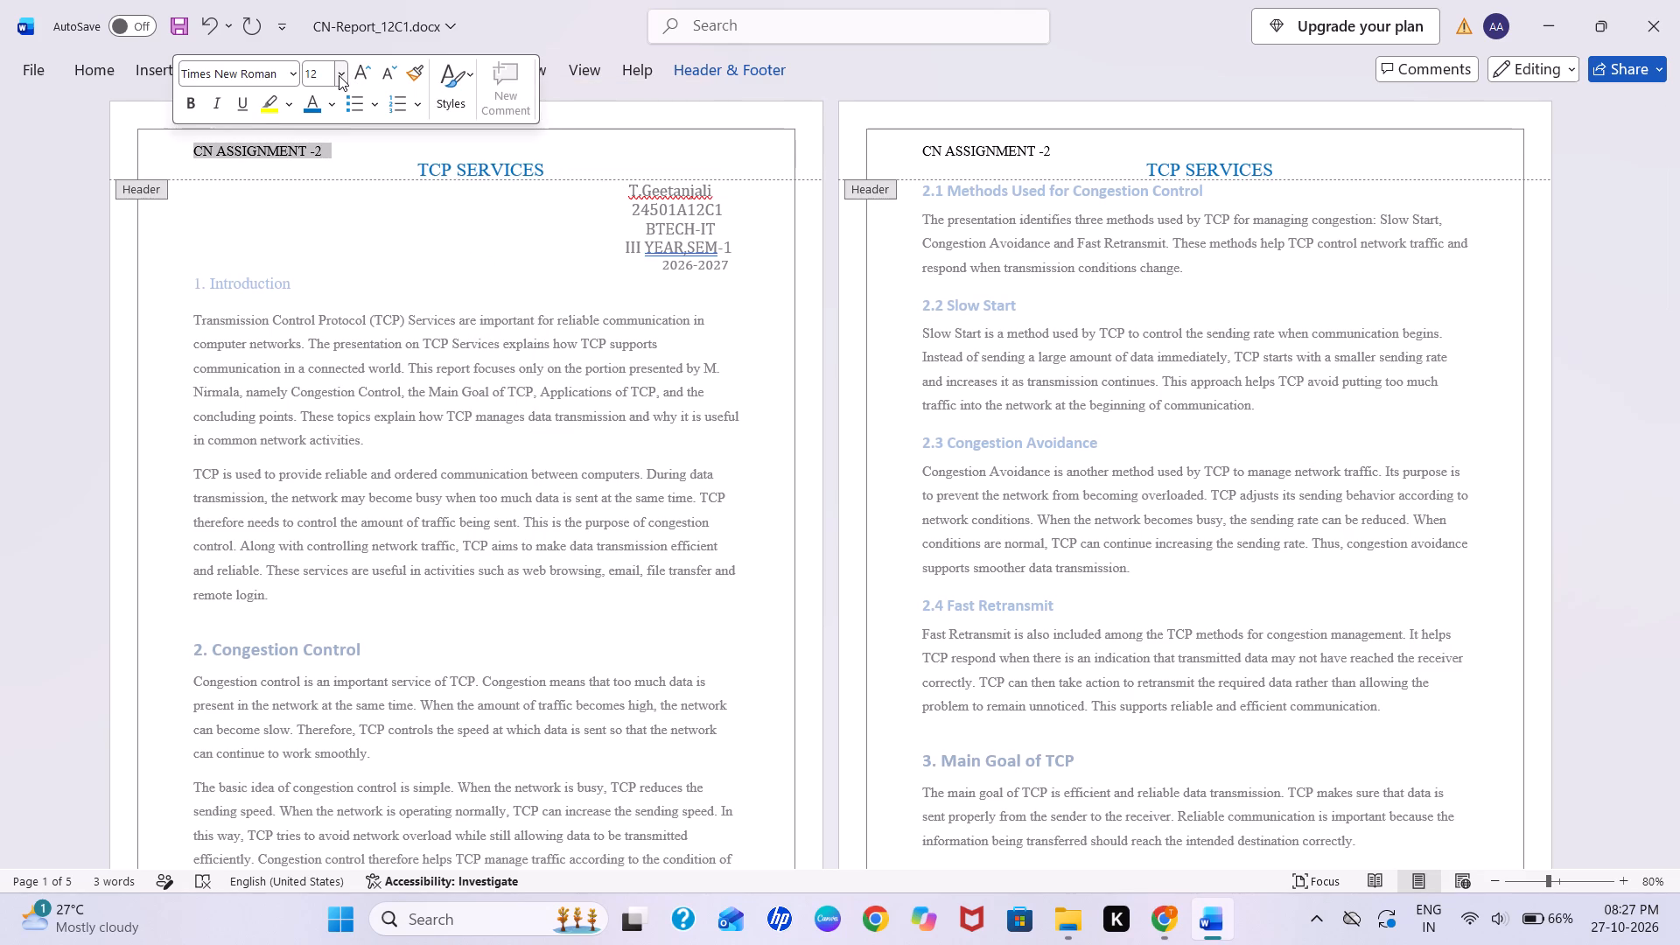
left_click(339, 75)
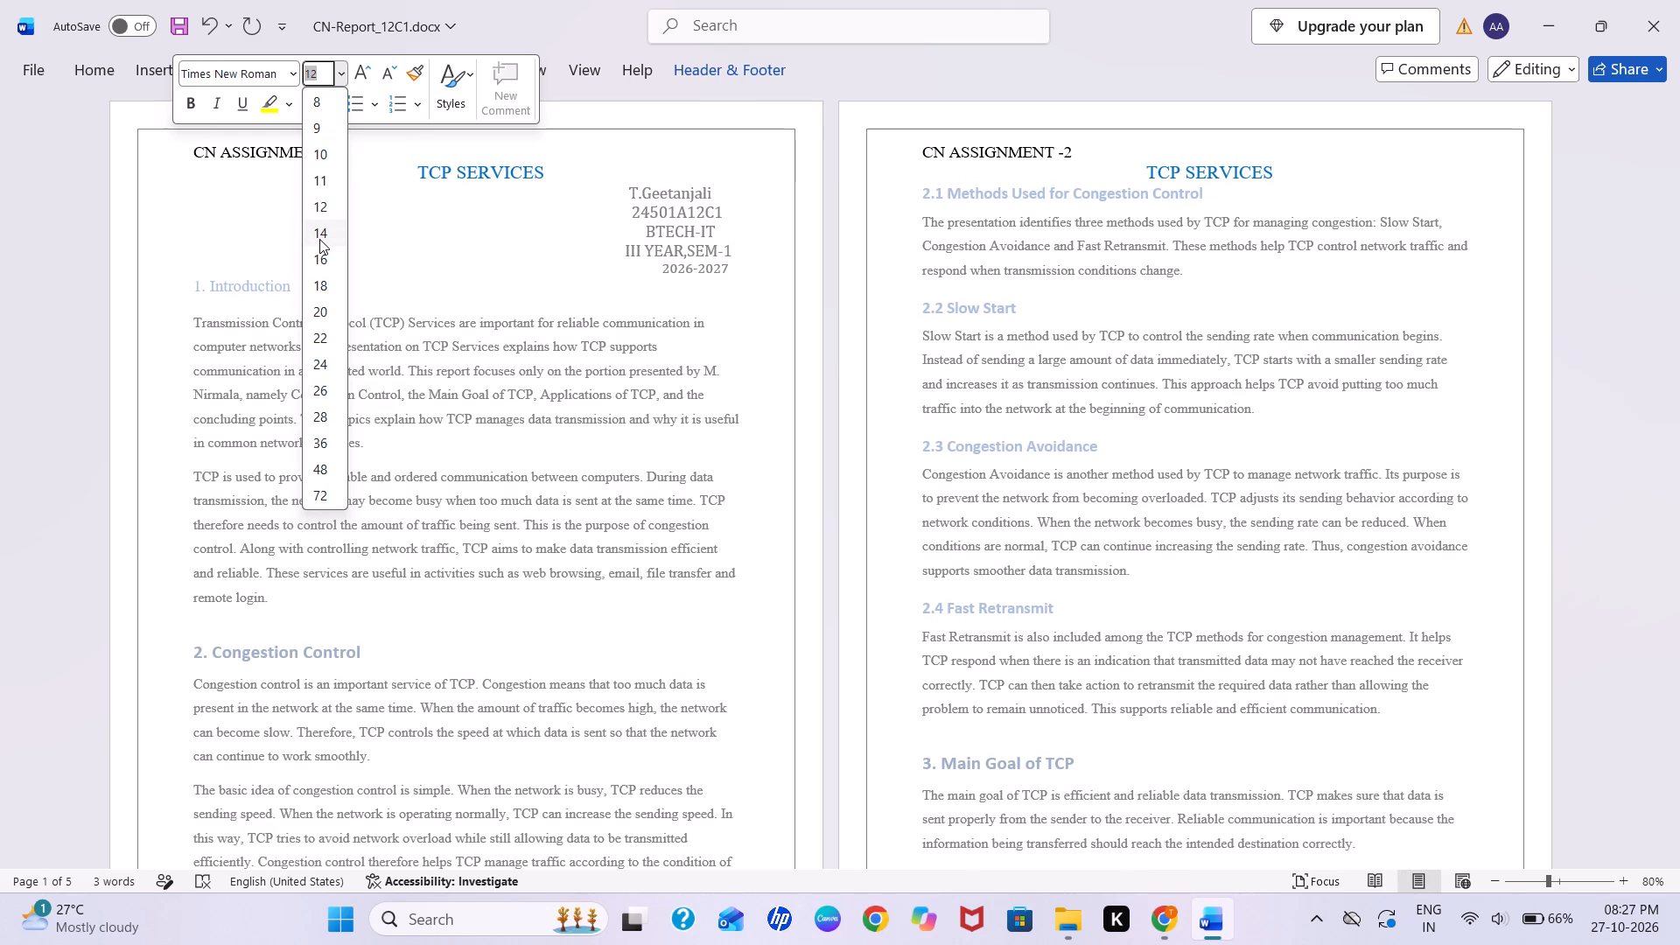
left_click(319, 239)
left_click(342, 263)
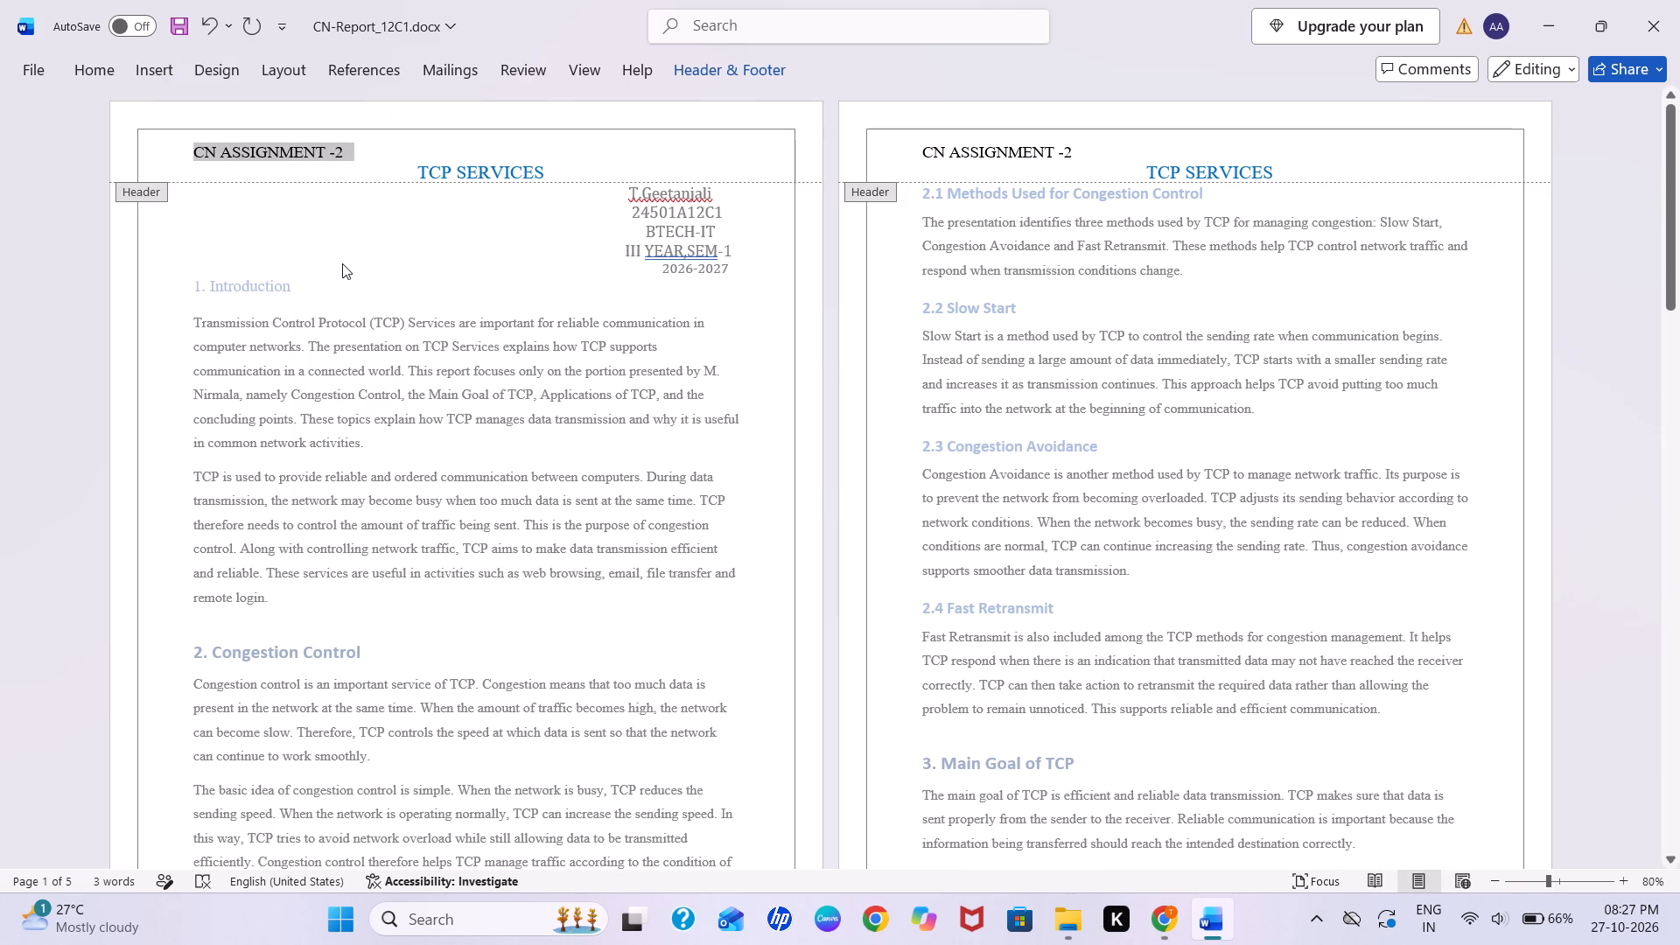
left_click(342, 263)
left_click(454, 244)
double_click(456, 243)
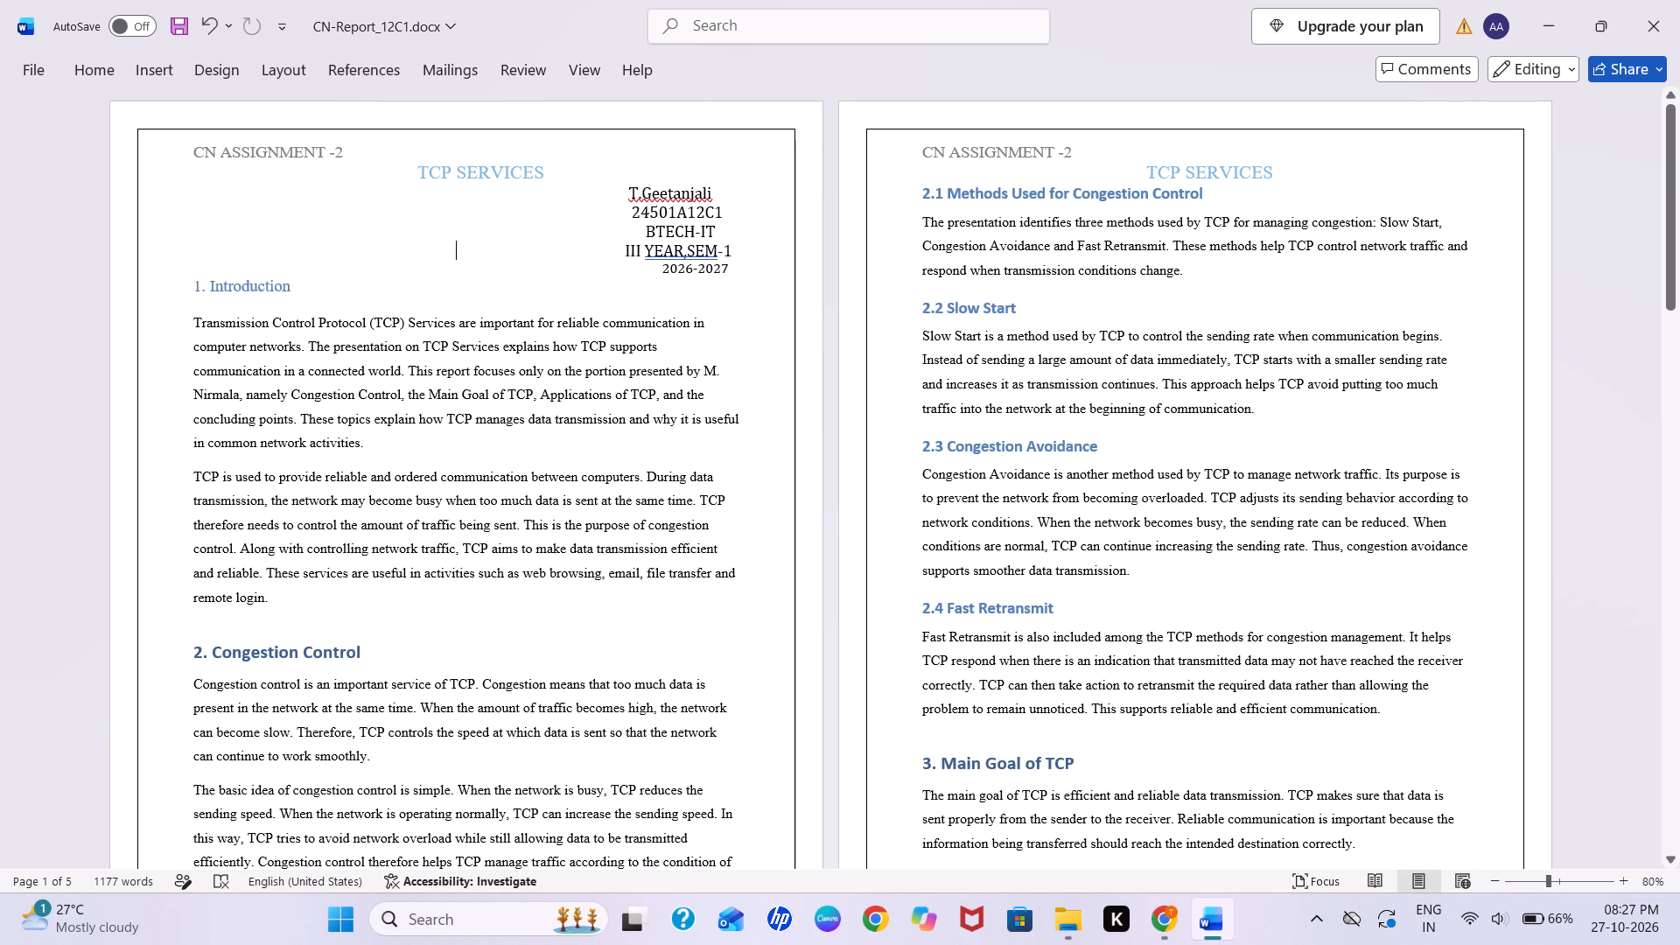
Delete the TCP SERVICES text and its line from the page header, keeping only CN ASSIGNMENT -2, and return to the document body.
double_click(548, 171)
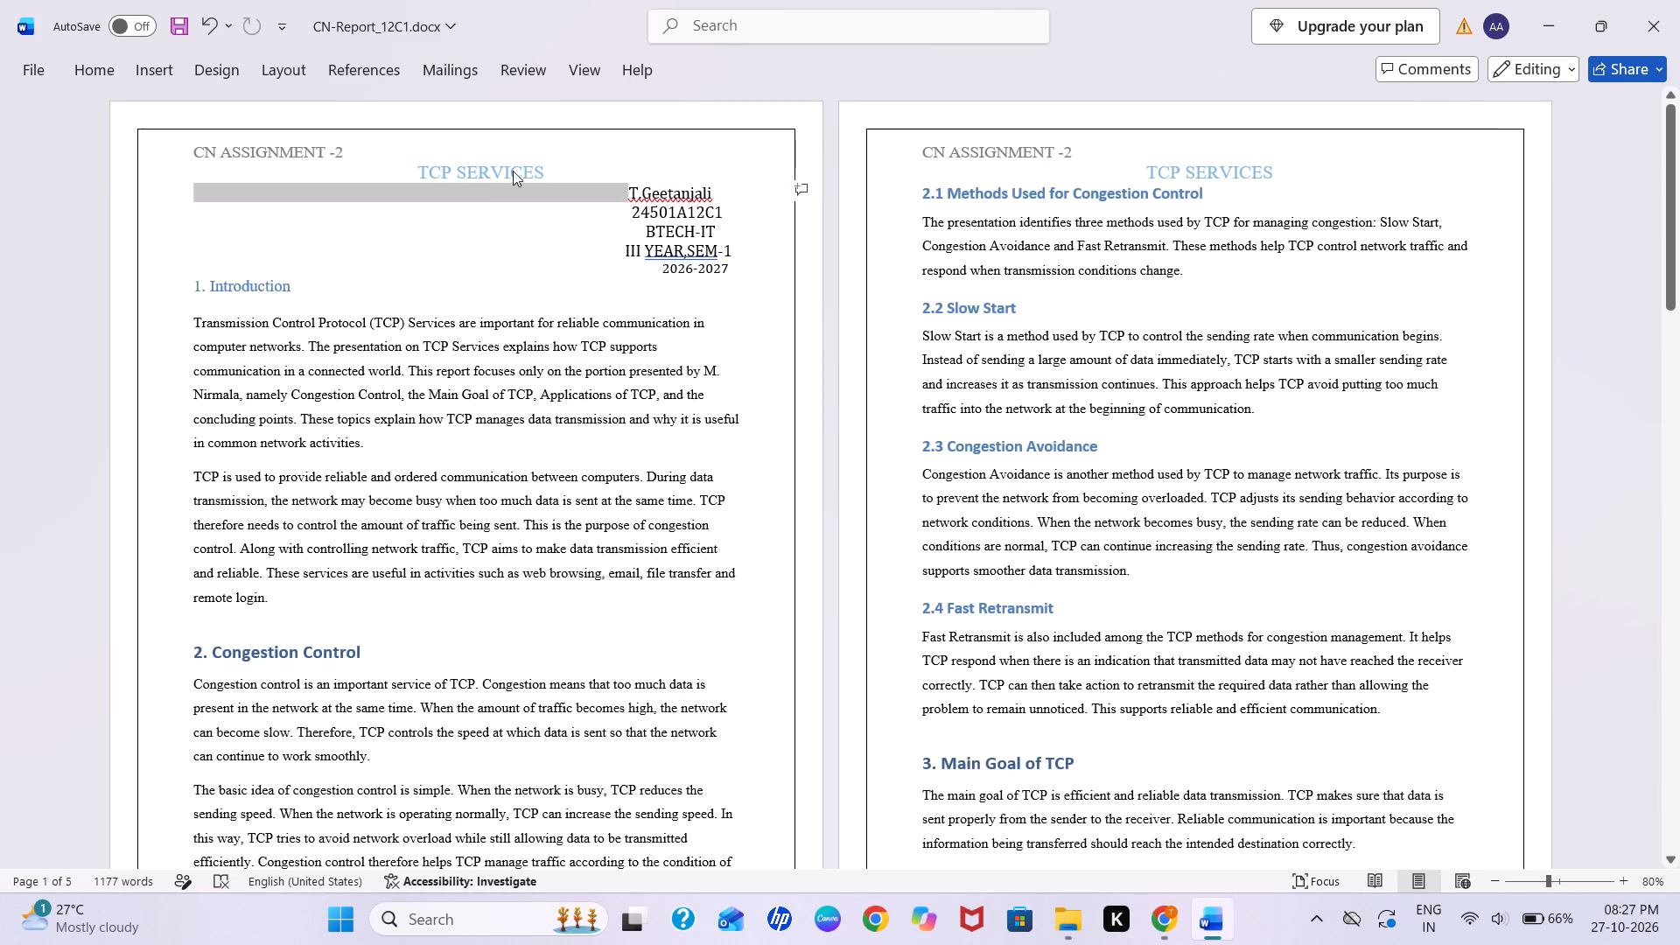
double_click(545, 166)
left_click_drag(545, 166, 532, 162)
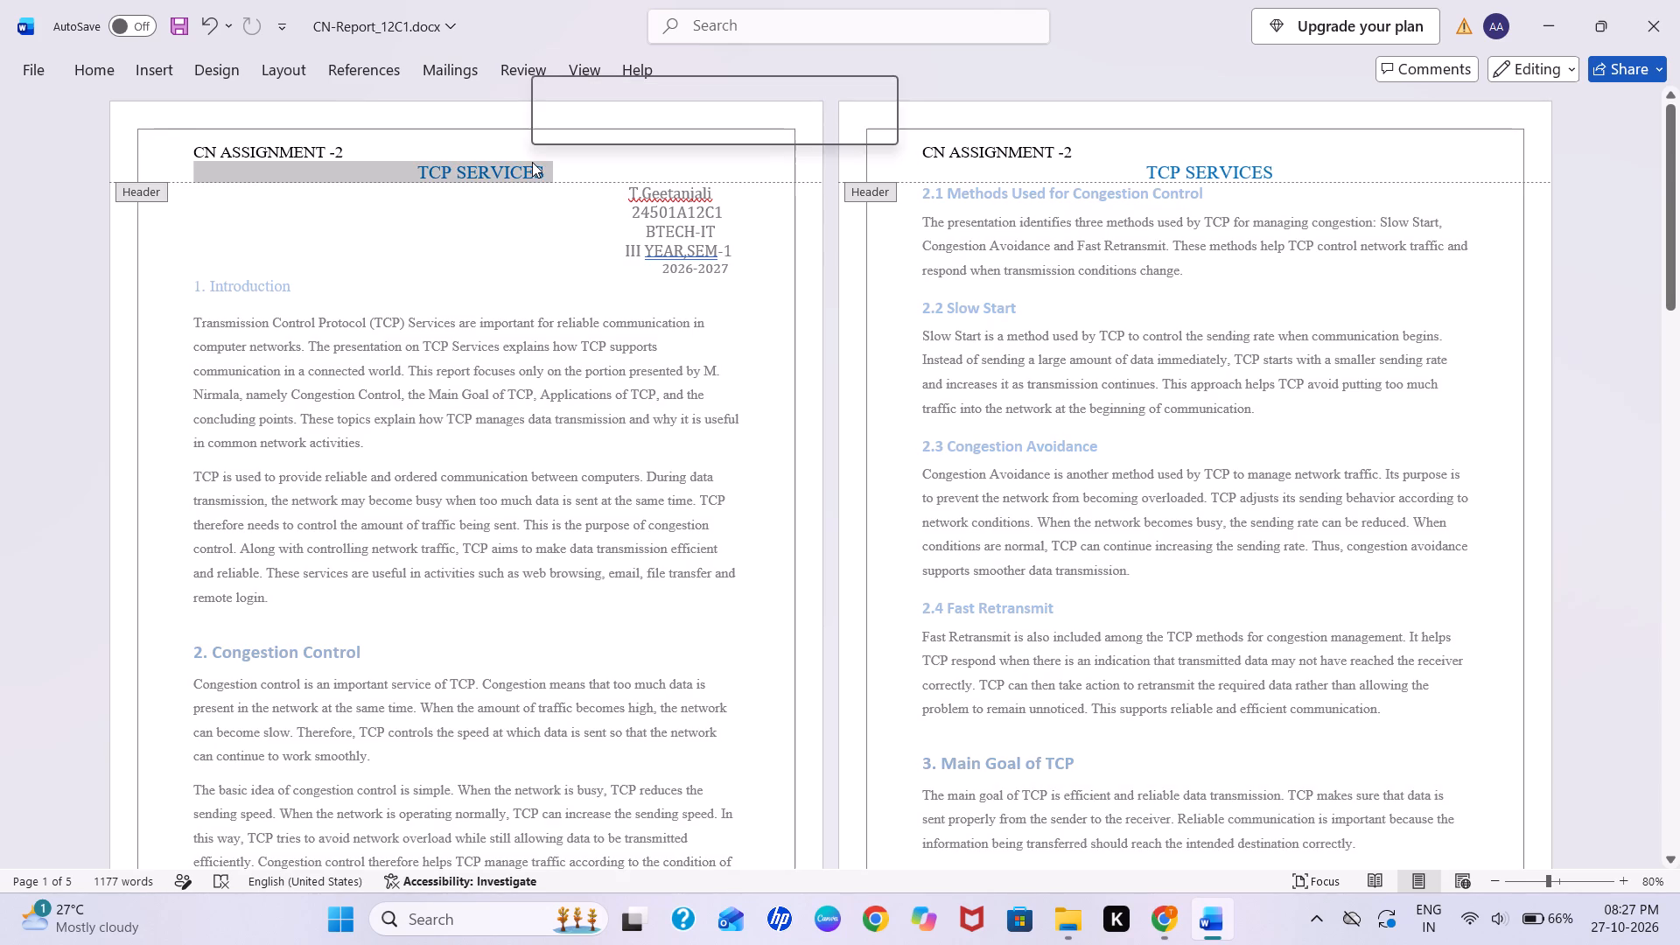
key("BackSpace")
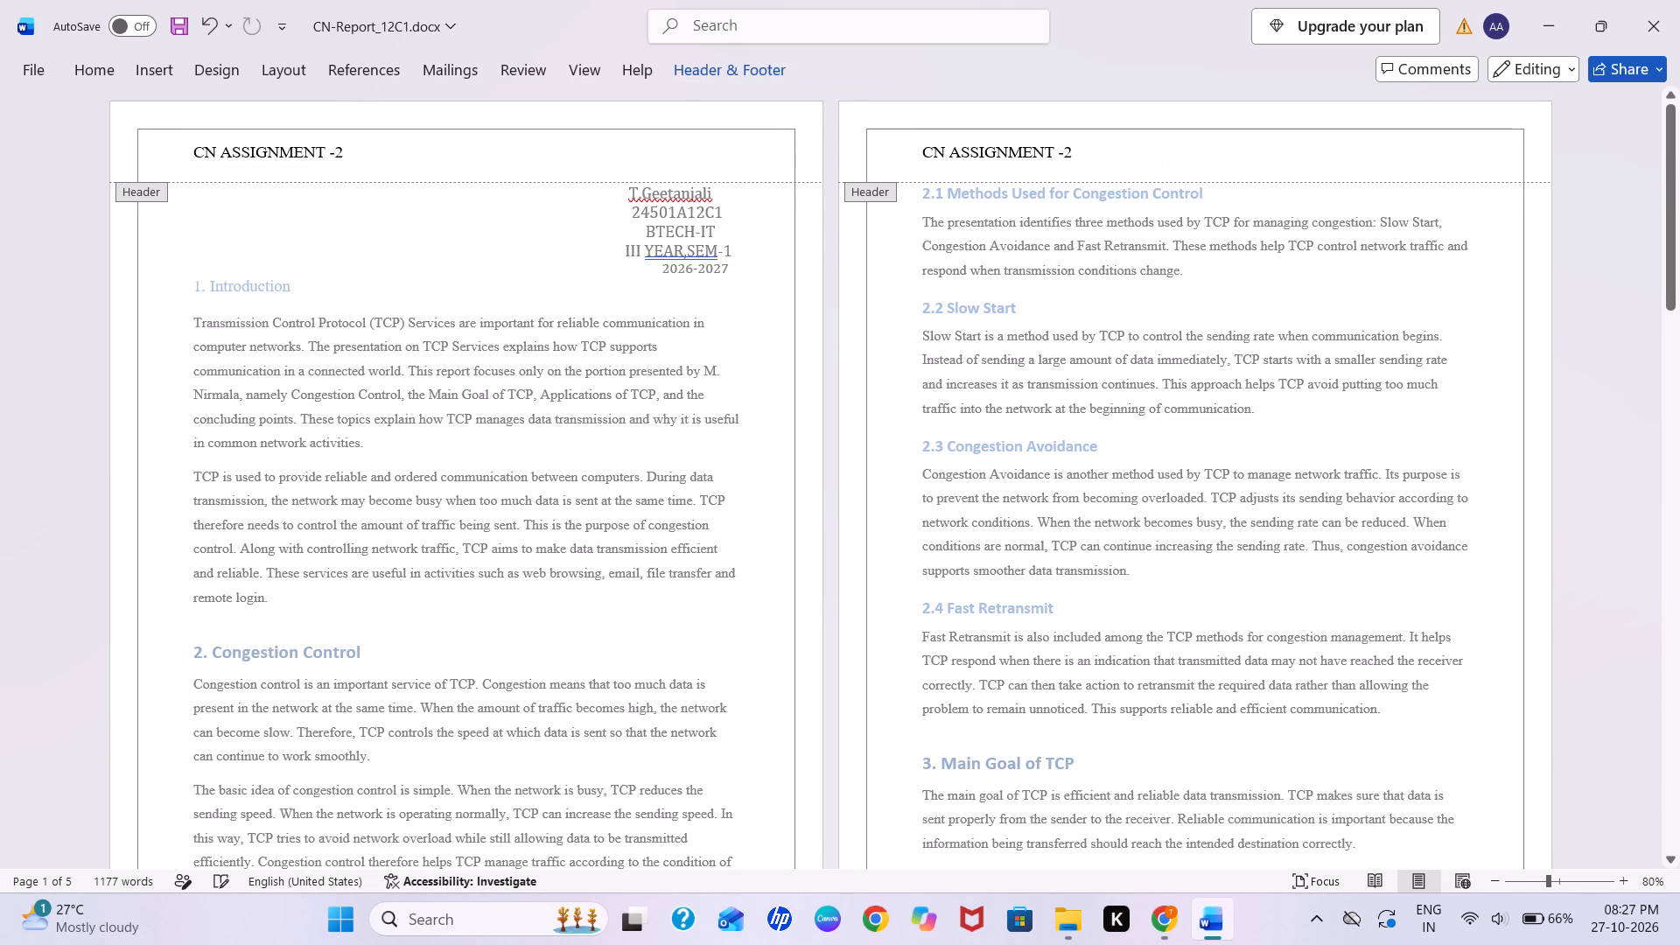
key("BackSpace")
triple_click(427, 188)
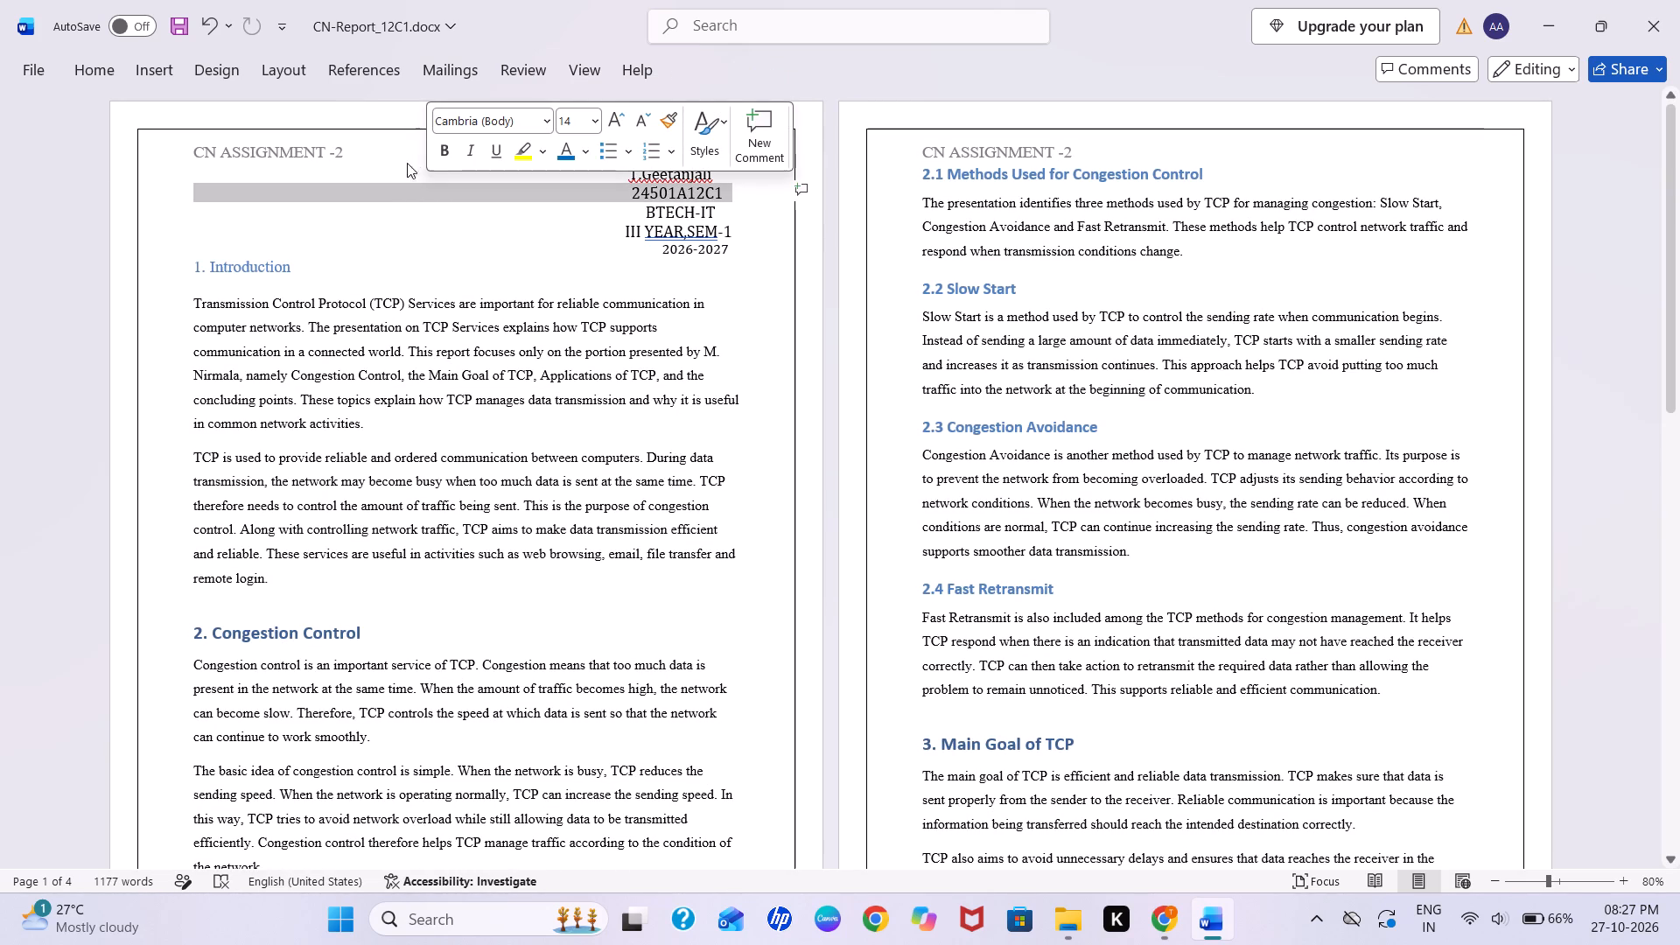
Enter TCP SERVICES near the middle of the first body line on page 1, ahead of the student name.
left_click(398, 174)
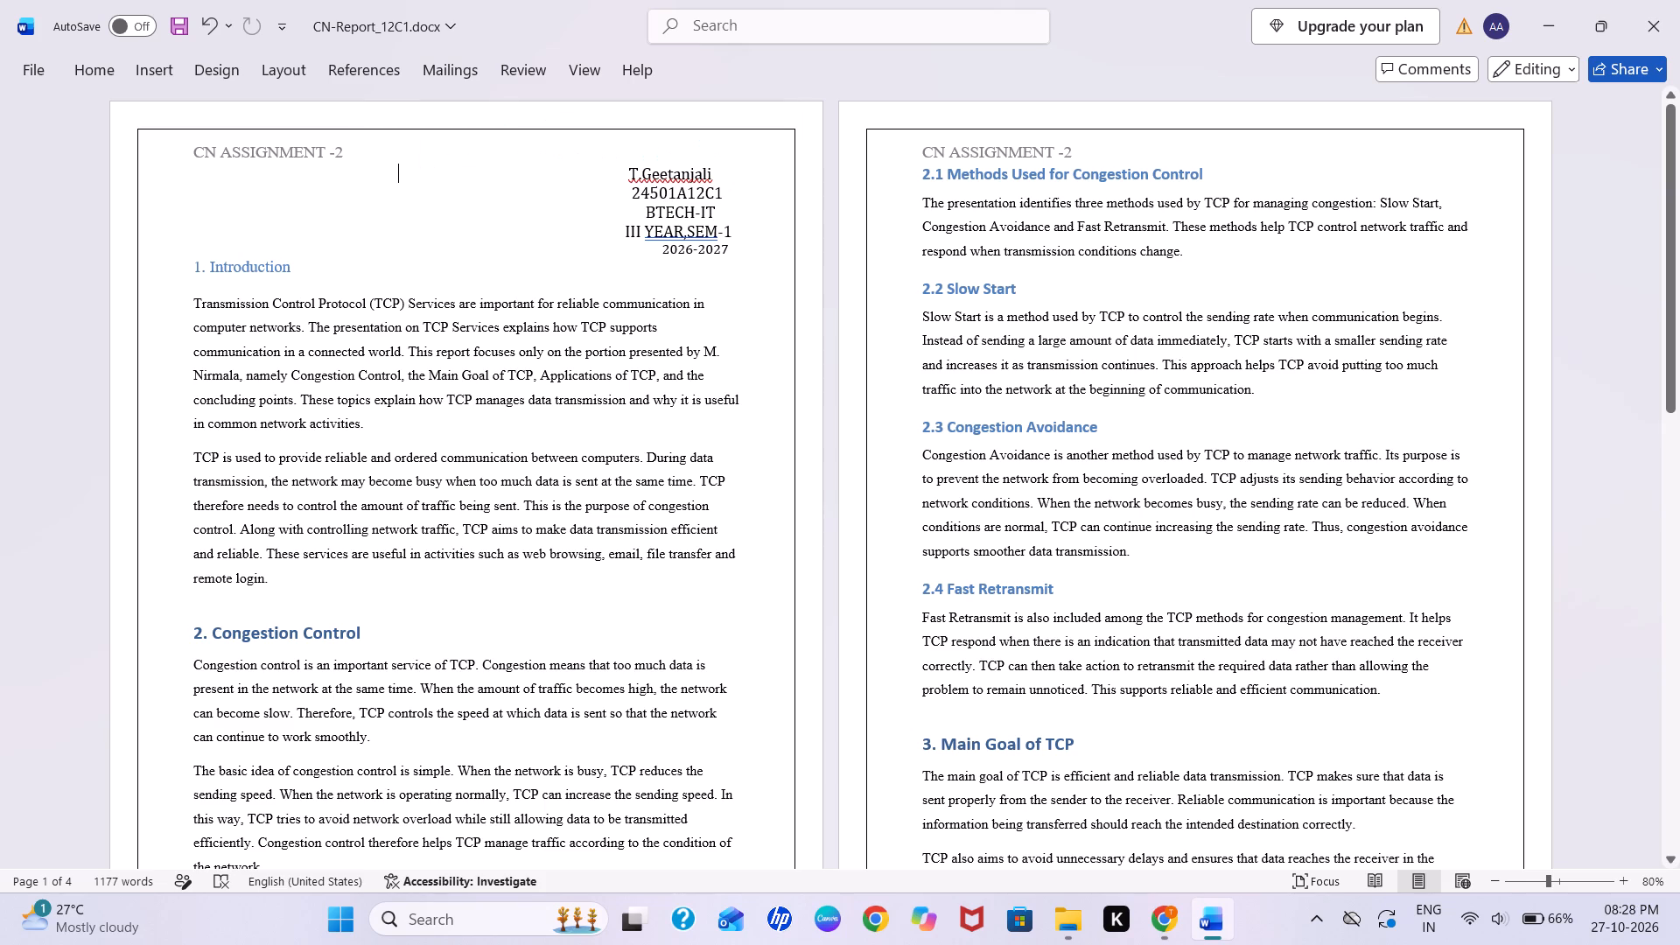
left_click(344, 175)
key("t")
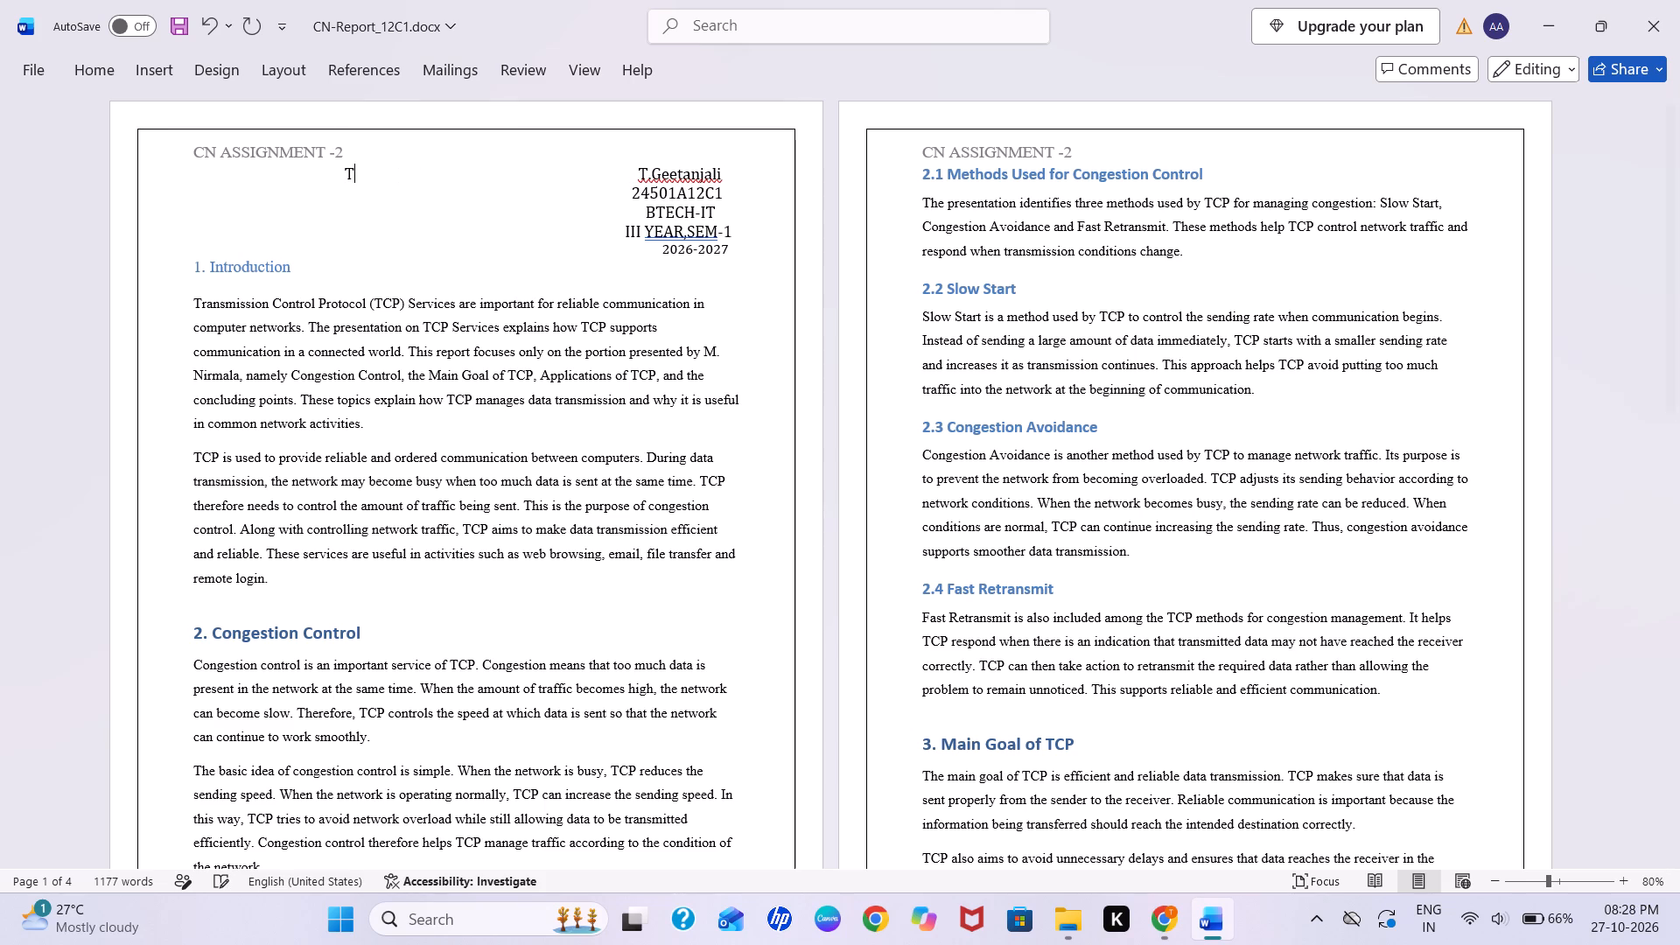
key("a")
key("BackSpace")
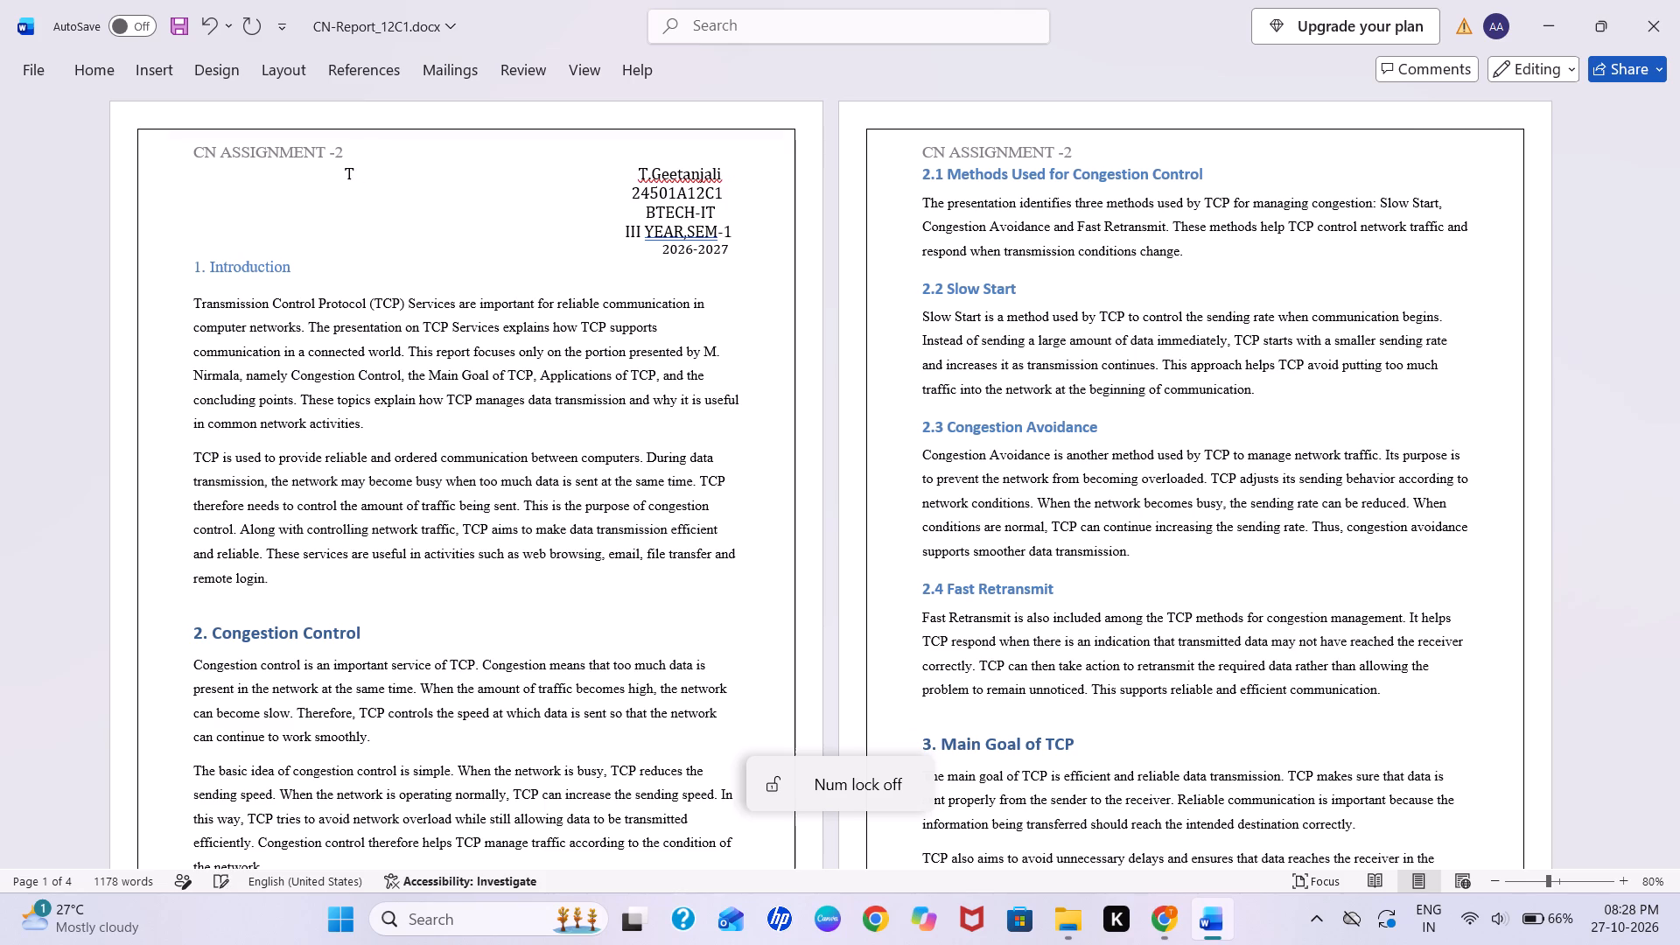
type("CP")
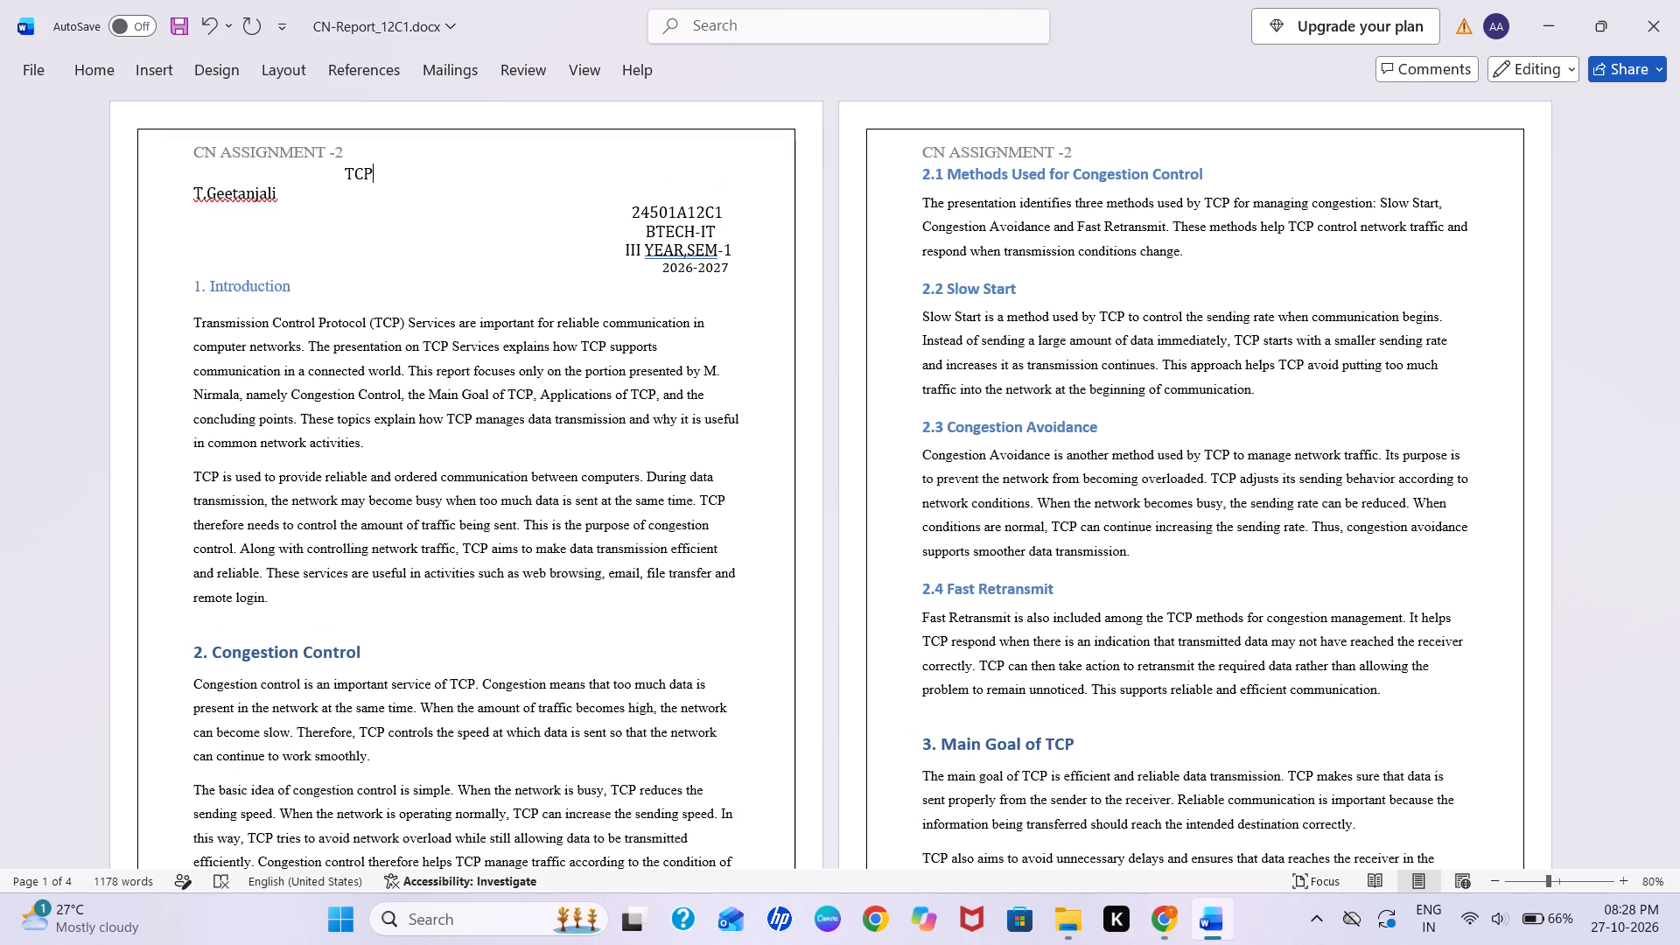
key("space")
type("SERVICES")
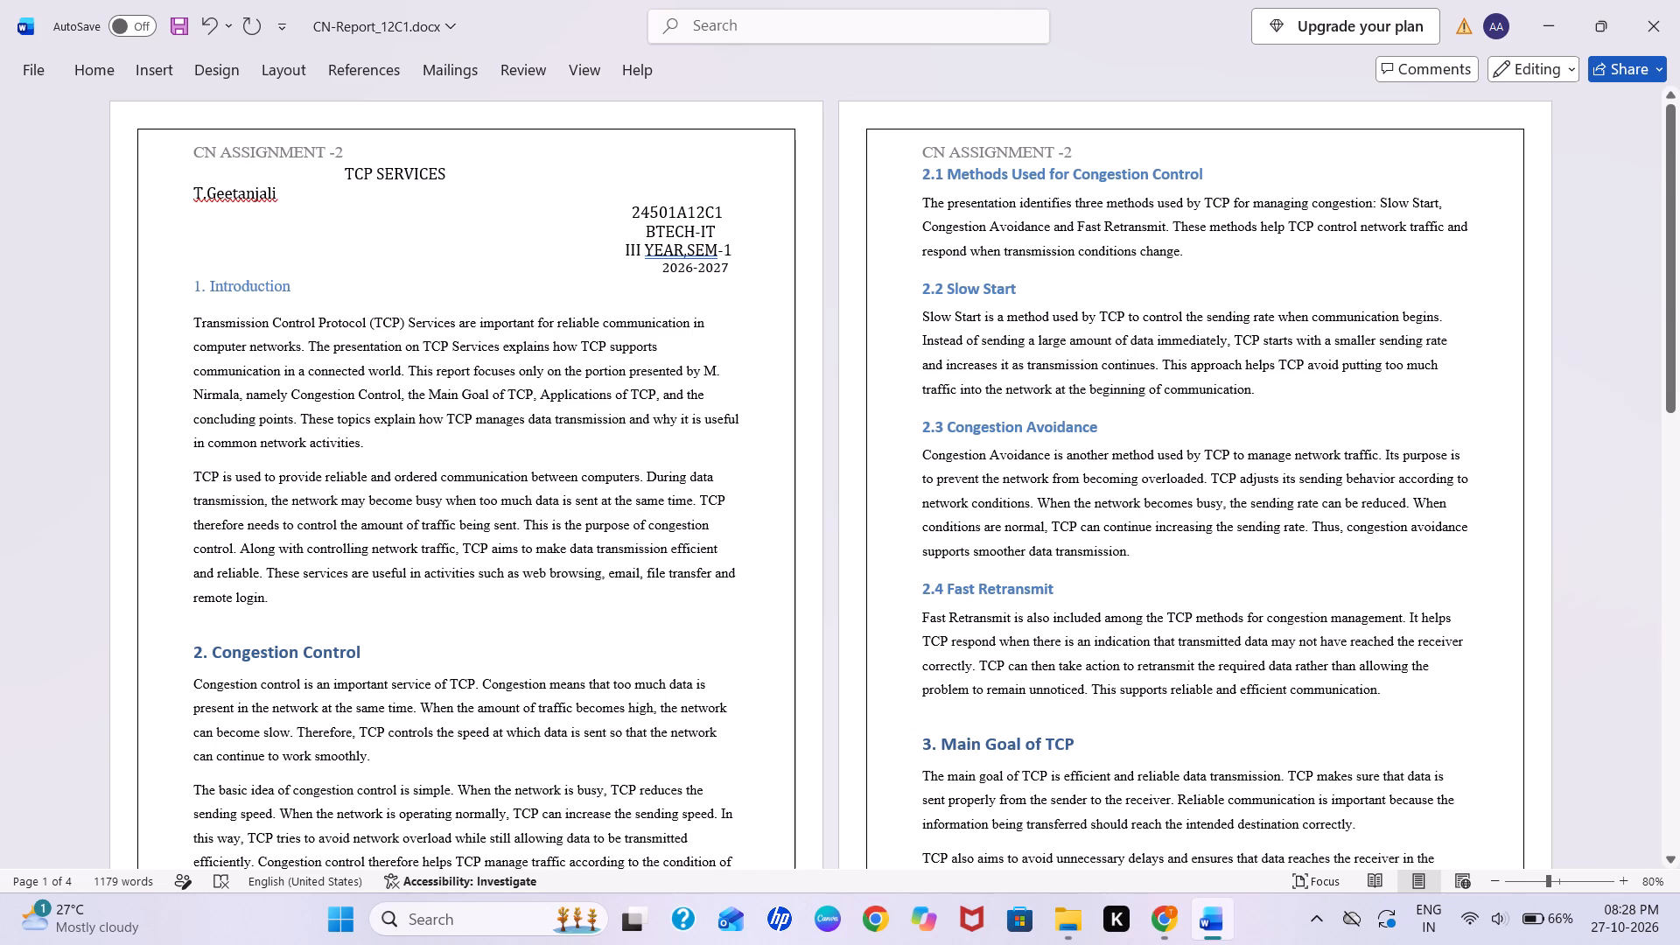
Insert leading spaces before the student name to move it back toward the student details block.
left_click(193, 189)
key("space")
key("space")
key("space")
key("space")
key("space")
key("space")
key("space")
key("space")
key("space")
key("space")
key("space")
key("space")
key("space")
key("space")
key("space")
key("space")
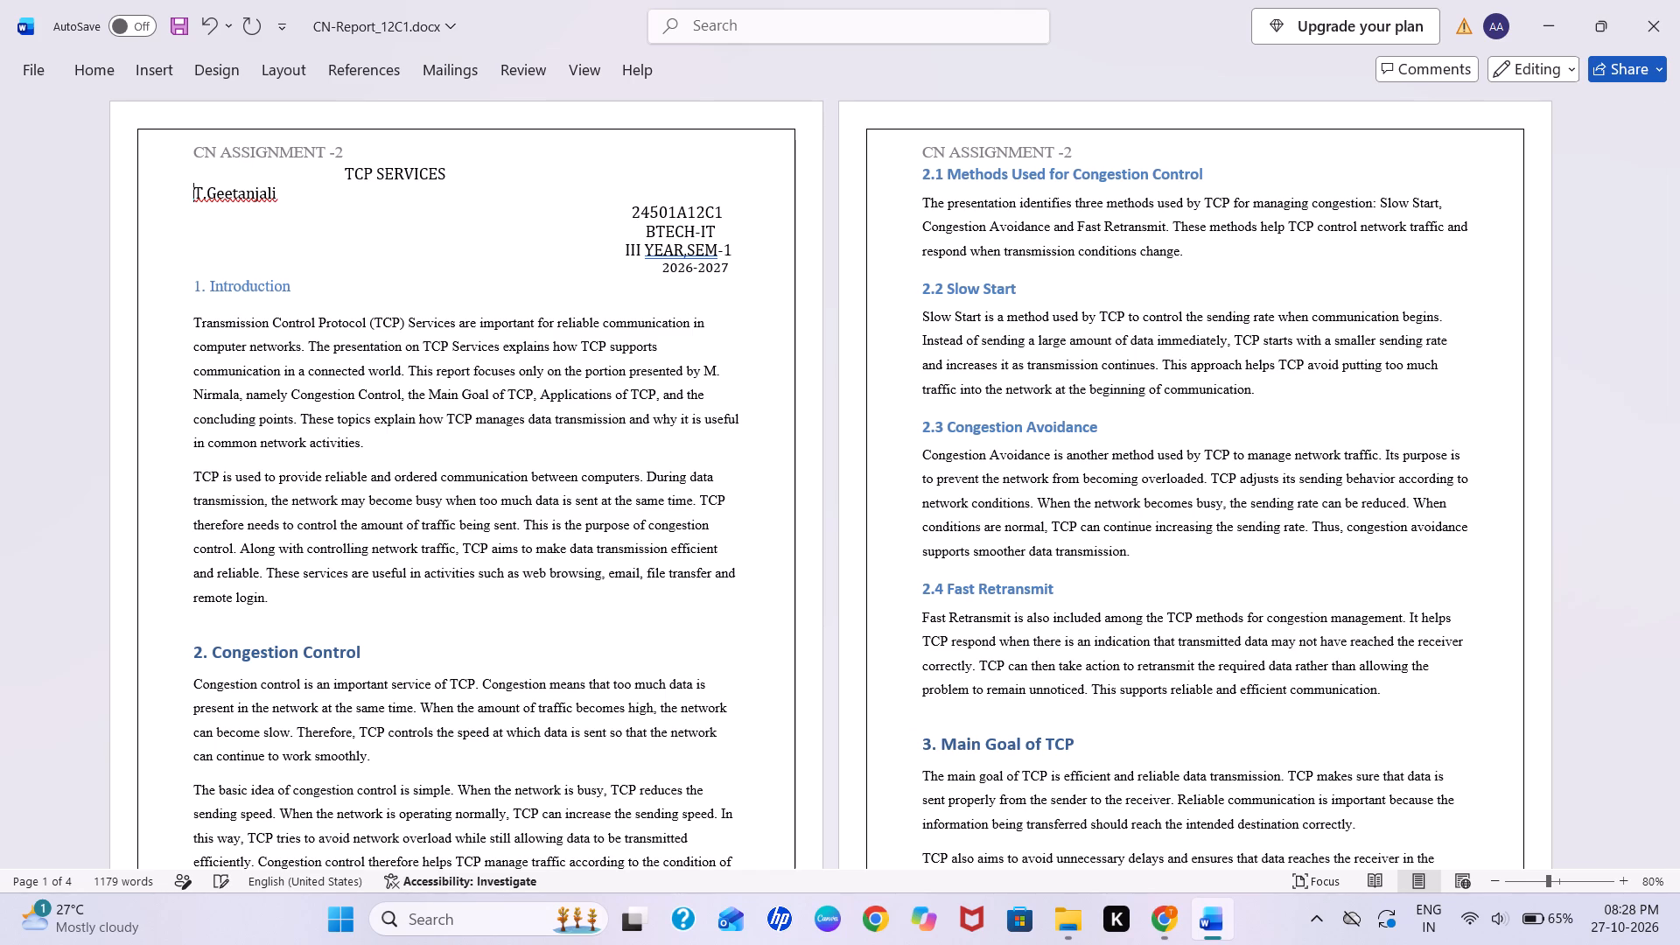
key("space")
key("space")
key("space")
key("space")
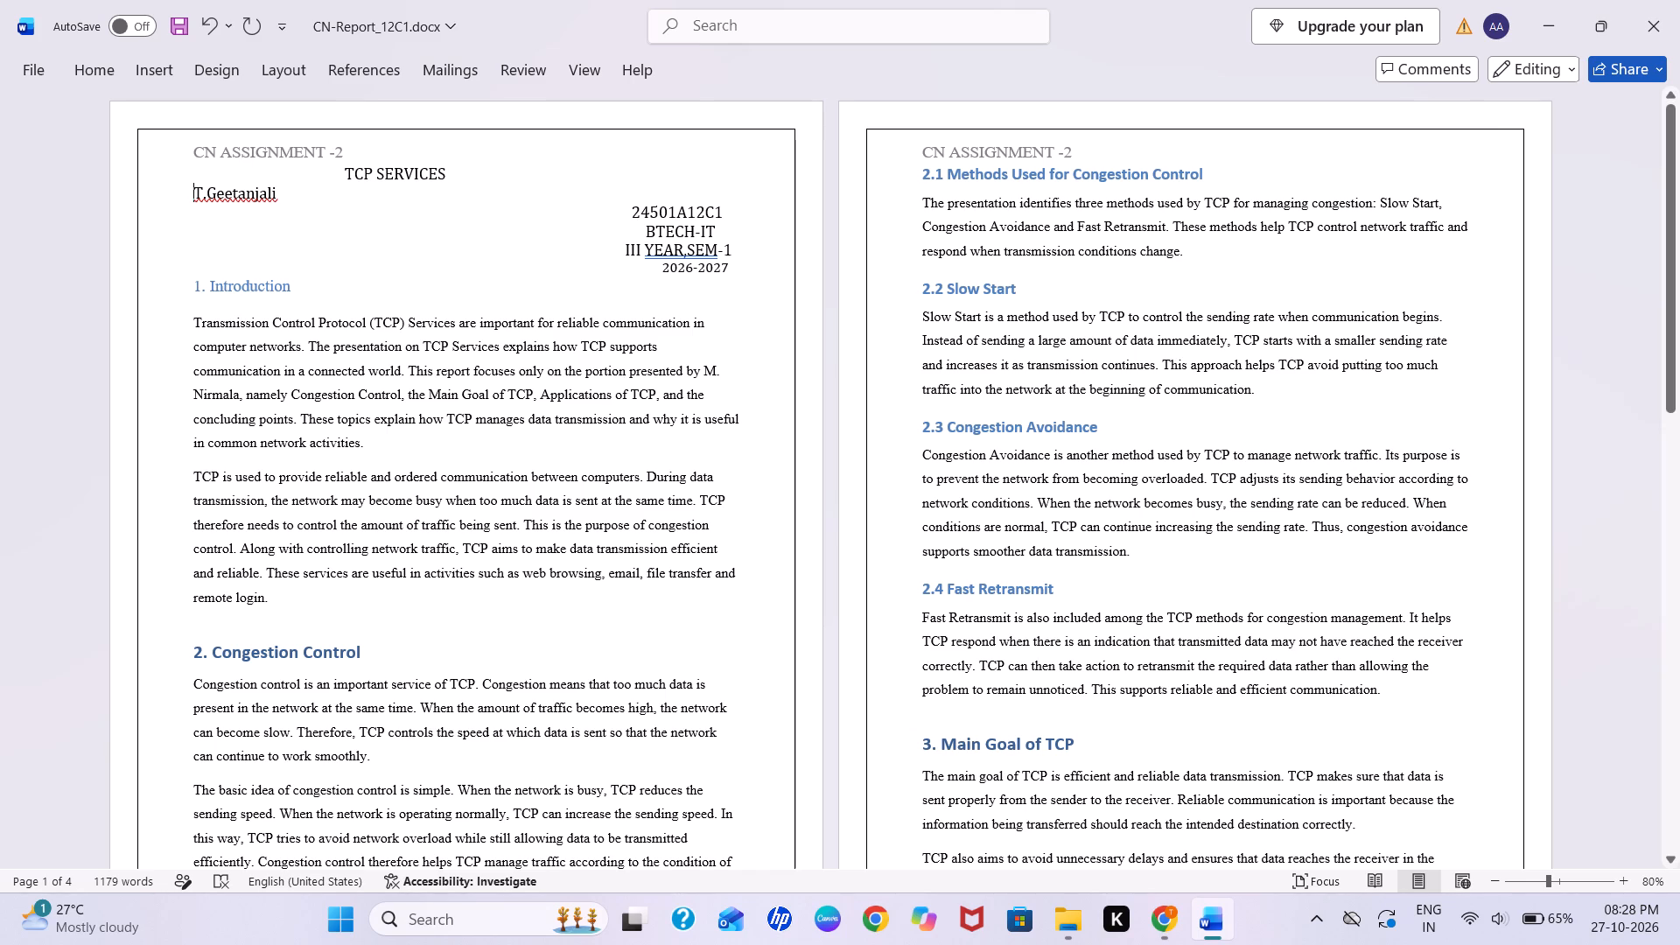
Insert a line break after TCP SERVICES in the body to separate it from the student name line.
left_click(465, 172)
left_click(465, 172)
key("Return")
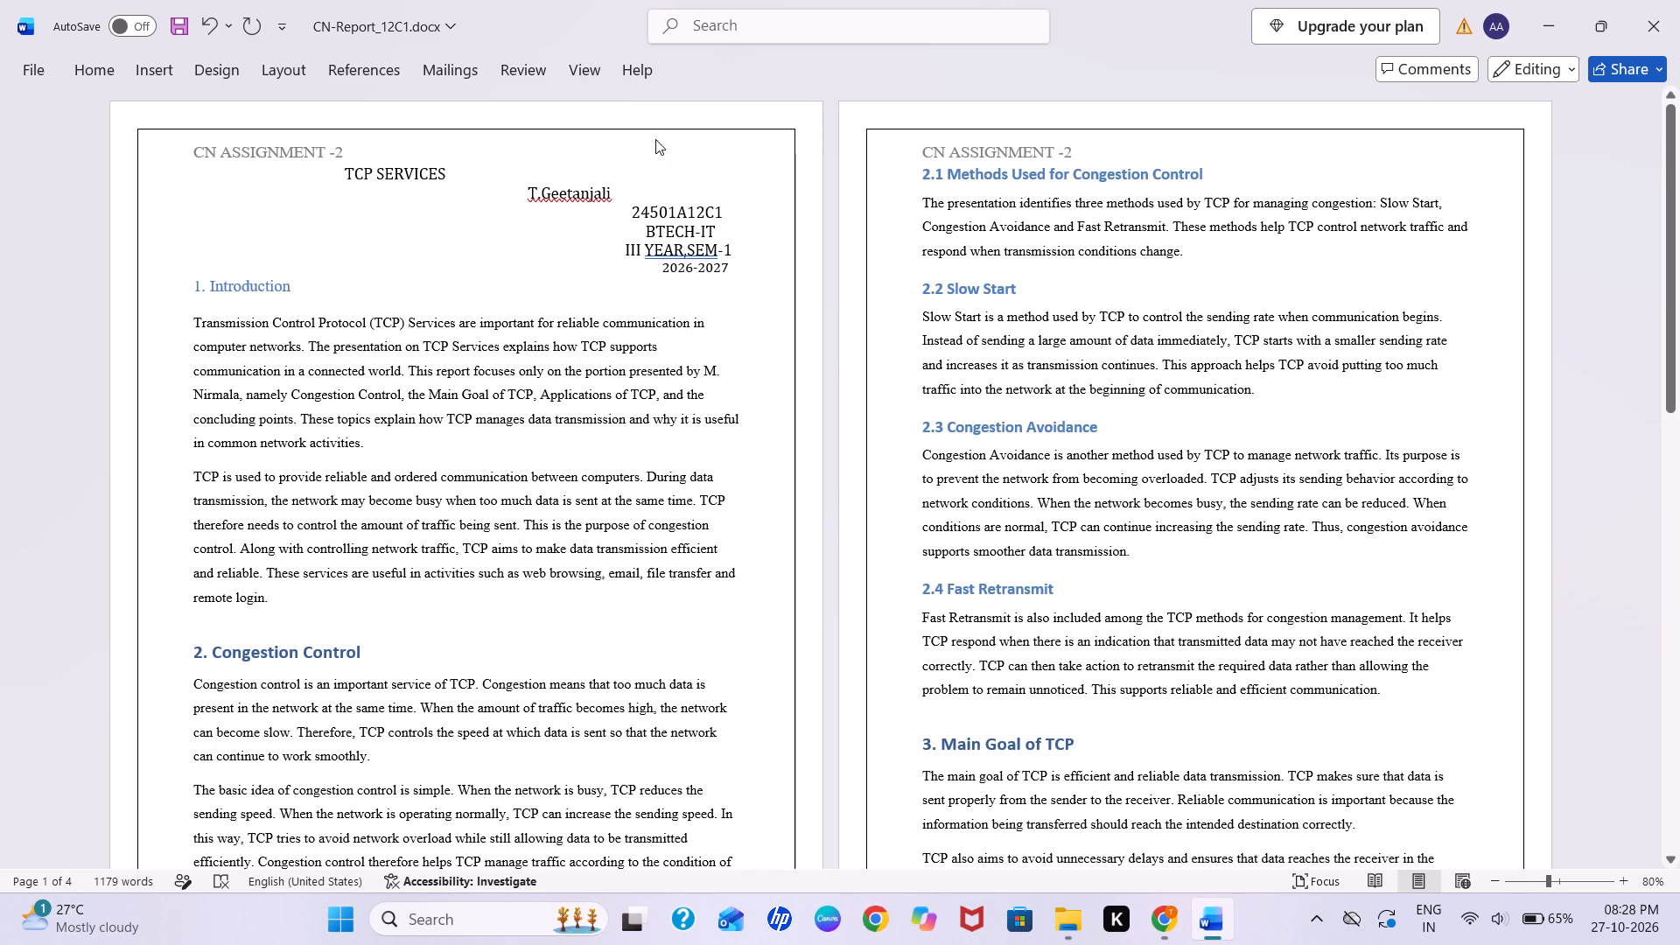
Indent the student name with spaces until it lines up above the other lines of the student details block.
left_click(531, 194)
key("space")
key("space")
key("space")
key("space")
key("space")
key("space")
key("space")
key("space")
key("space")
key("space")
key("space")
key("space")
key("space")
key("space")
key("space")
key("space")
key("space")
key("space")
key("space")
key("space")
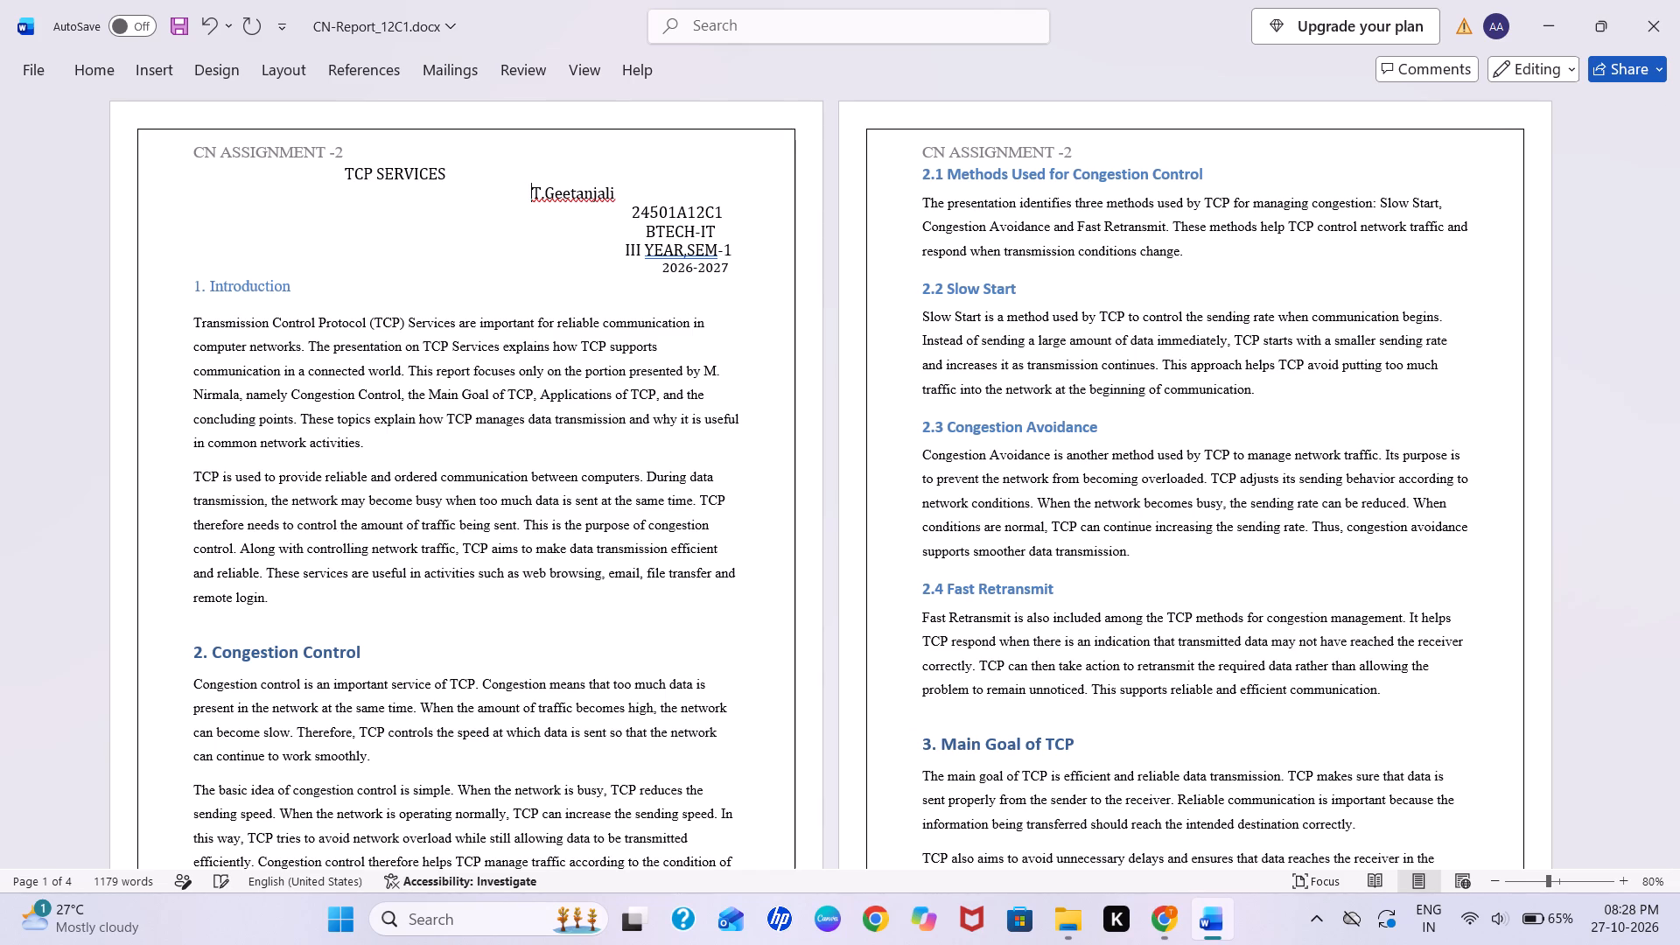
key("space")
key("space")
key("space")
key("space")
key("space")
key("space")
key("space")
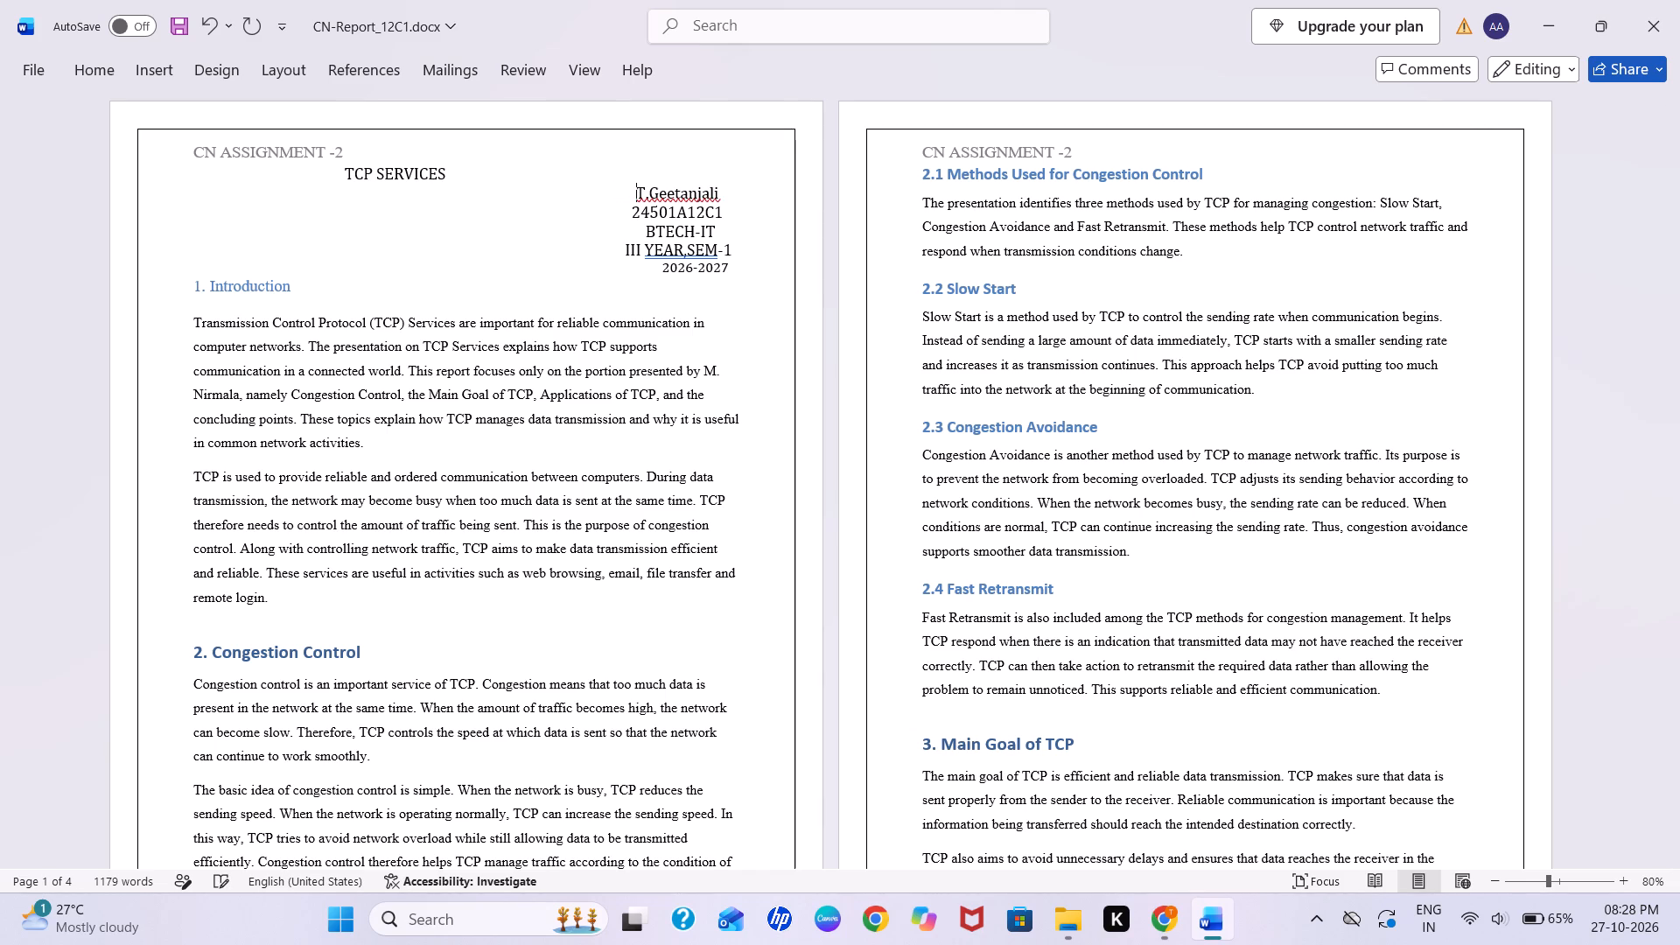
left_click_drag(633, 186, 717, 185)
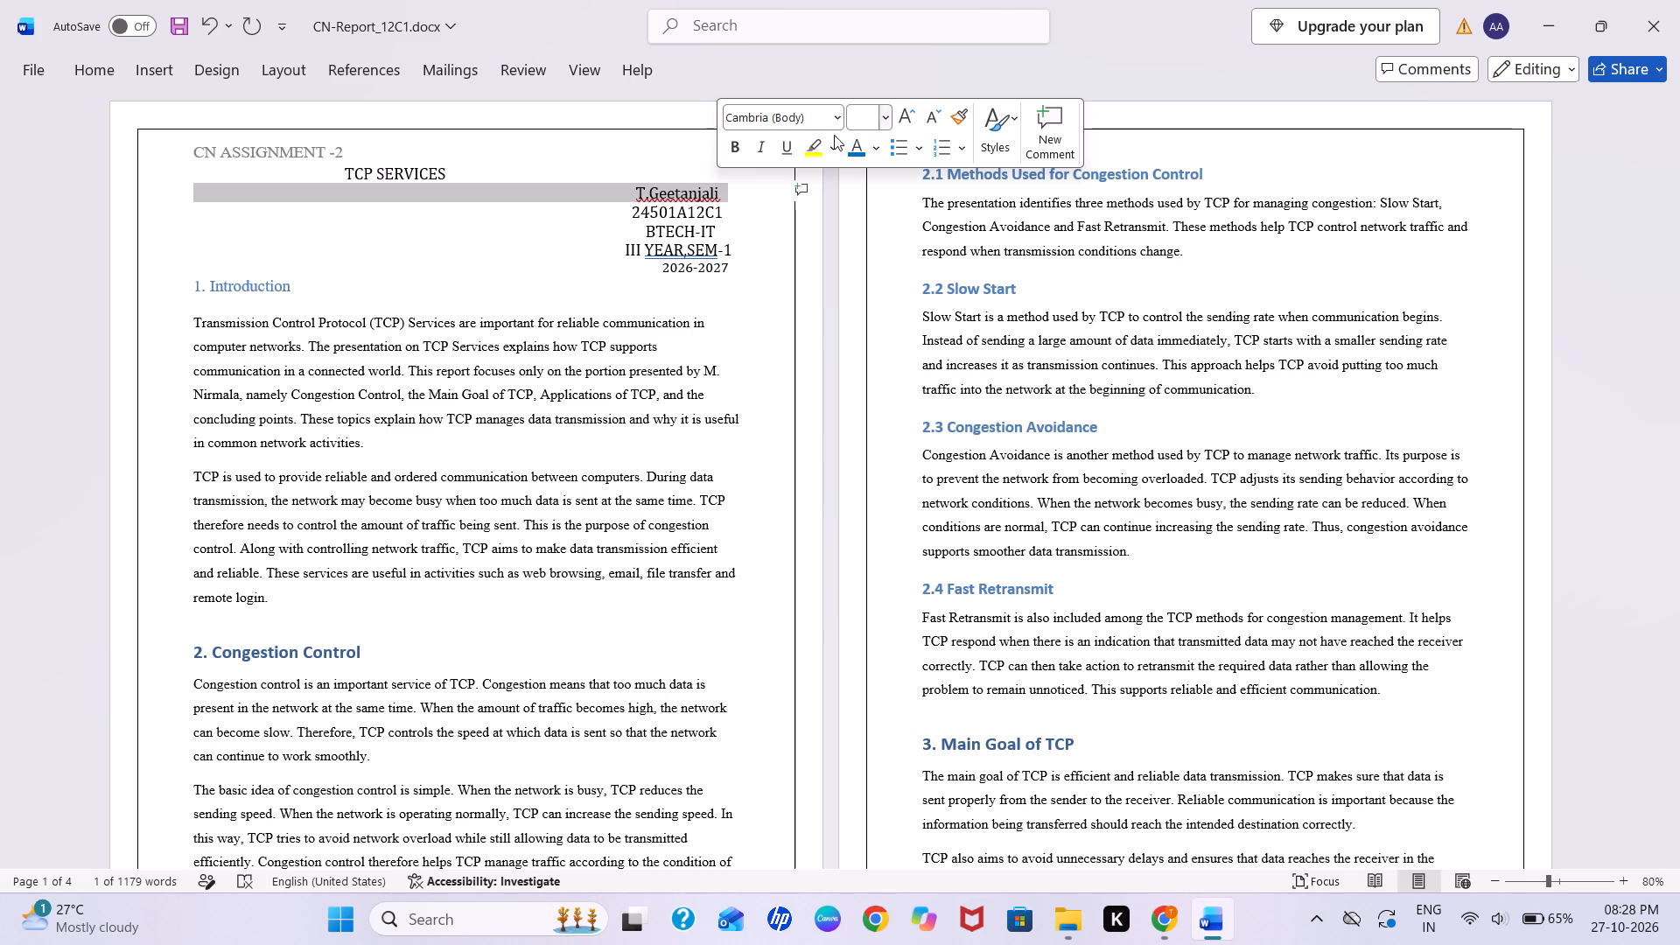
left_click(769, 239)
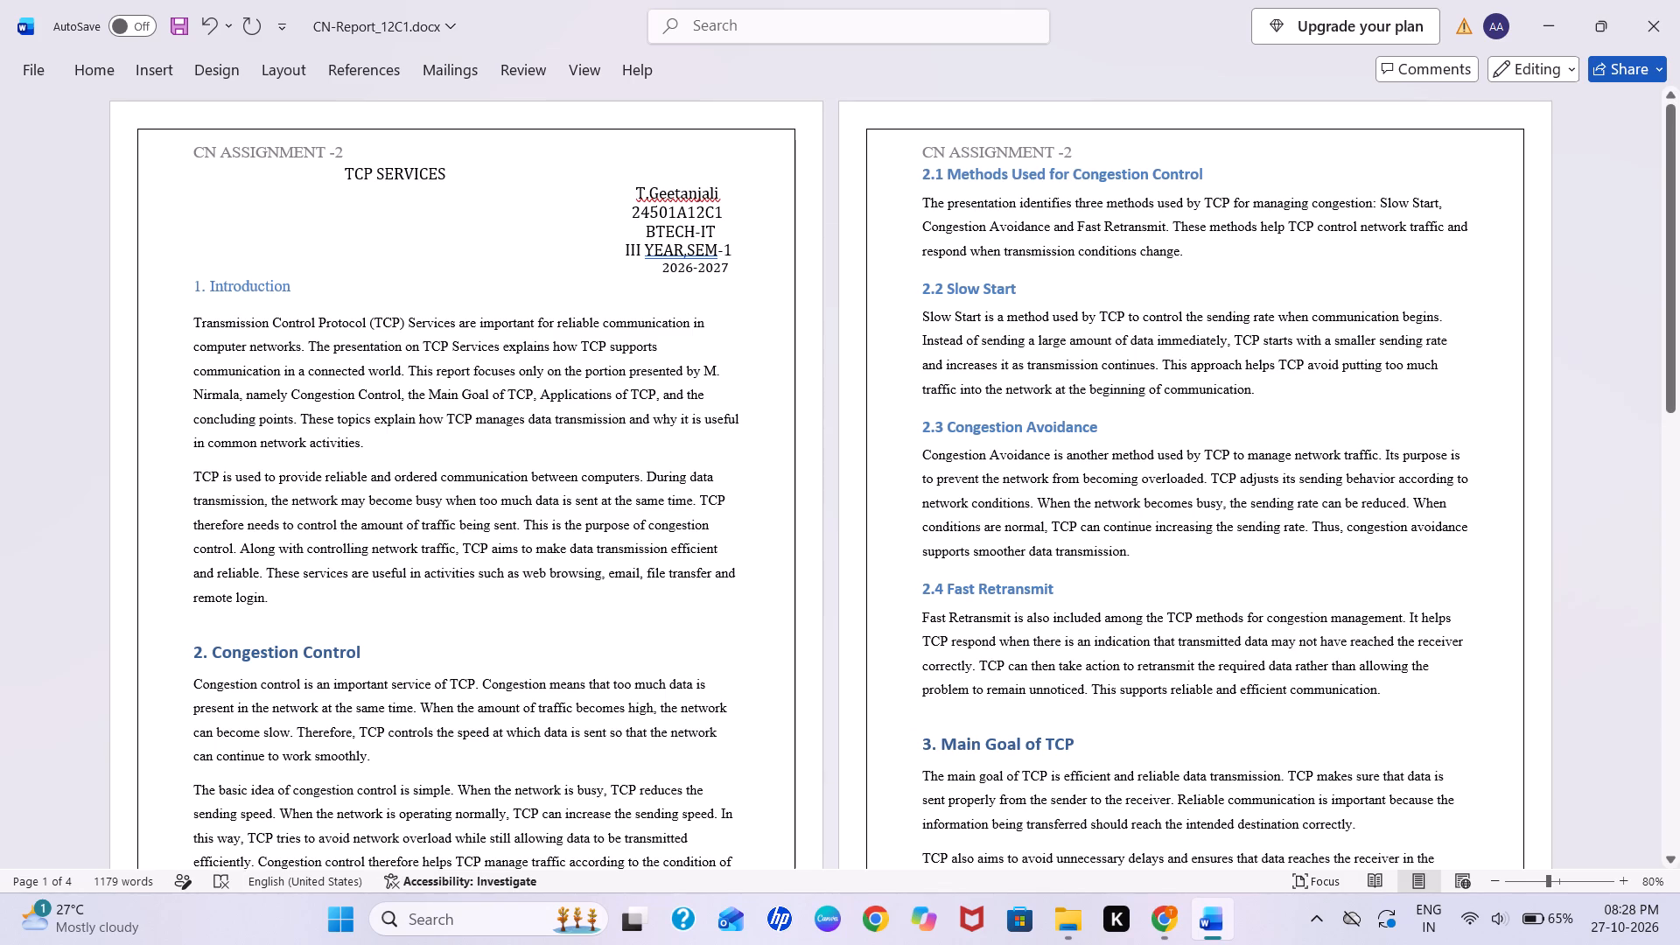
Format the TCP SERVICES title on page 1 in Times New Roman at size 18.
left_click_drag(343, 167, 449, 158)
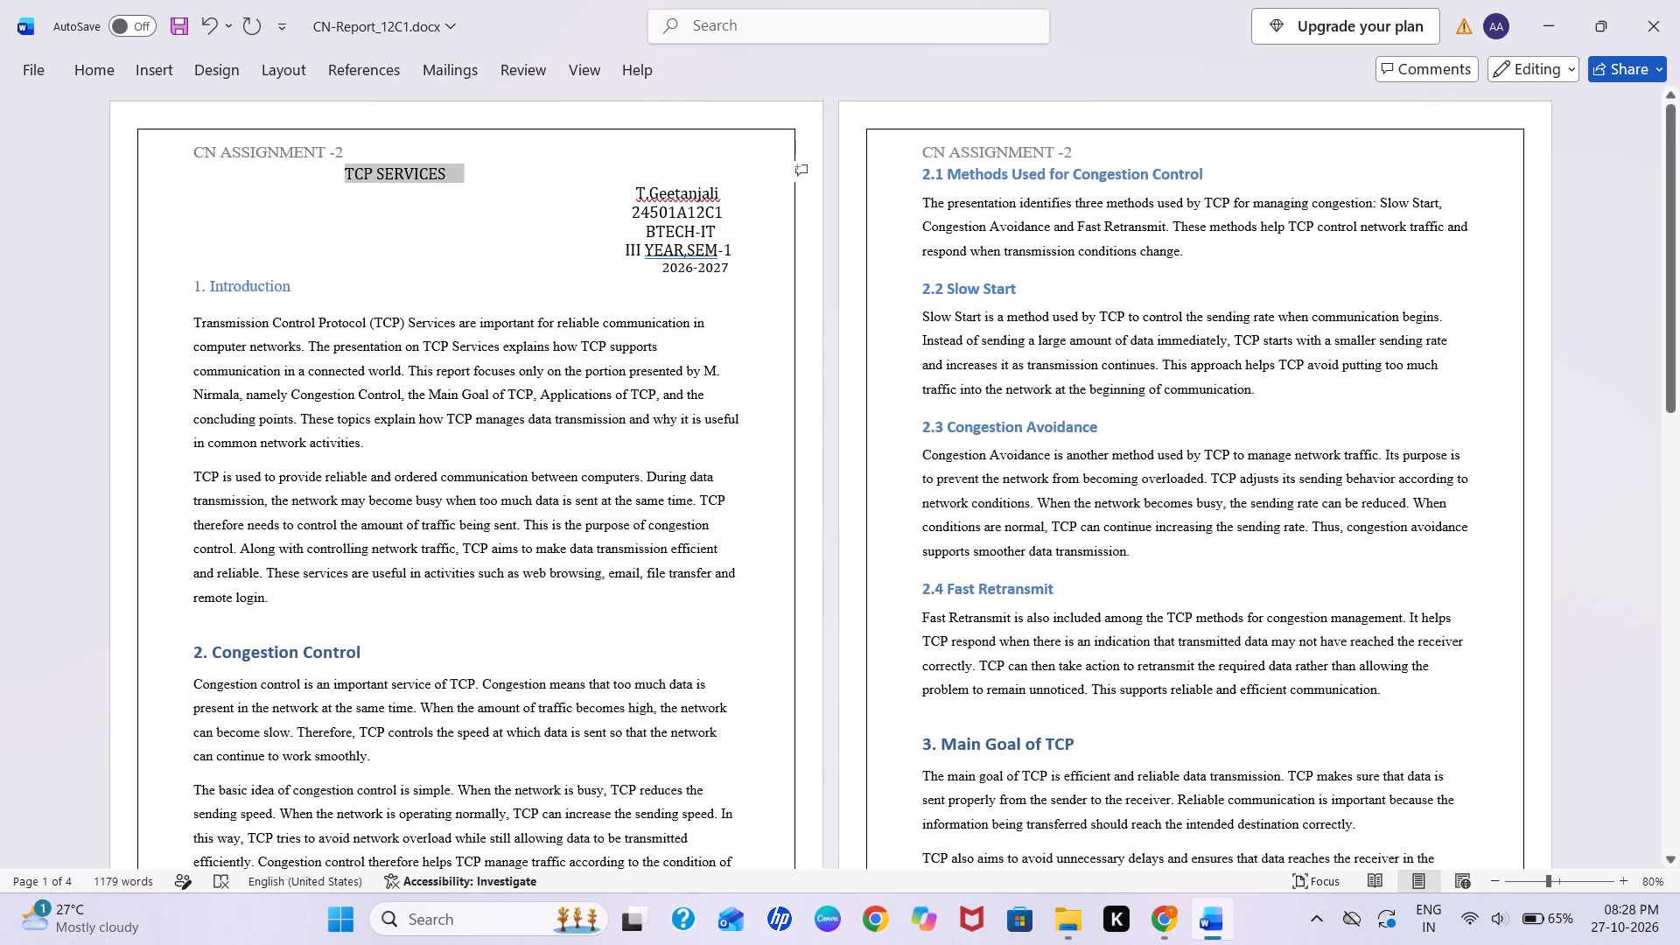
left_click_drag(449, 158, 466, 160)
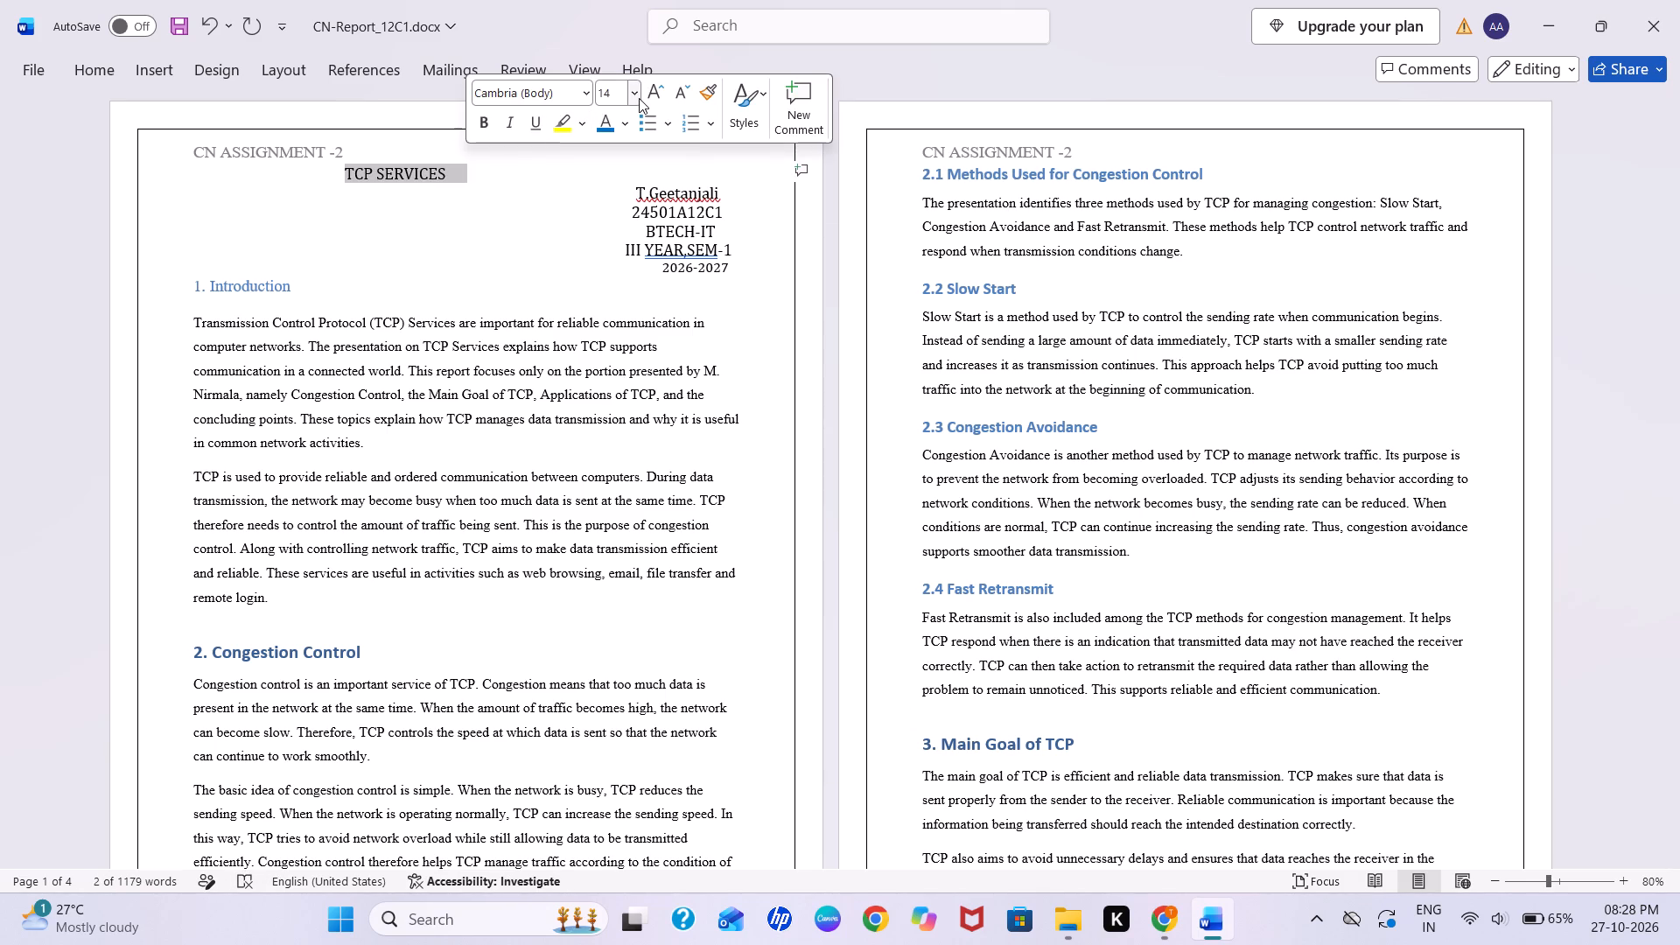
left_click(639, 98)
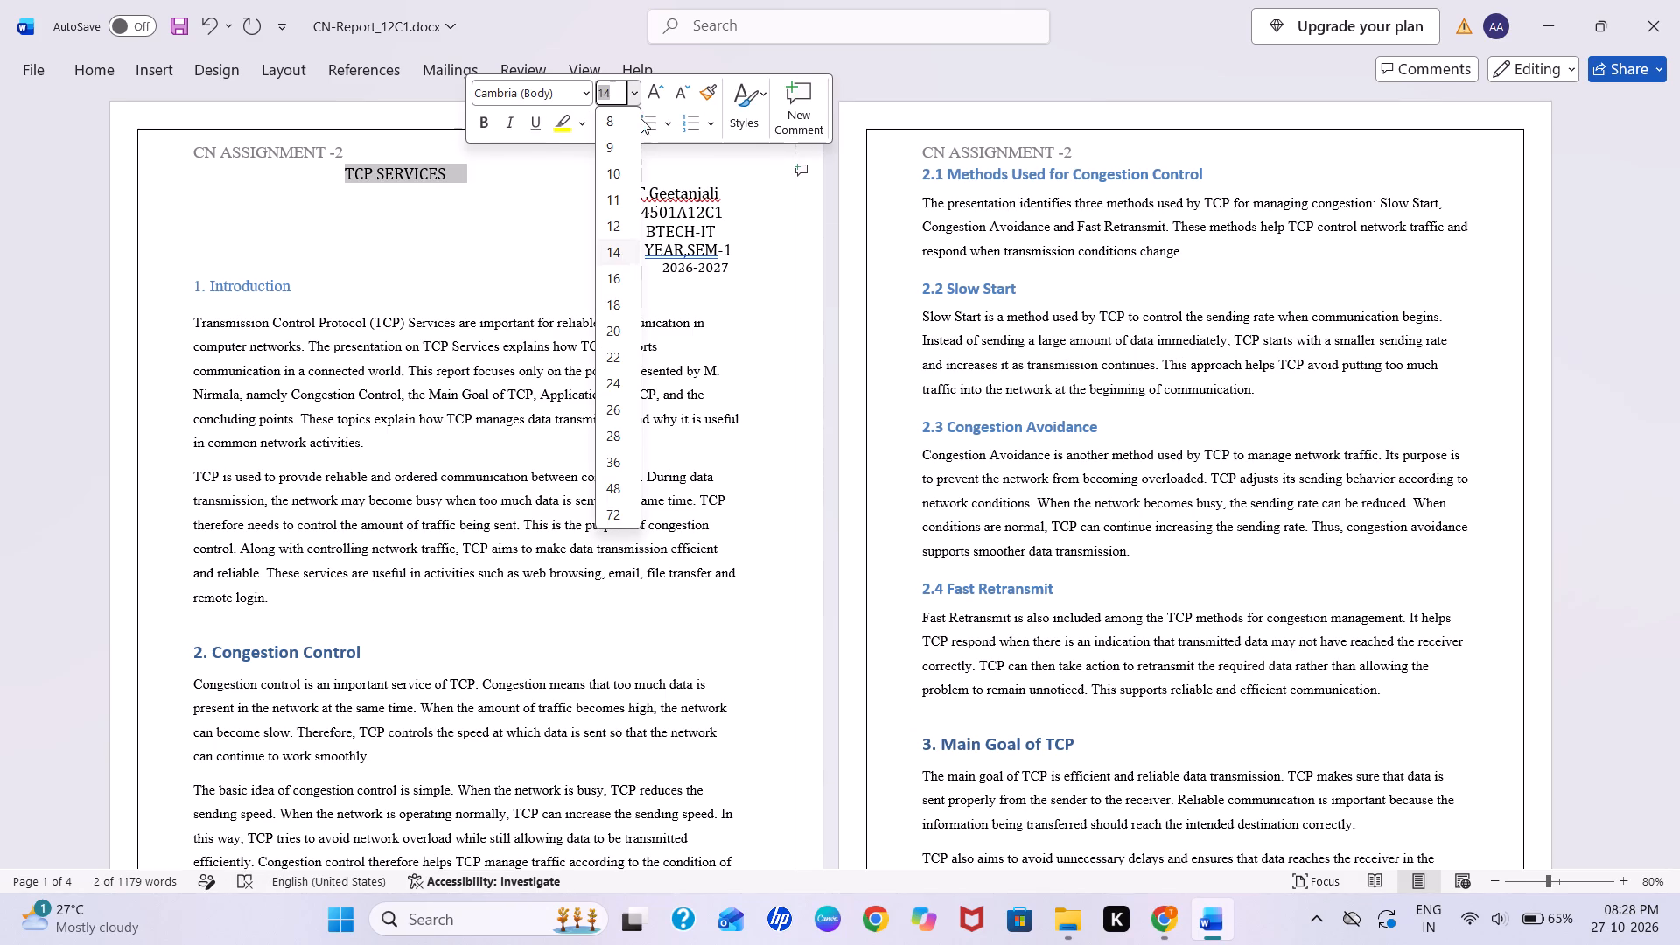
left_click(584, 95)
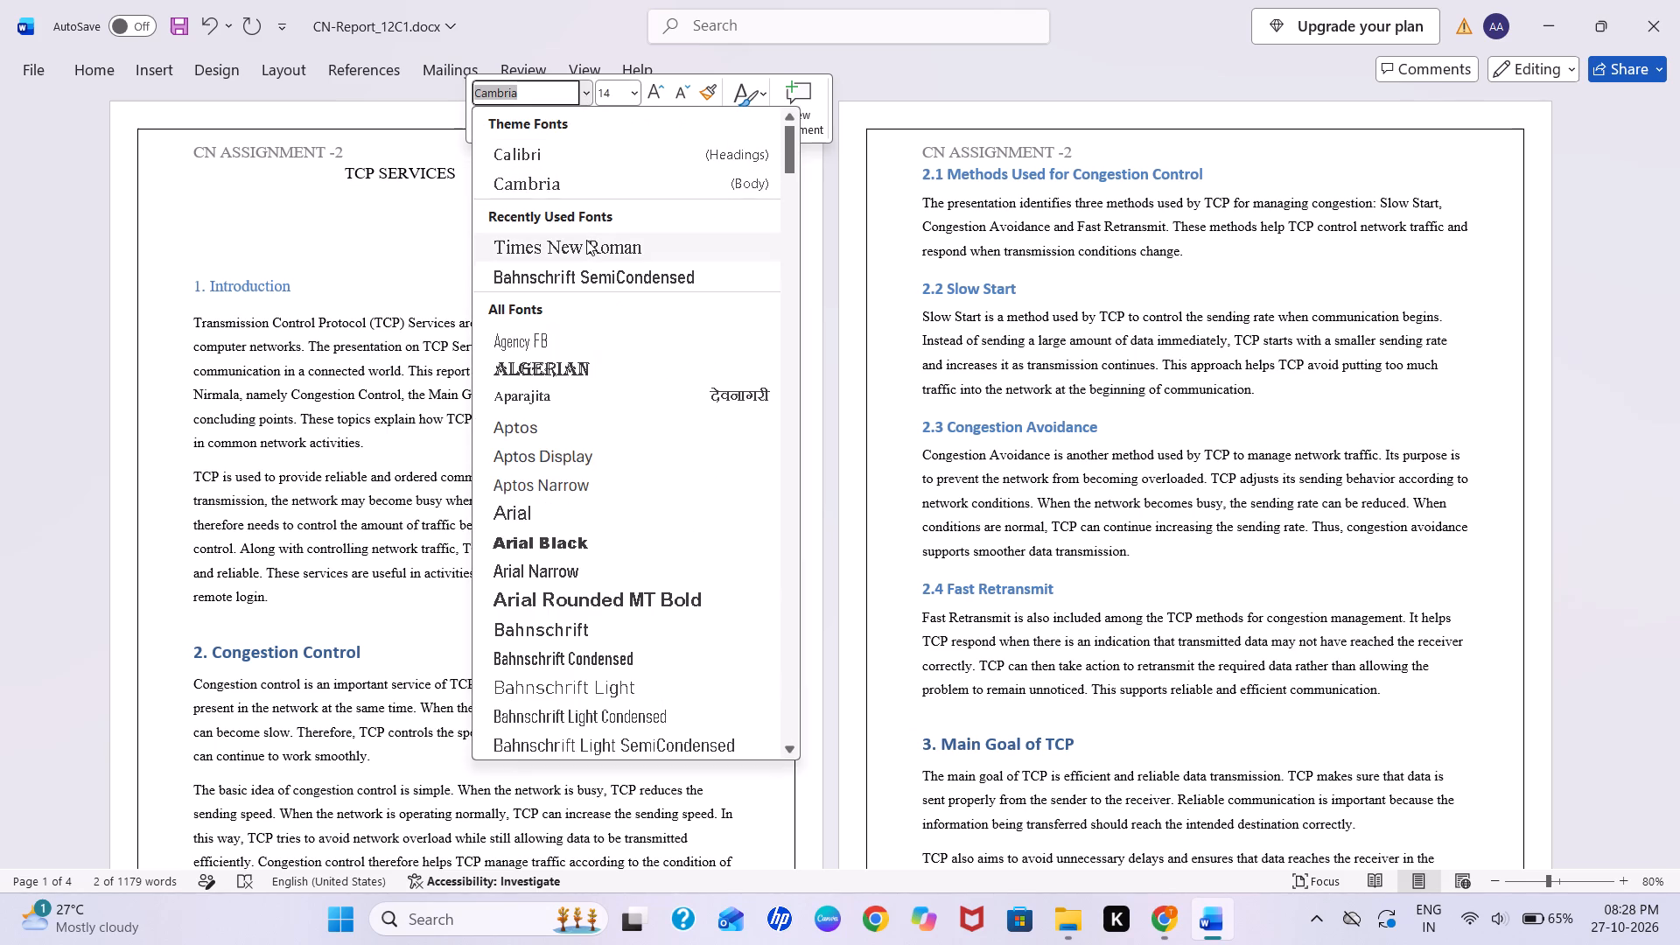
left_click(586, 240)
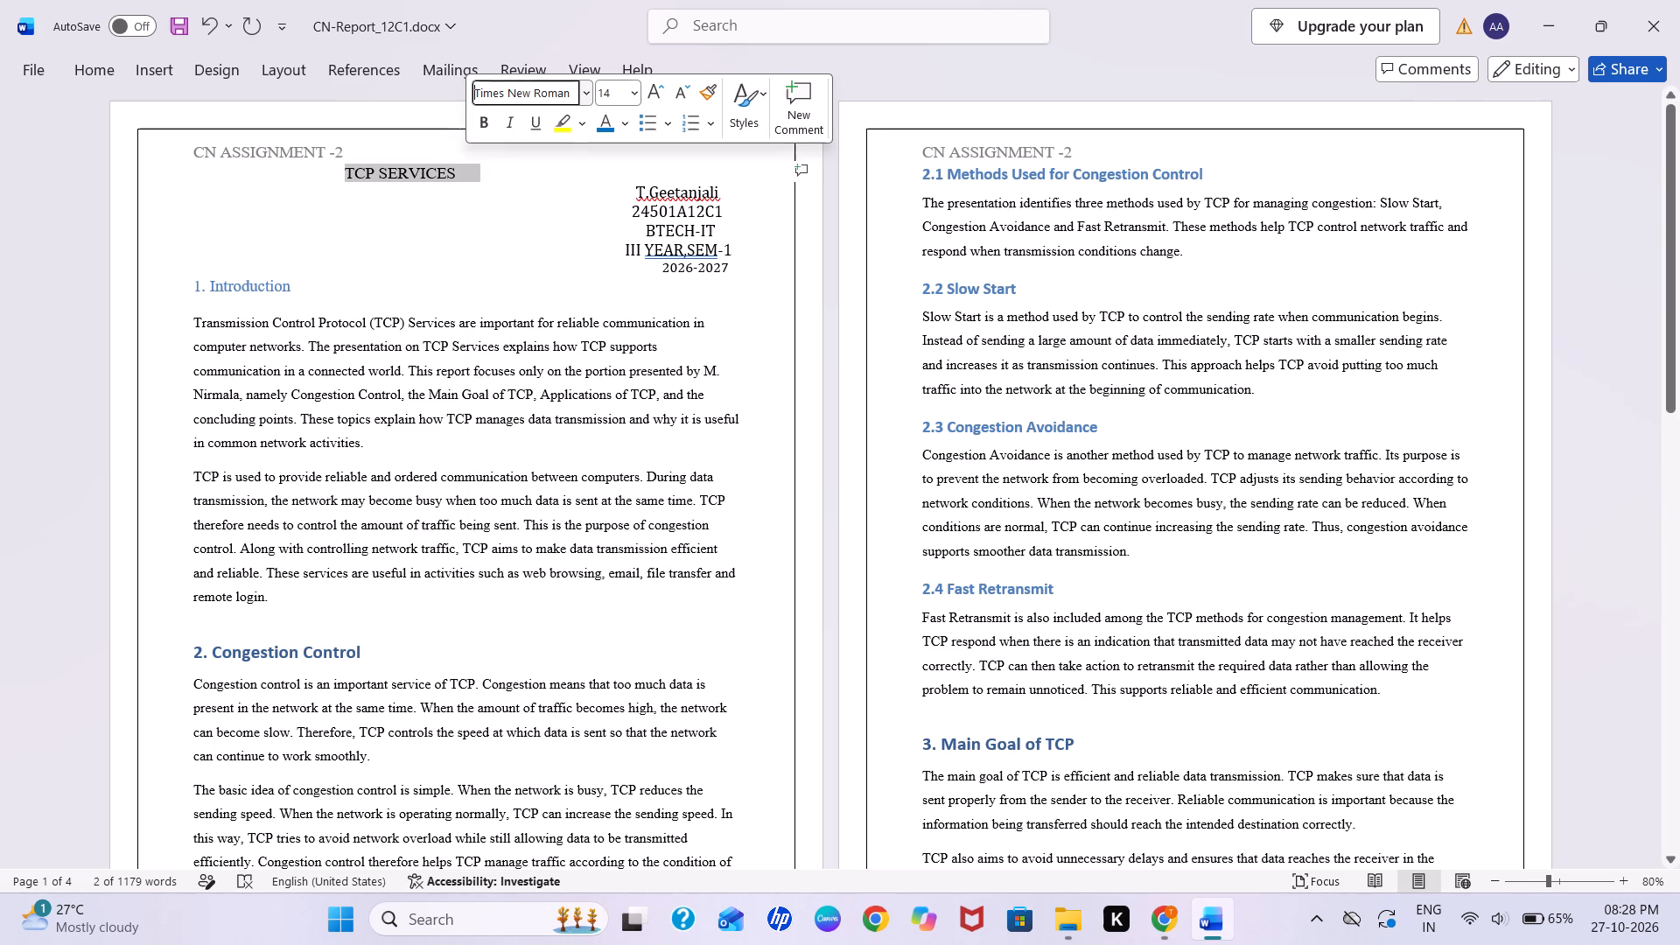
left_click(633, 103)
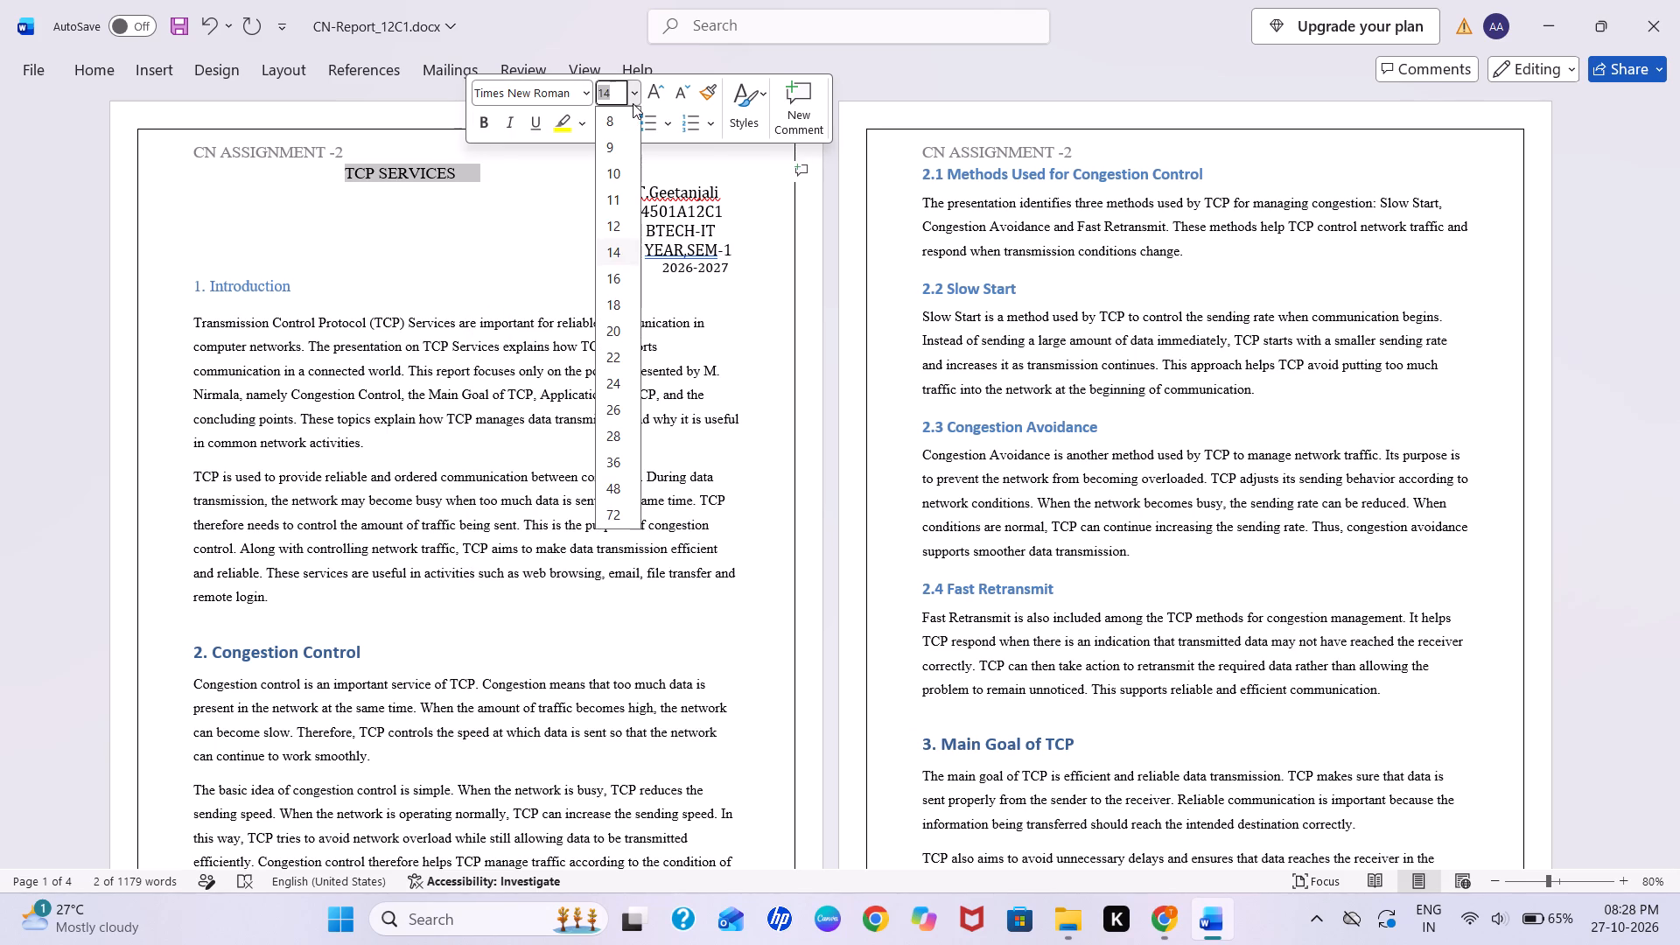
left_click(626, 312)
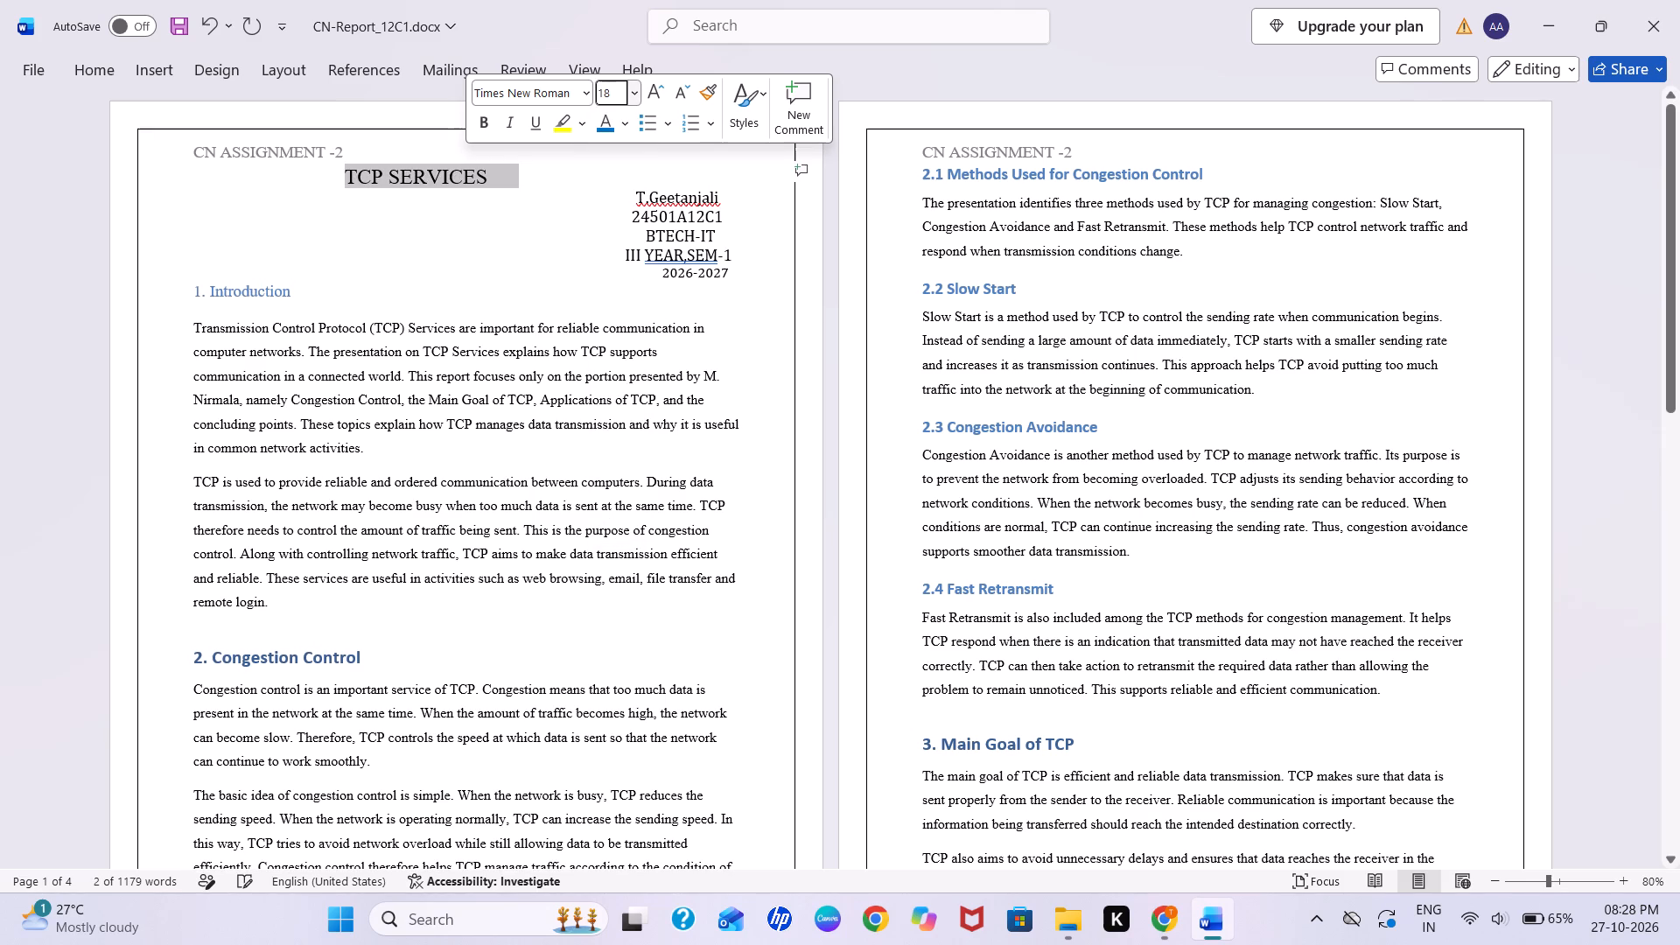
left_click(503, 242)
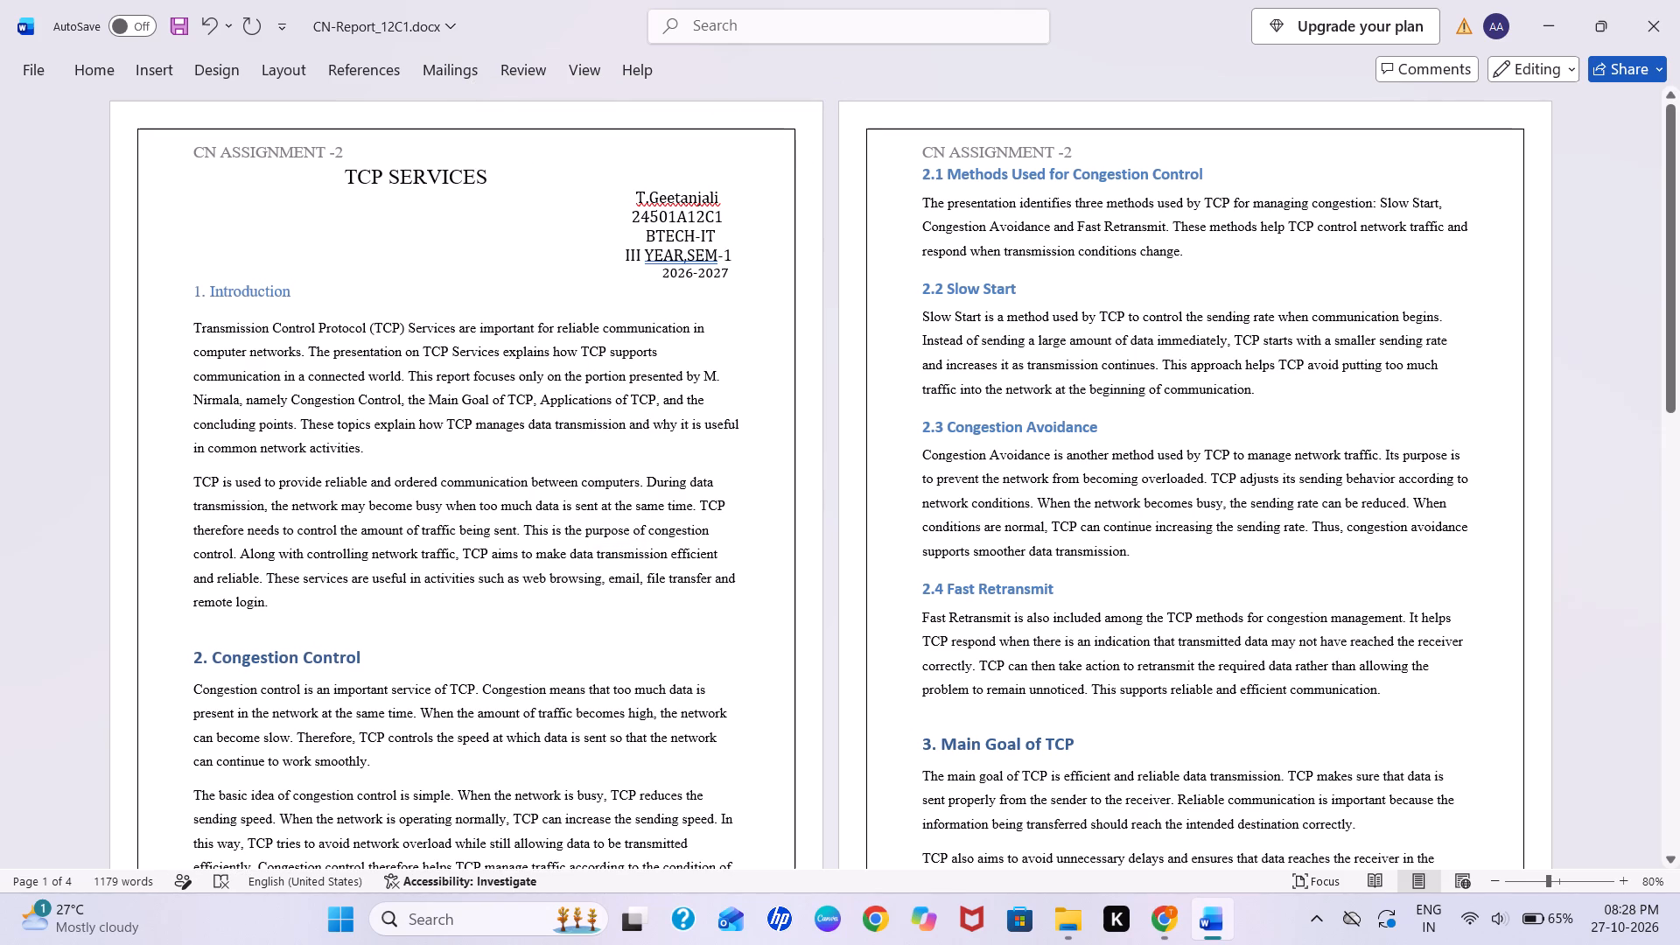
Delete the CN ASSIGNMENT -2 text from the page header and return to the document body.
double_click(342, 153)
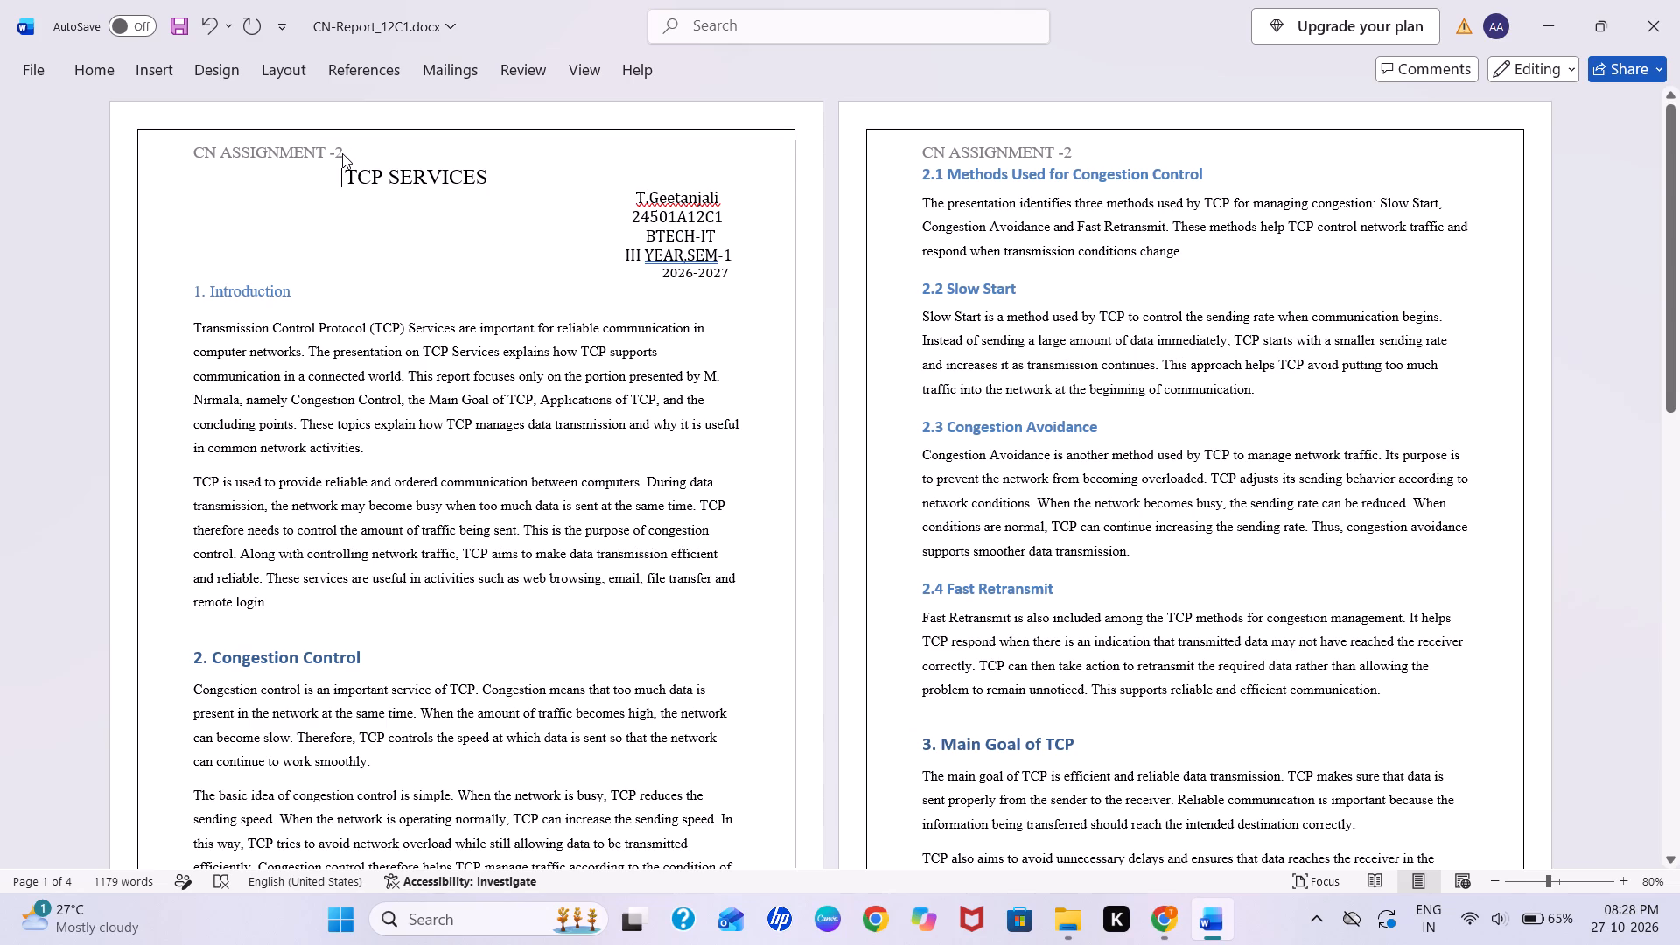
left_click(342, 152)
triple_click(318, 154)
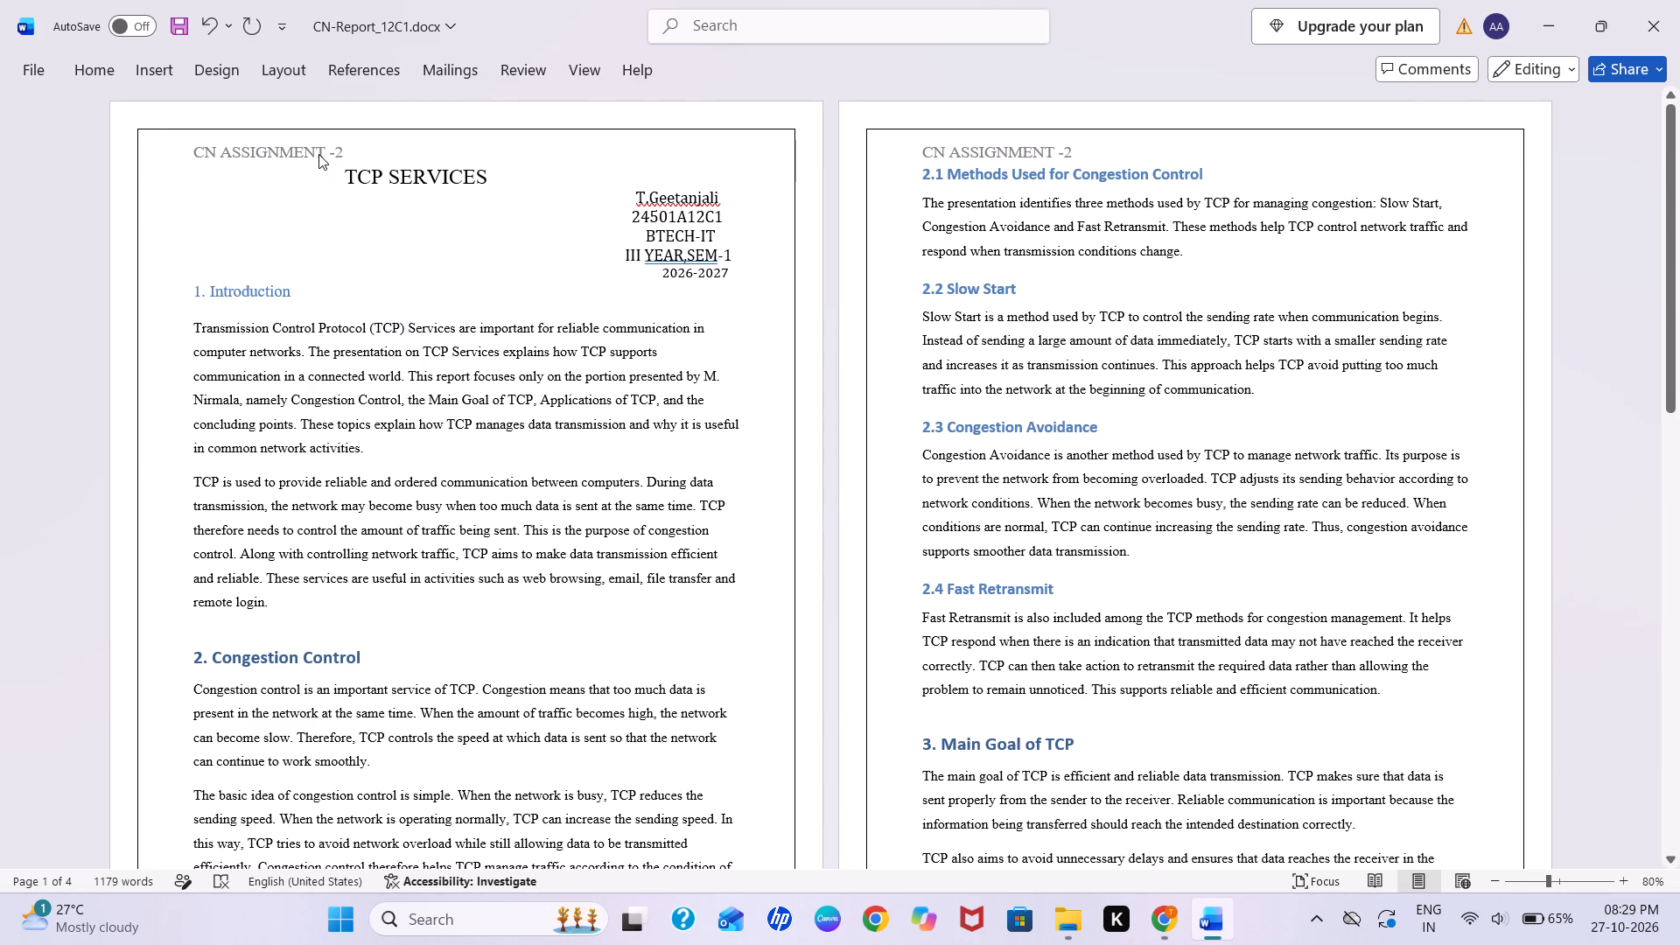
left_click(318, 154)
key("BackSpace")
key("BackSpace")
key("BackSpace")
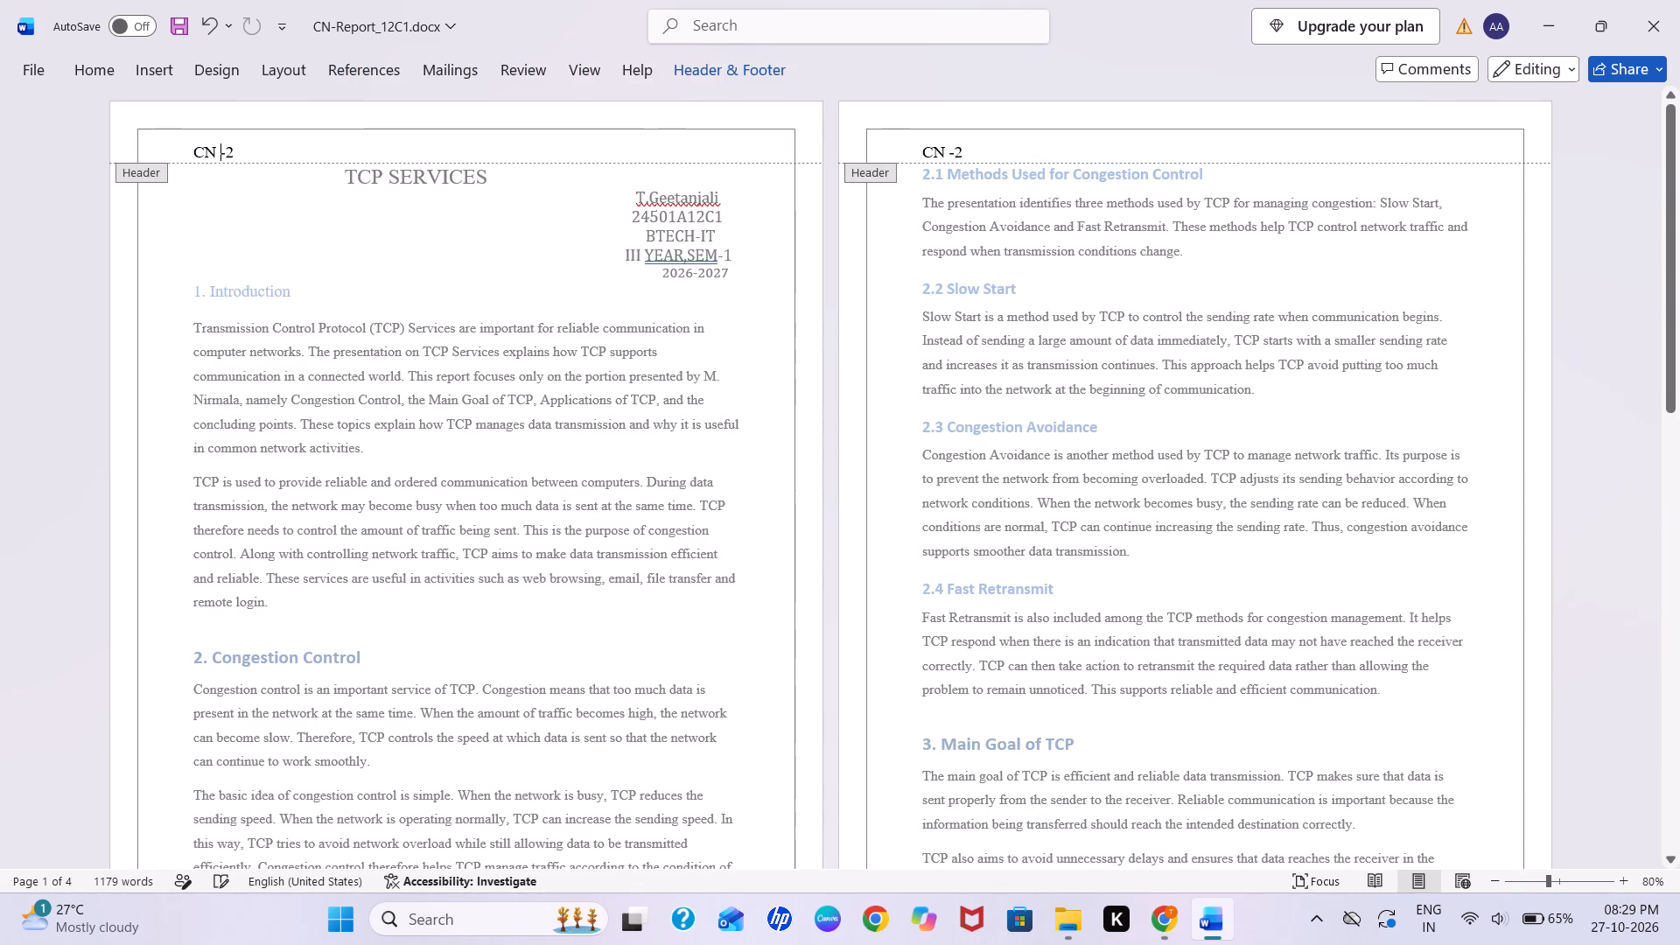
key("BackSpace")
key("BackSpace")
key("BackSpace")
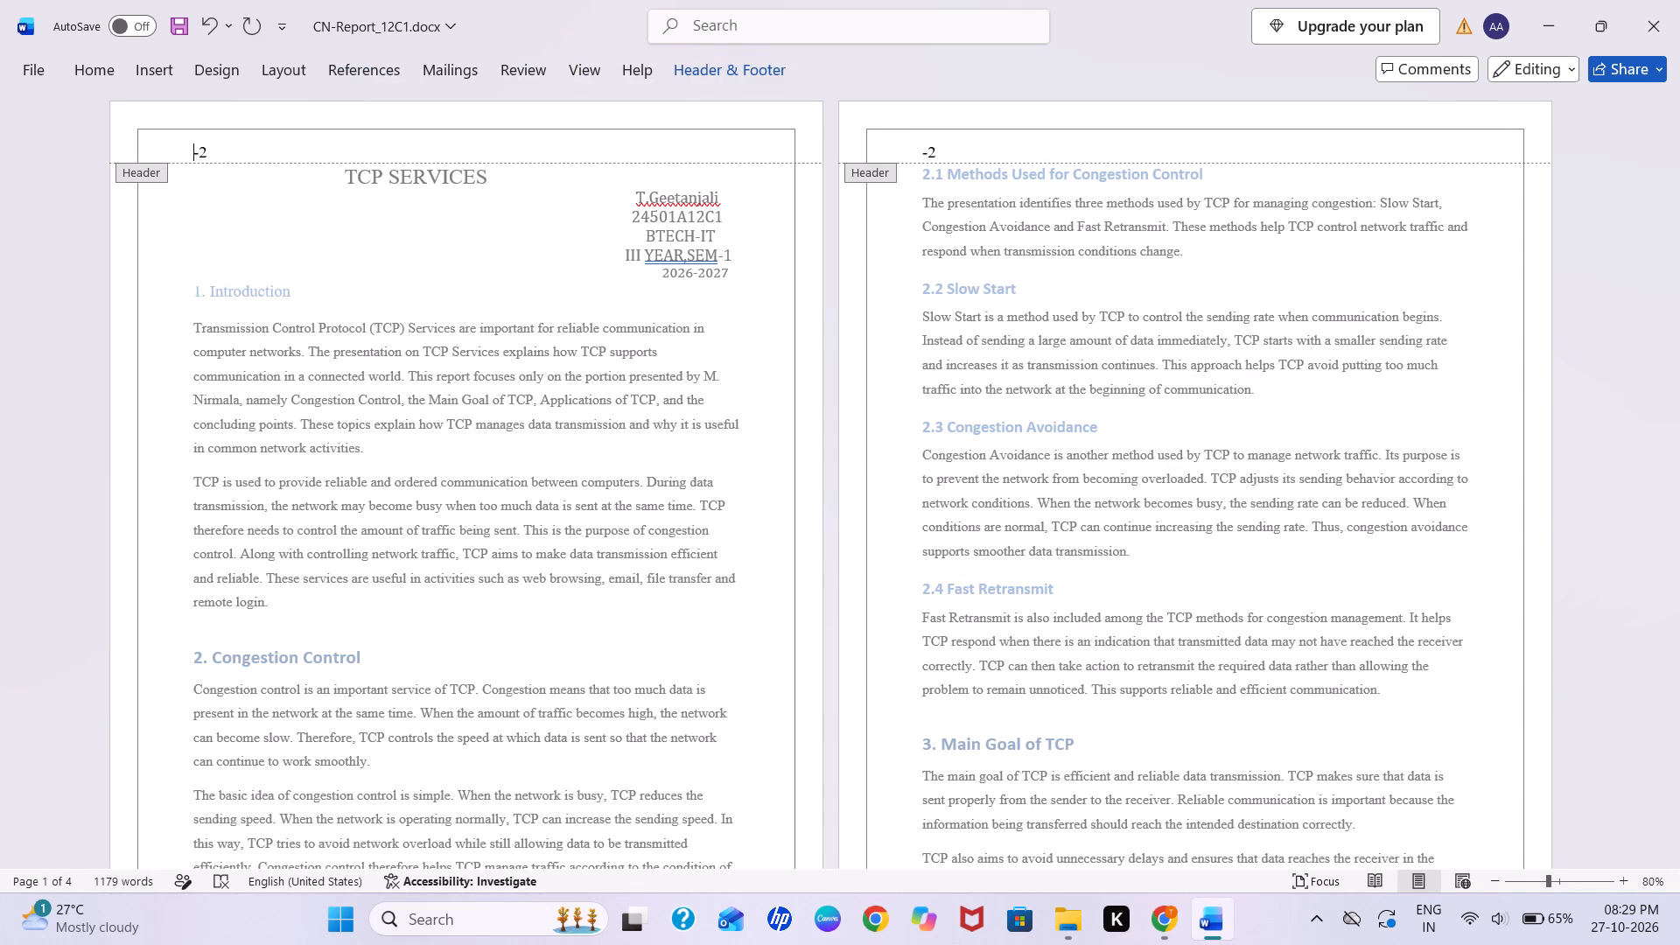
key("Right")
key("Right")
key("Right")
key("BackSpace")
key("BackSpace")
key("BackSpace")
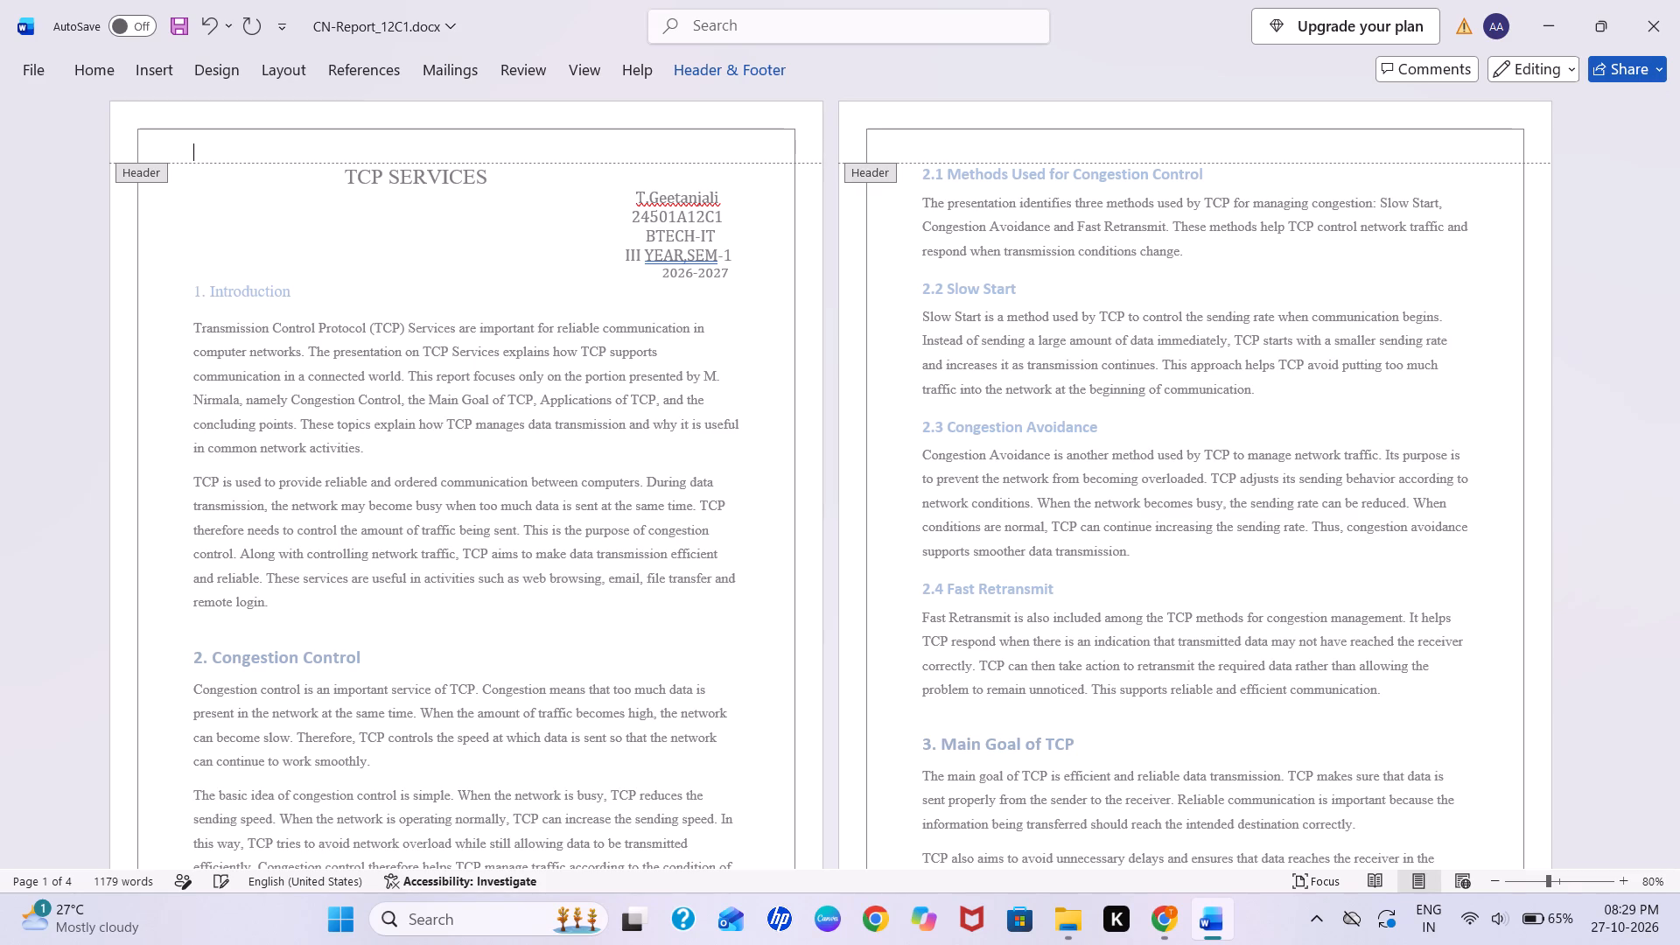
key("BackSpace")
key("BackSpace")
triple_click(334, 208)
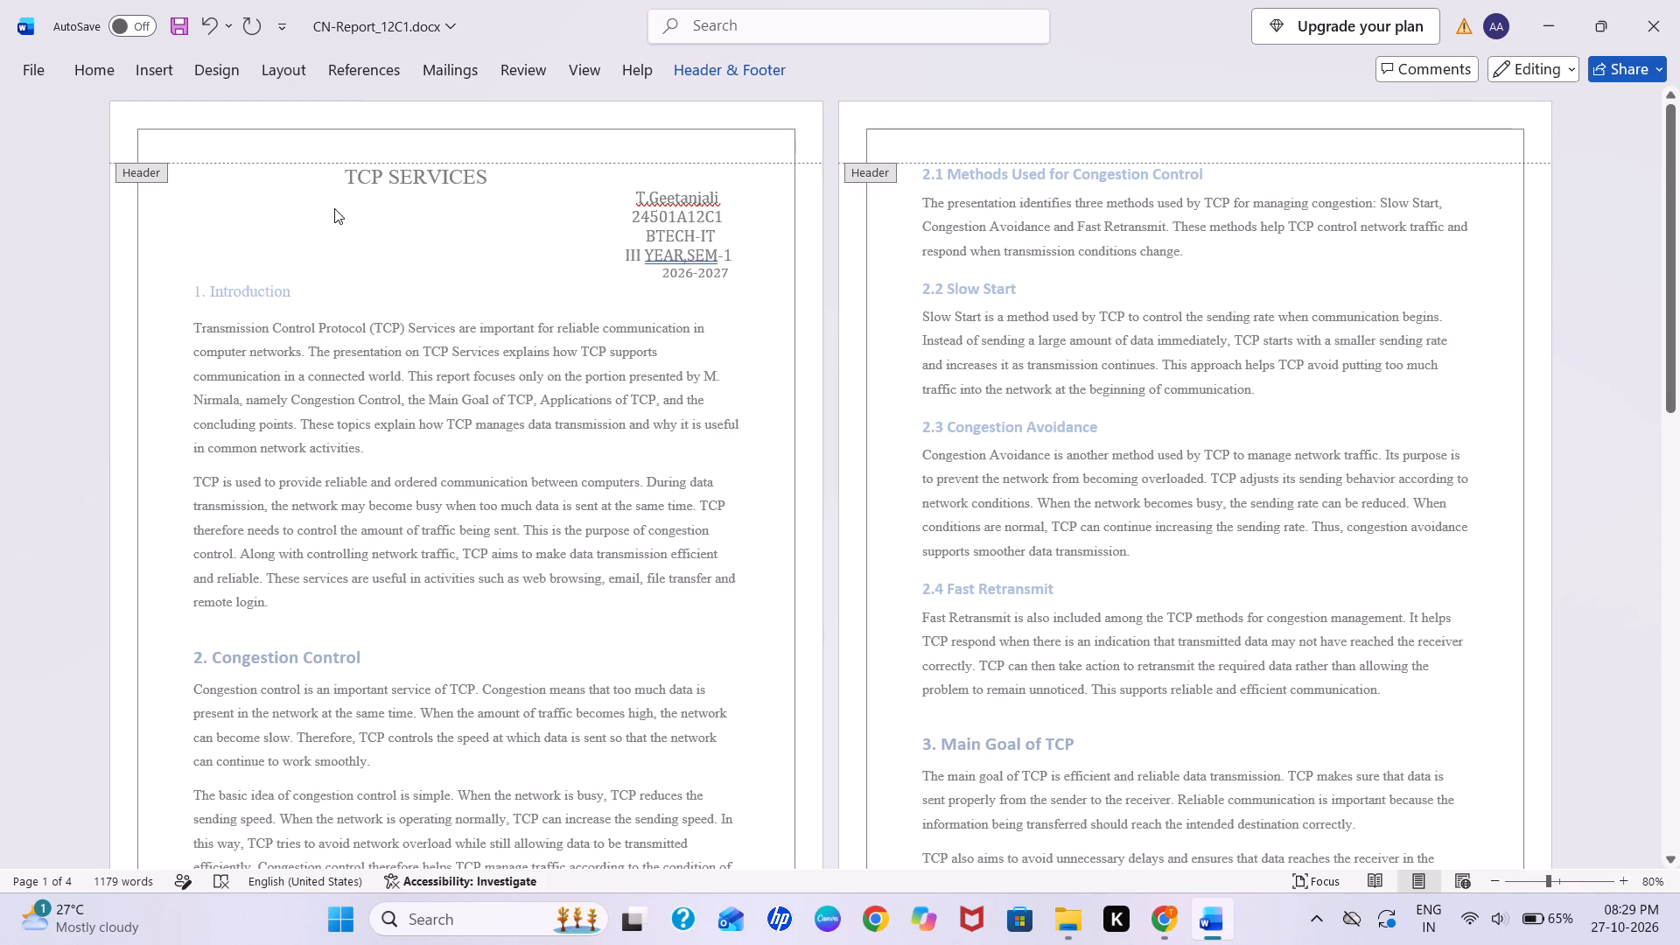
left_click(298, 192)
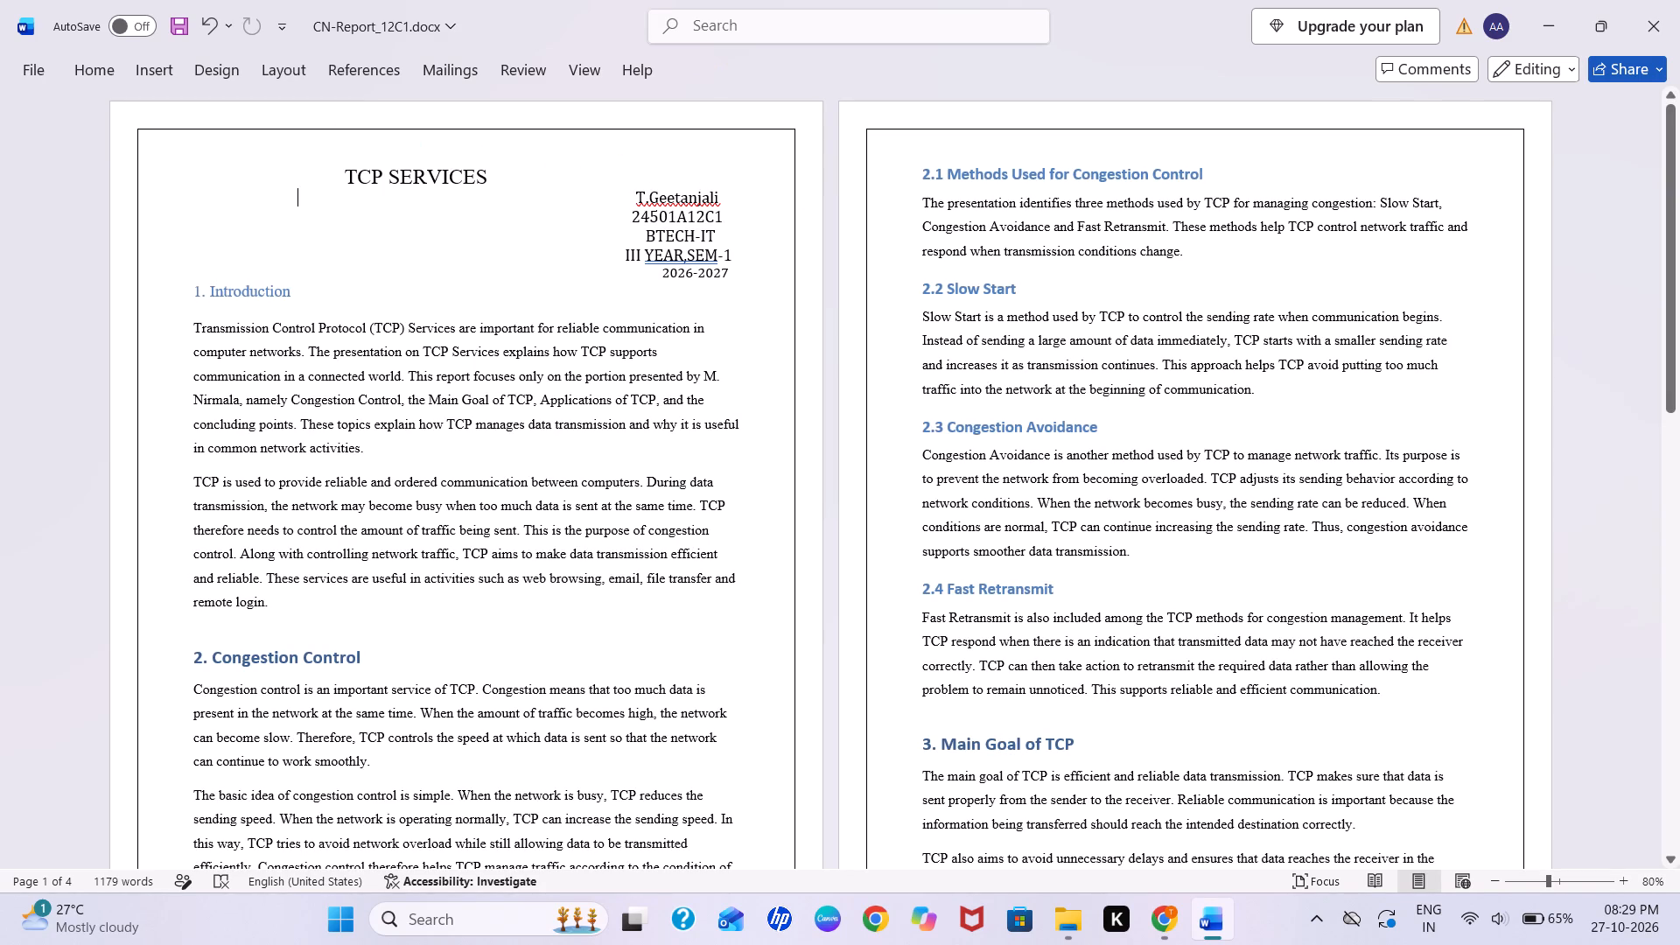
Insert a new line above the TCP SERVICES title at the start of page 1.
left_click(349, 175)
key("Return")
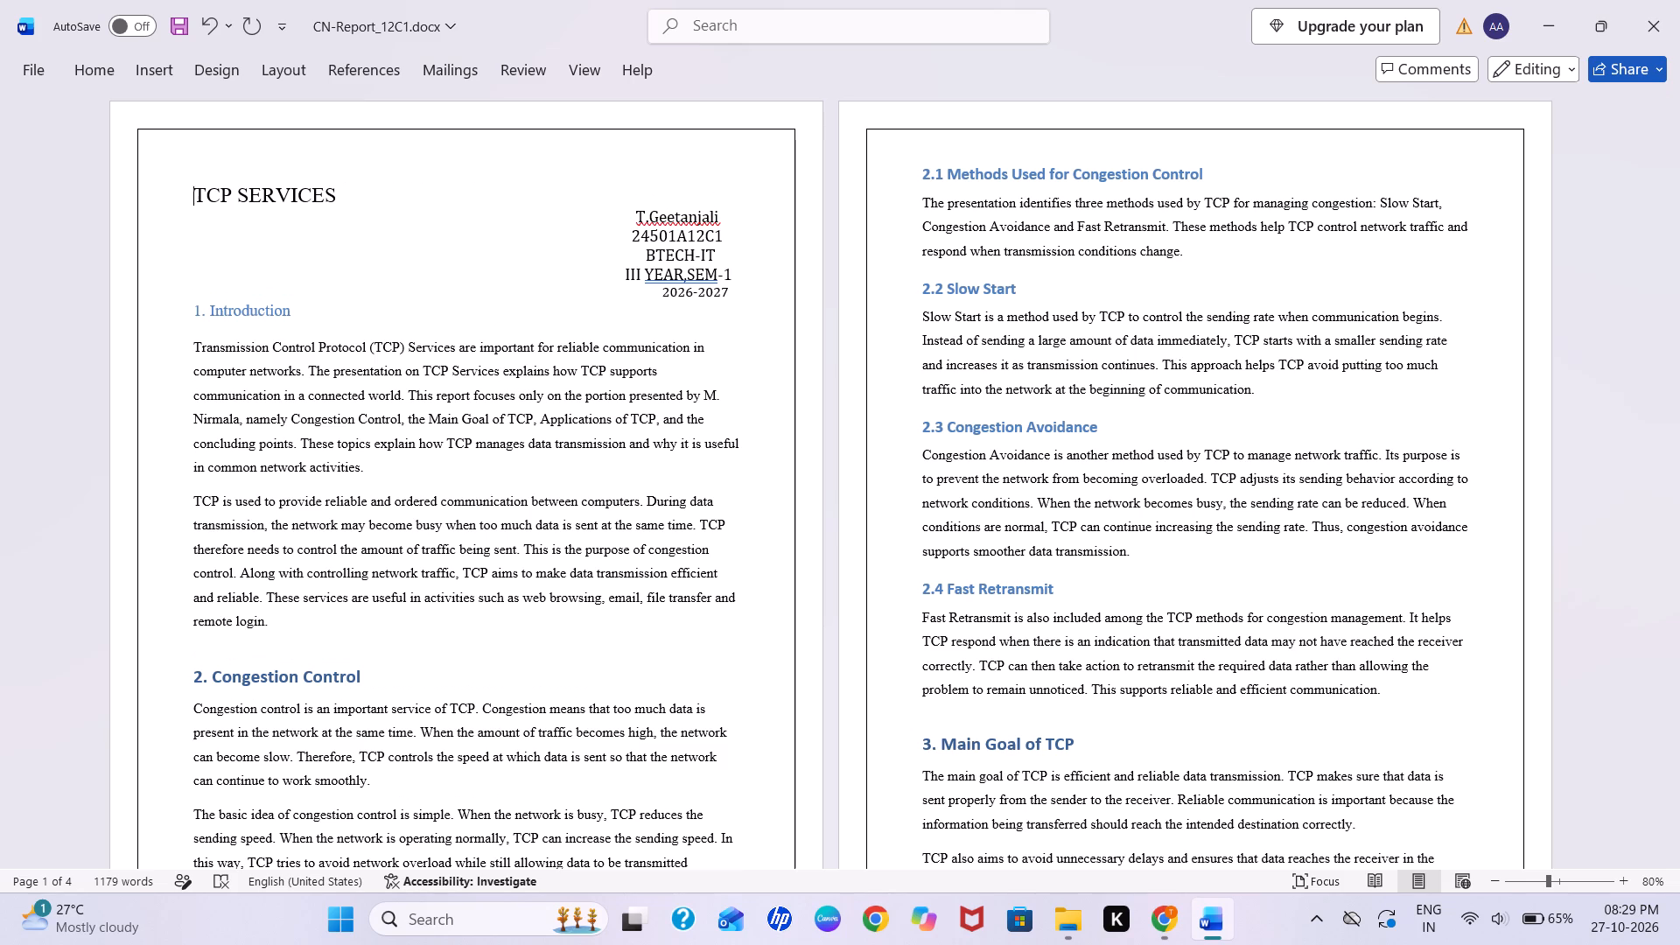
Enter CN ASSIGNMENT-2 on the empty line above TCP SERVICES, indented with spaces toward the middle of the page.
left_click(186, 150)
left_click(186, 150)
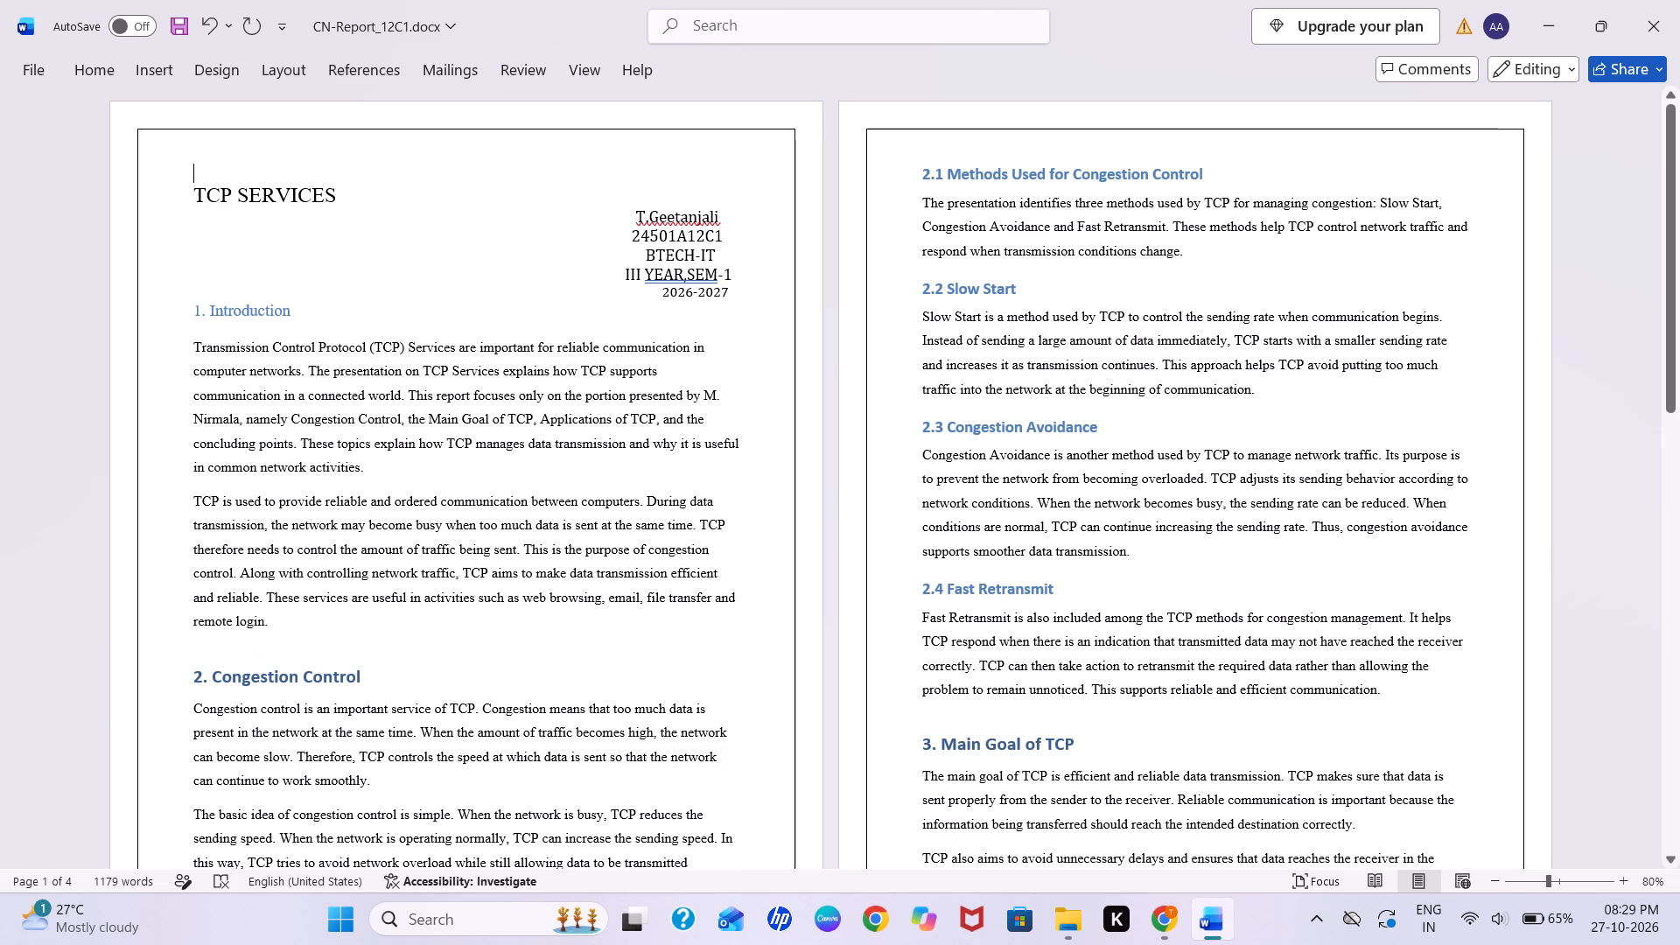
key("space")
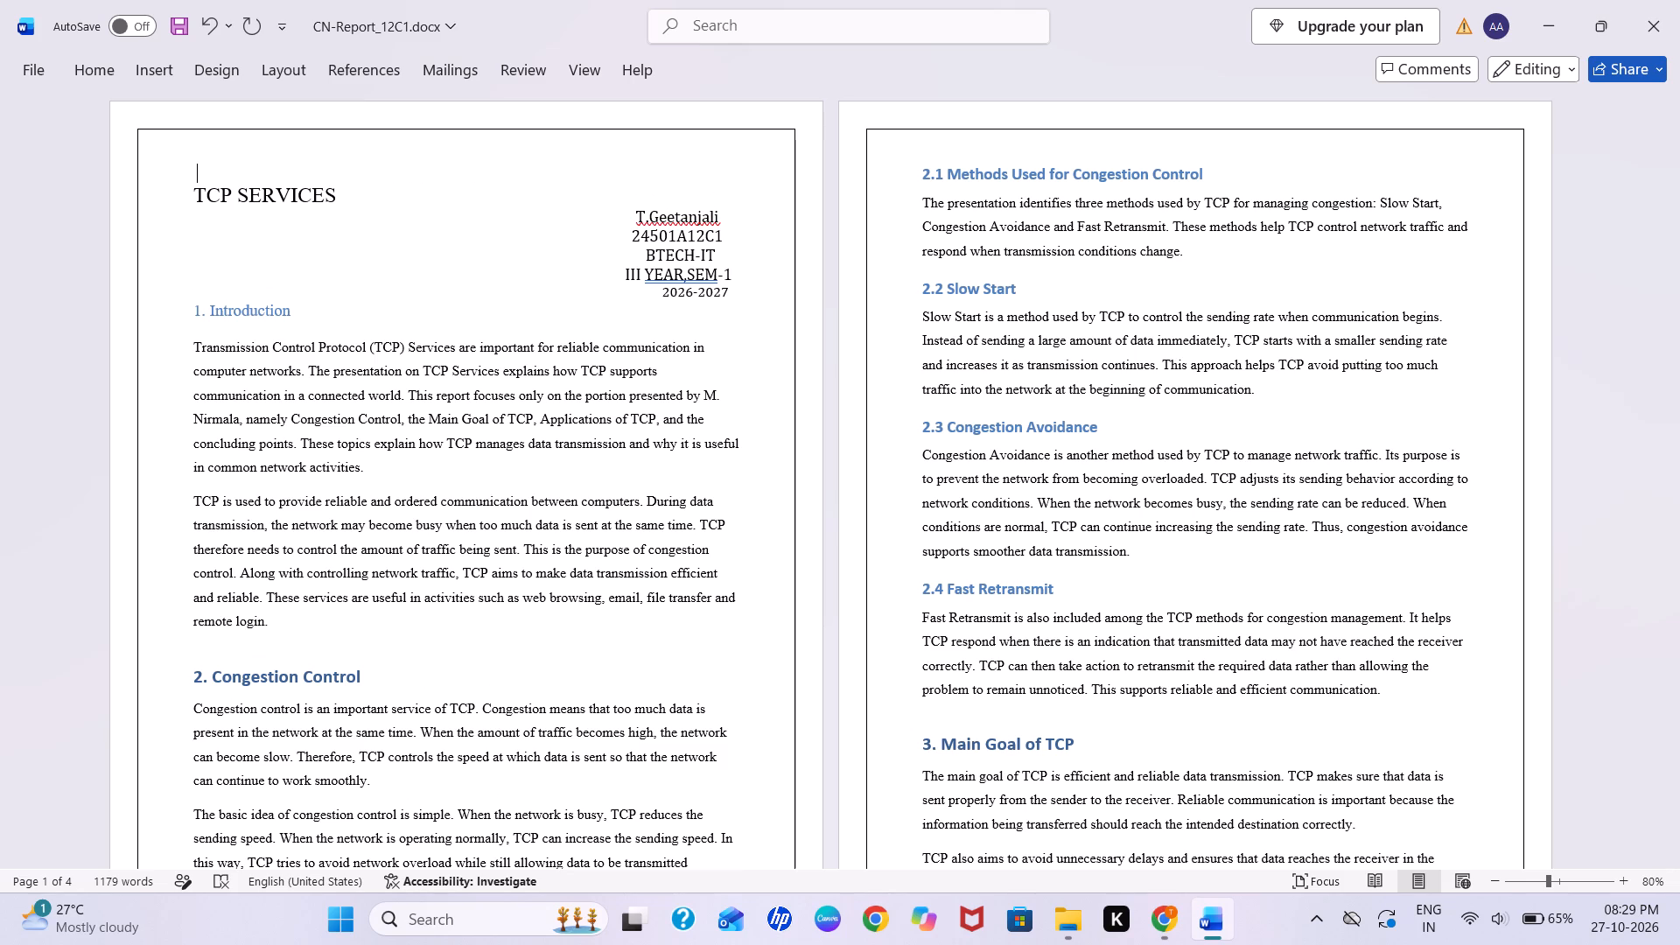
key("space")
key("space")
key("space")
key("space")
key("space")
key("space")
key("space")
key("space")
key("space")
key("space")
key("space")
key("space")
key("space")
key("space")
key("space")
key("space")
key("space")
key("space")
key("space")
key("space")
type("cn")
key("BackSpace")
key("BackSpace")
type("CN")
key("space")
type("ASSIGNMENT")
type("-2")
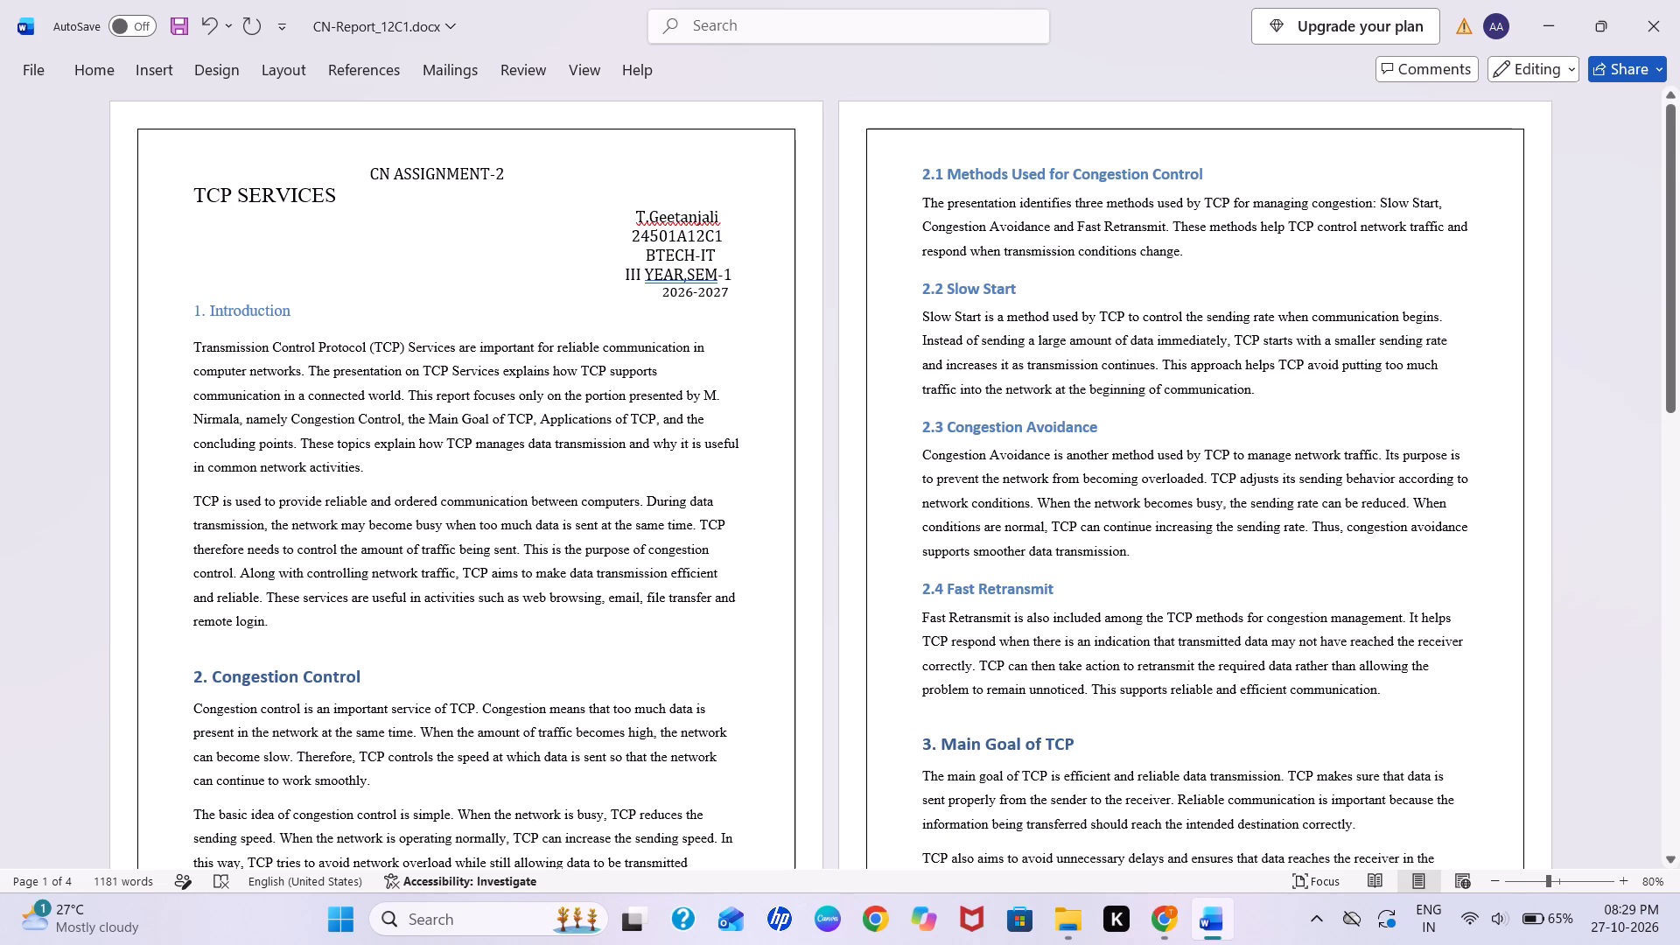
Set the font size of the CN ASSIGNMENT-2 line to 18.
left_click_drag(377, 171, 524, 171)
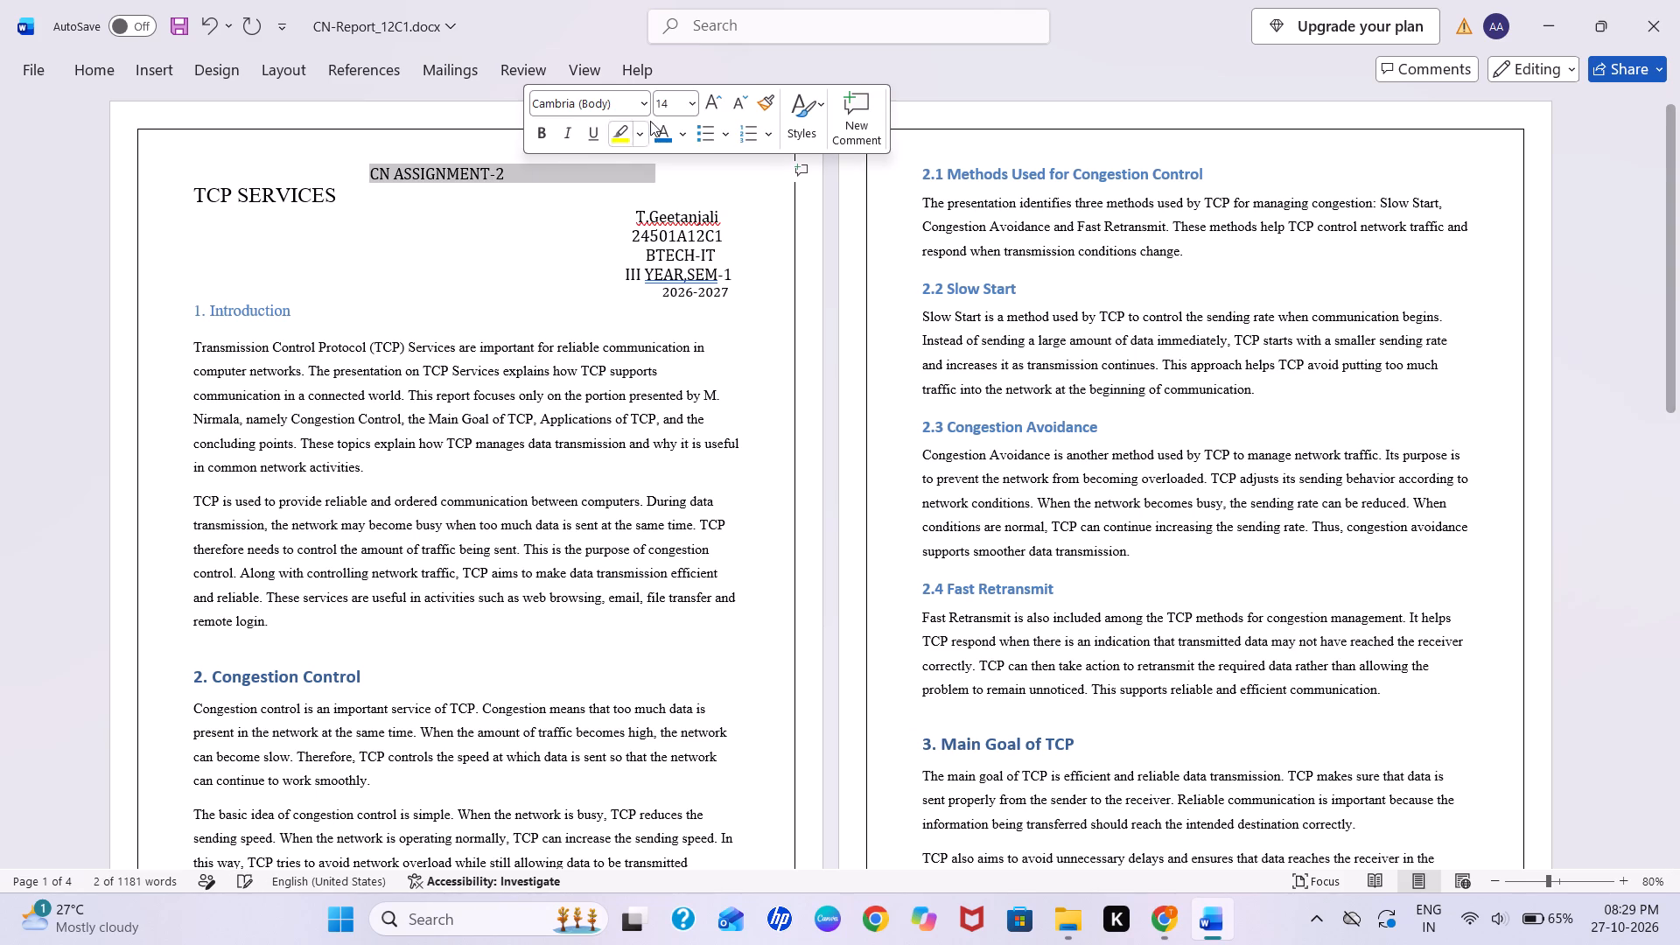
left_click(689, 106)
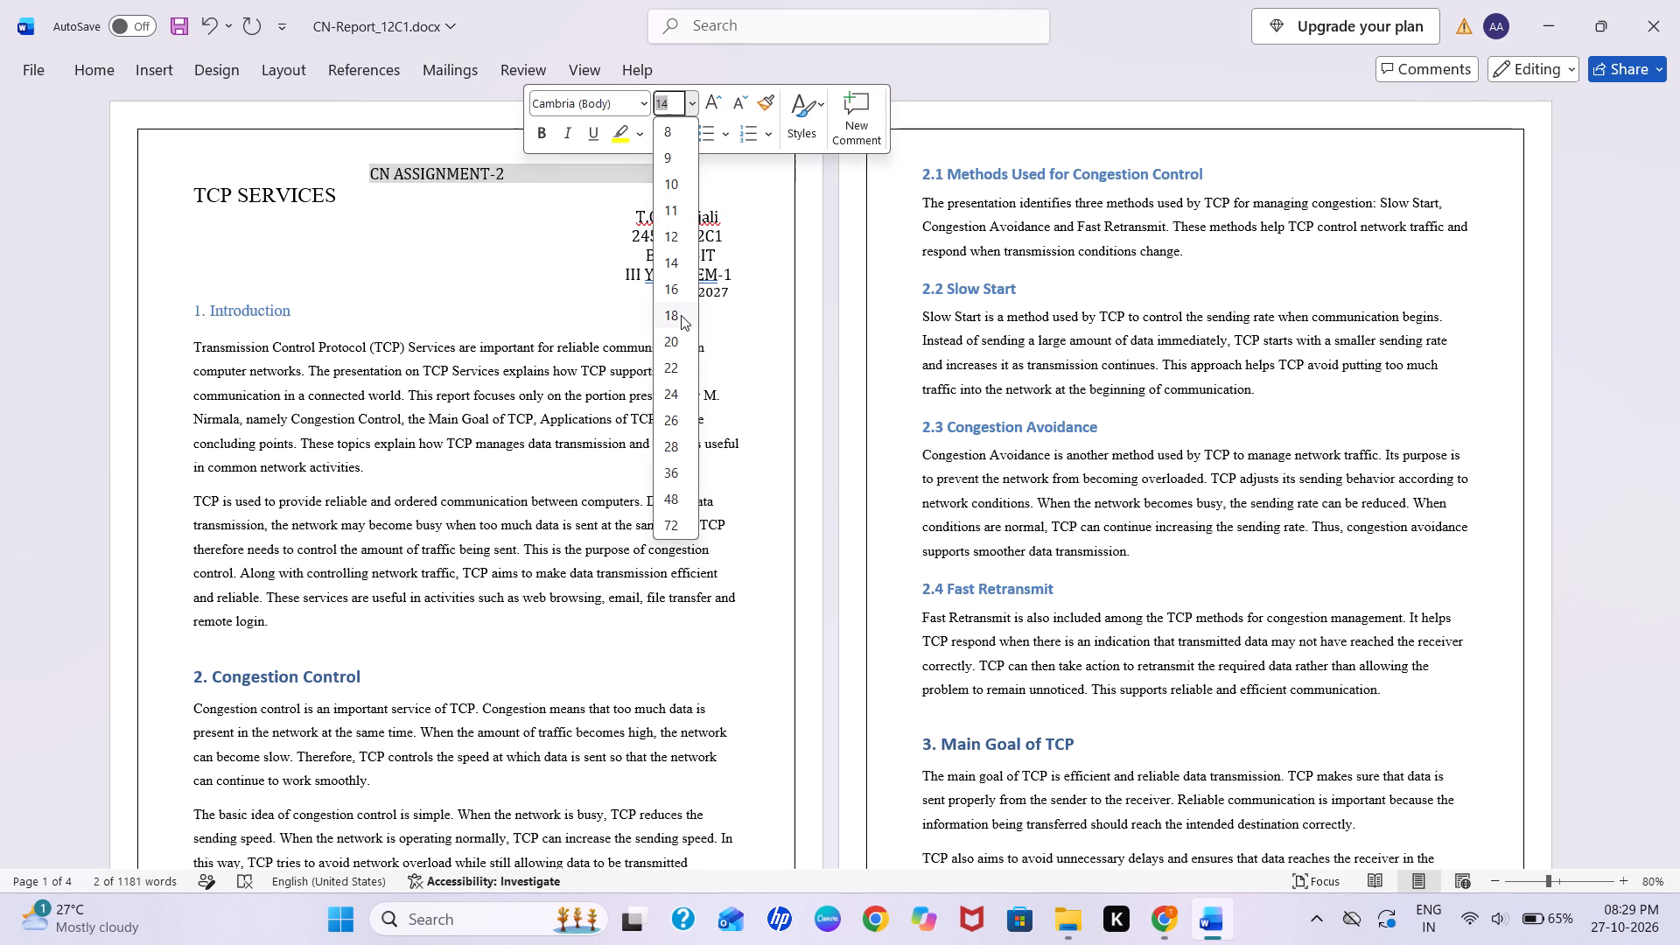
left_click(682, 318)
left_click(355, 235)
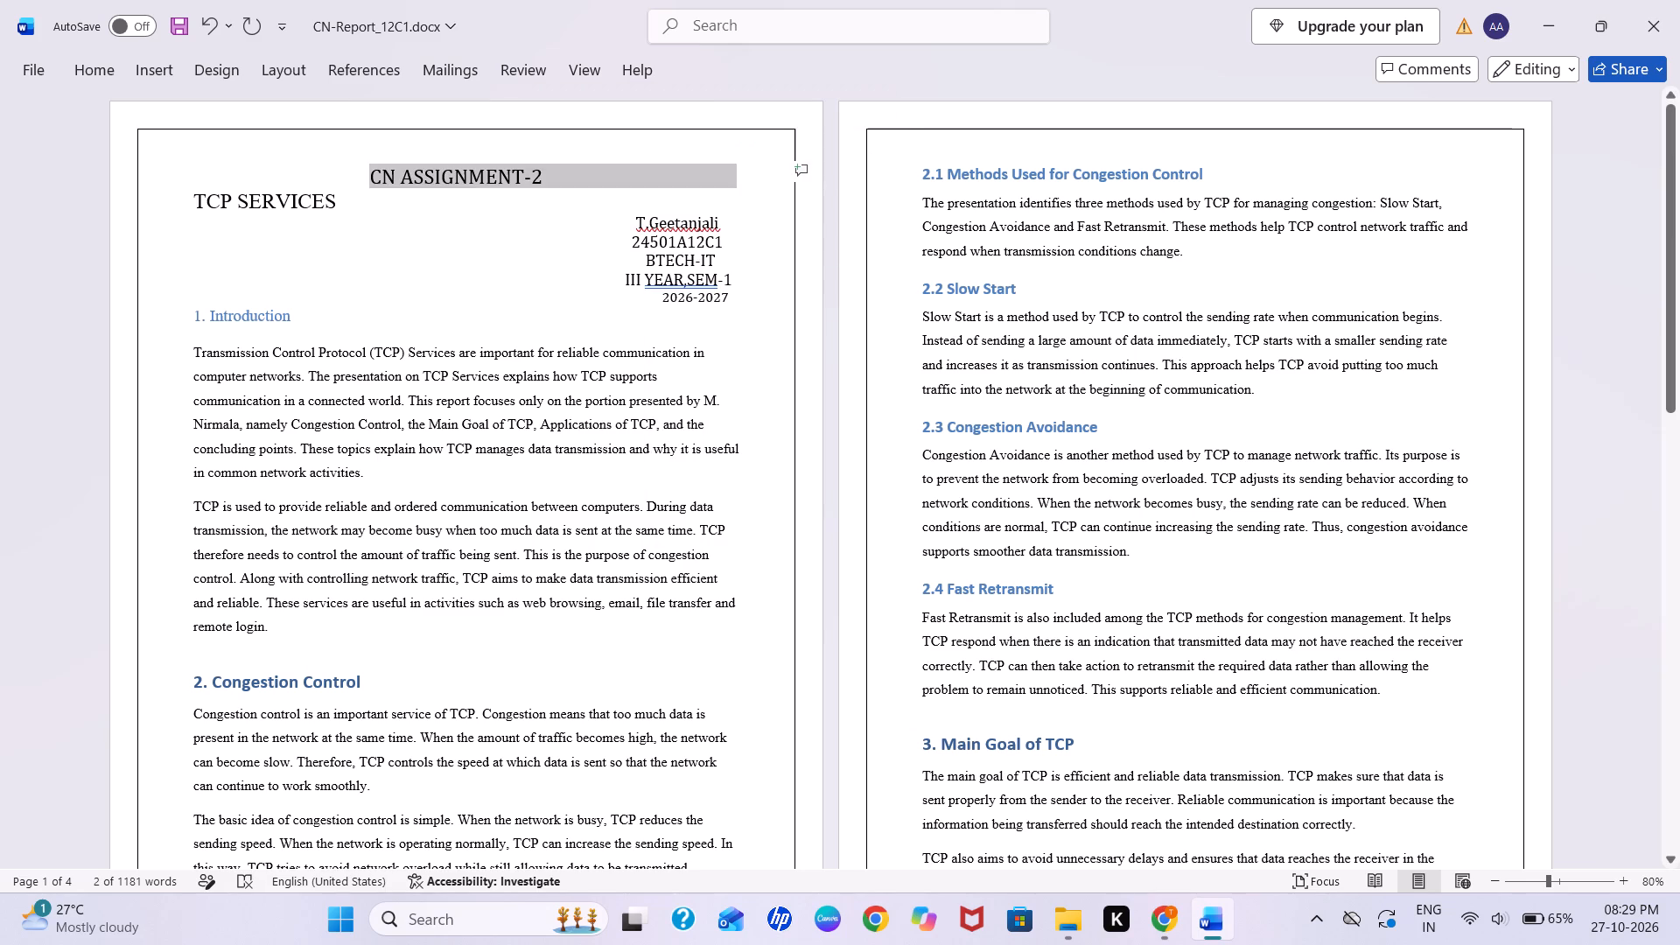
Indent the TCP SERVICES title with leading spaces until it sits near the middle, beneath CN ASSIGNMENT-2.
left_click(185, 201)
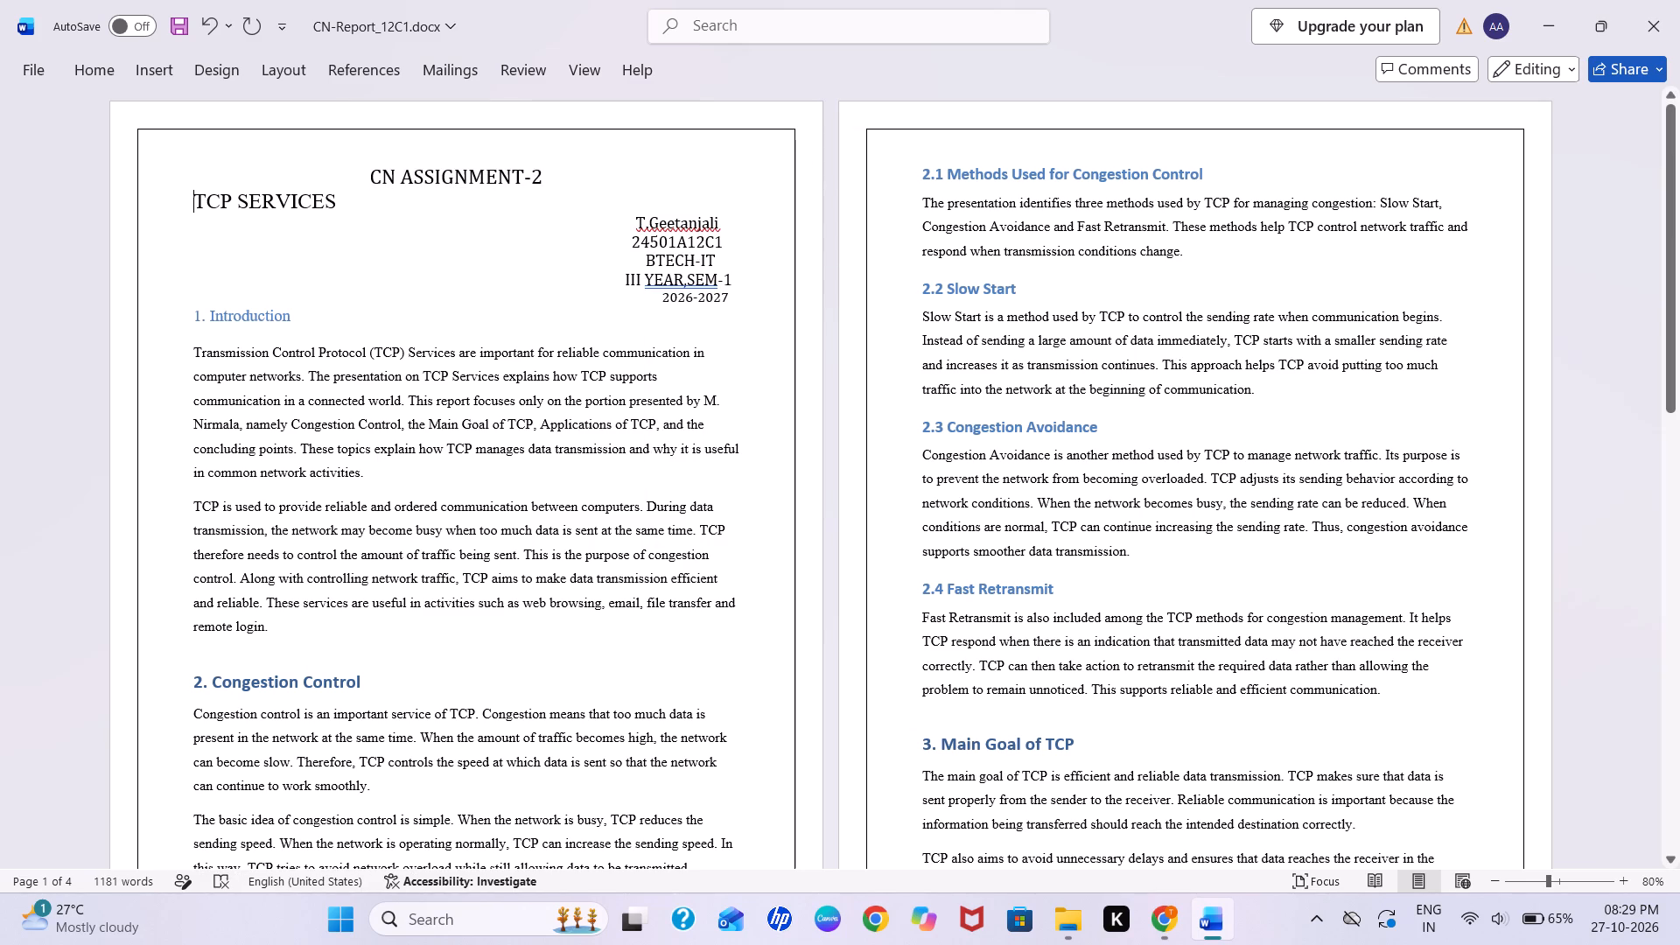
key("space")
key("space")
key("space")
key("space")
key("space")
key("space")
key("space")
key("space")
key("space")
key("space")
key("space")
key("space")
key("space")
key("space")
key("space")
key("space")
key("space")
key("space")
key("space")
key("space")
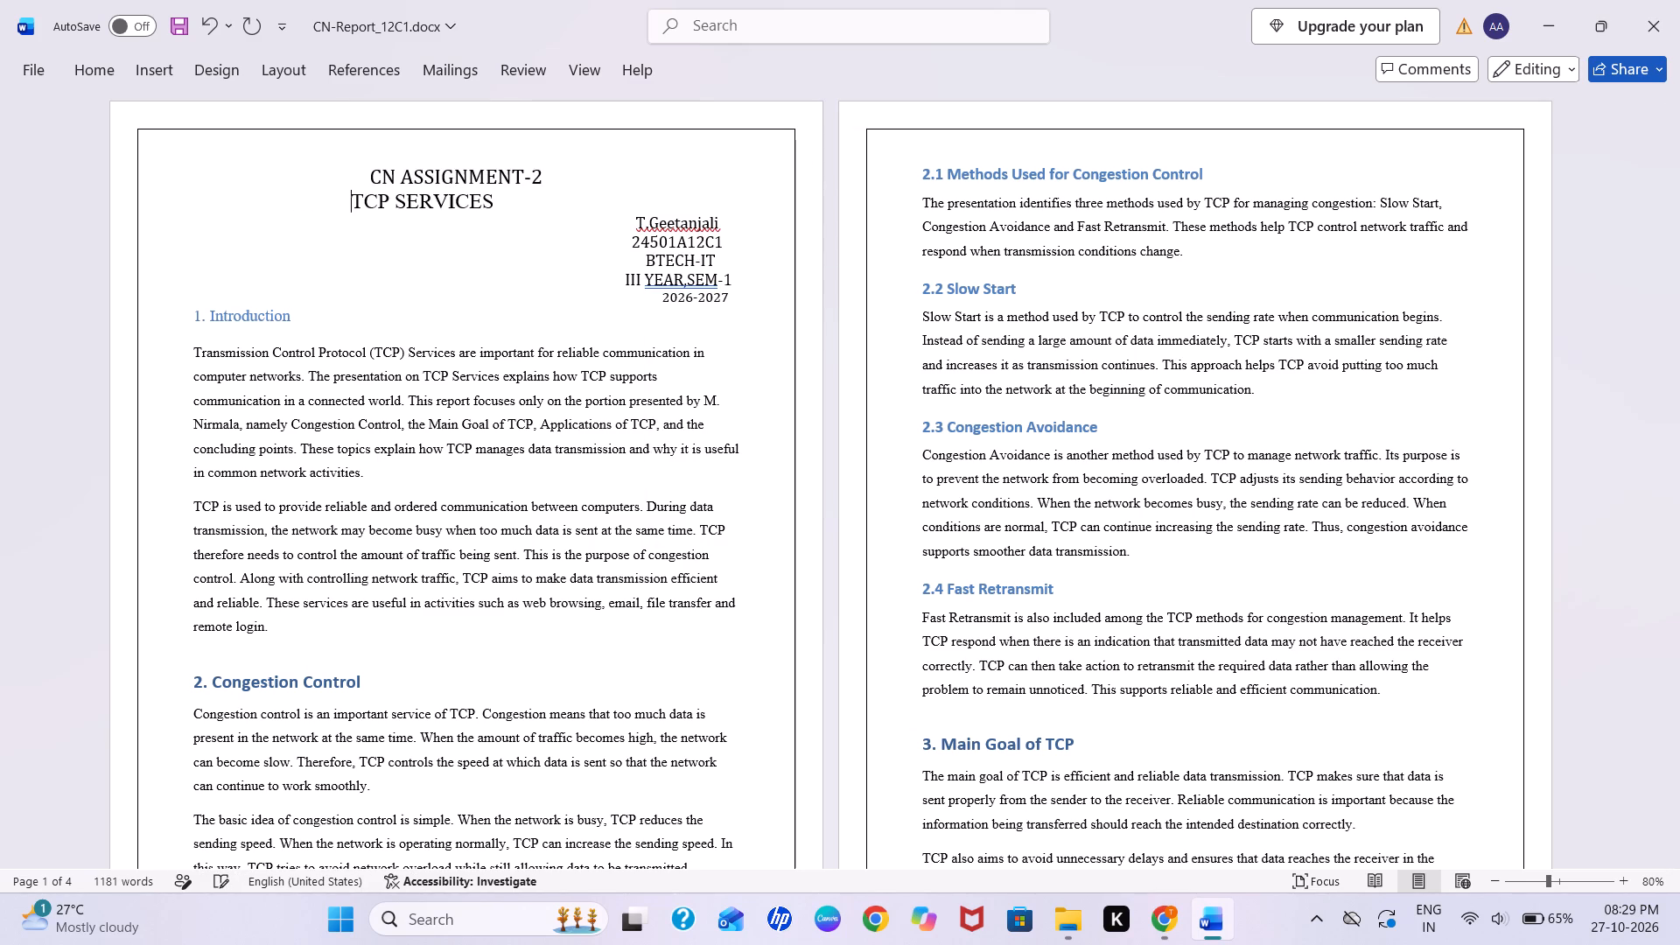
key("space")
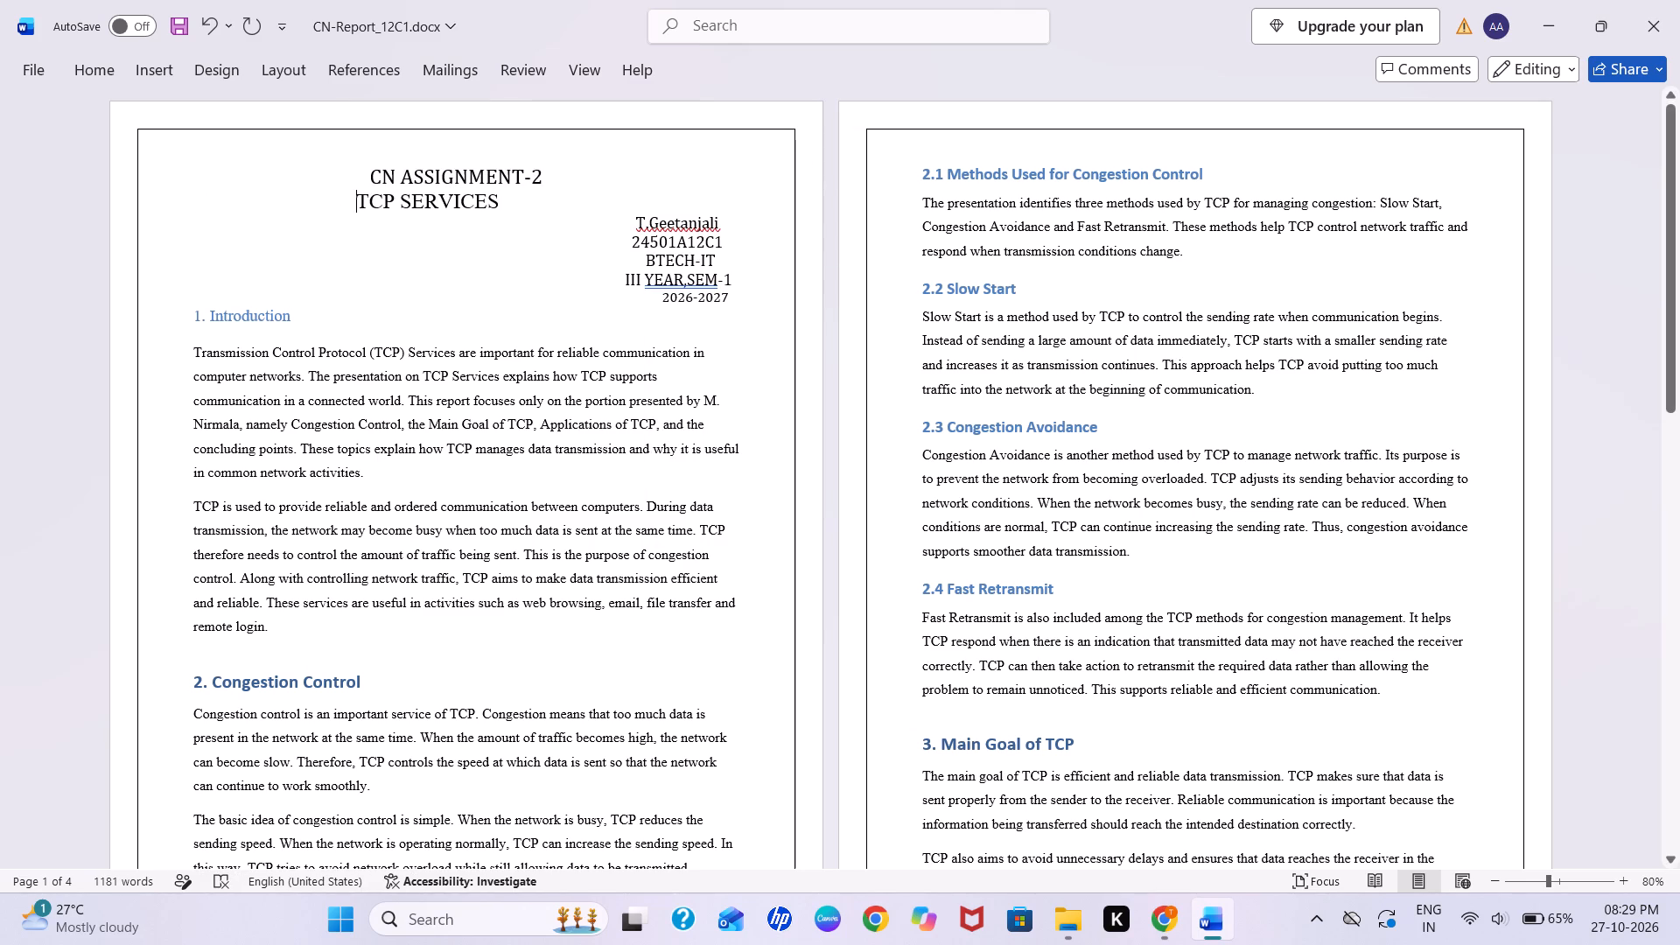
Remove the leading spaces before CN ASSIGNMENT-2 to bring the line back to the page's left margin.
left_click(365, 167)
key("BackSpace")
key("BackSpace")
key("BackSpace")
key("BackSpace")
key("BackSpace")
key("BackSpace")
key("BackSpace")
key("BackSpace")
key("BackSpace")
key("BackSpace")
key("BackSpace")
key("BackSpace")
key("BackSpace")
key("BackSpace")
key("BackSpace")
key("BackSpace")
key("BackSpace")
key("BackSpace")
key("BackSpace")
key("BackSpace")
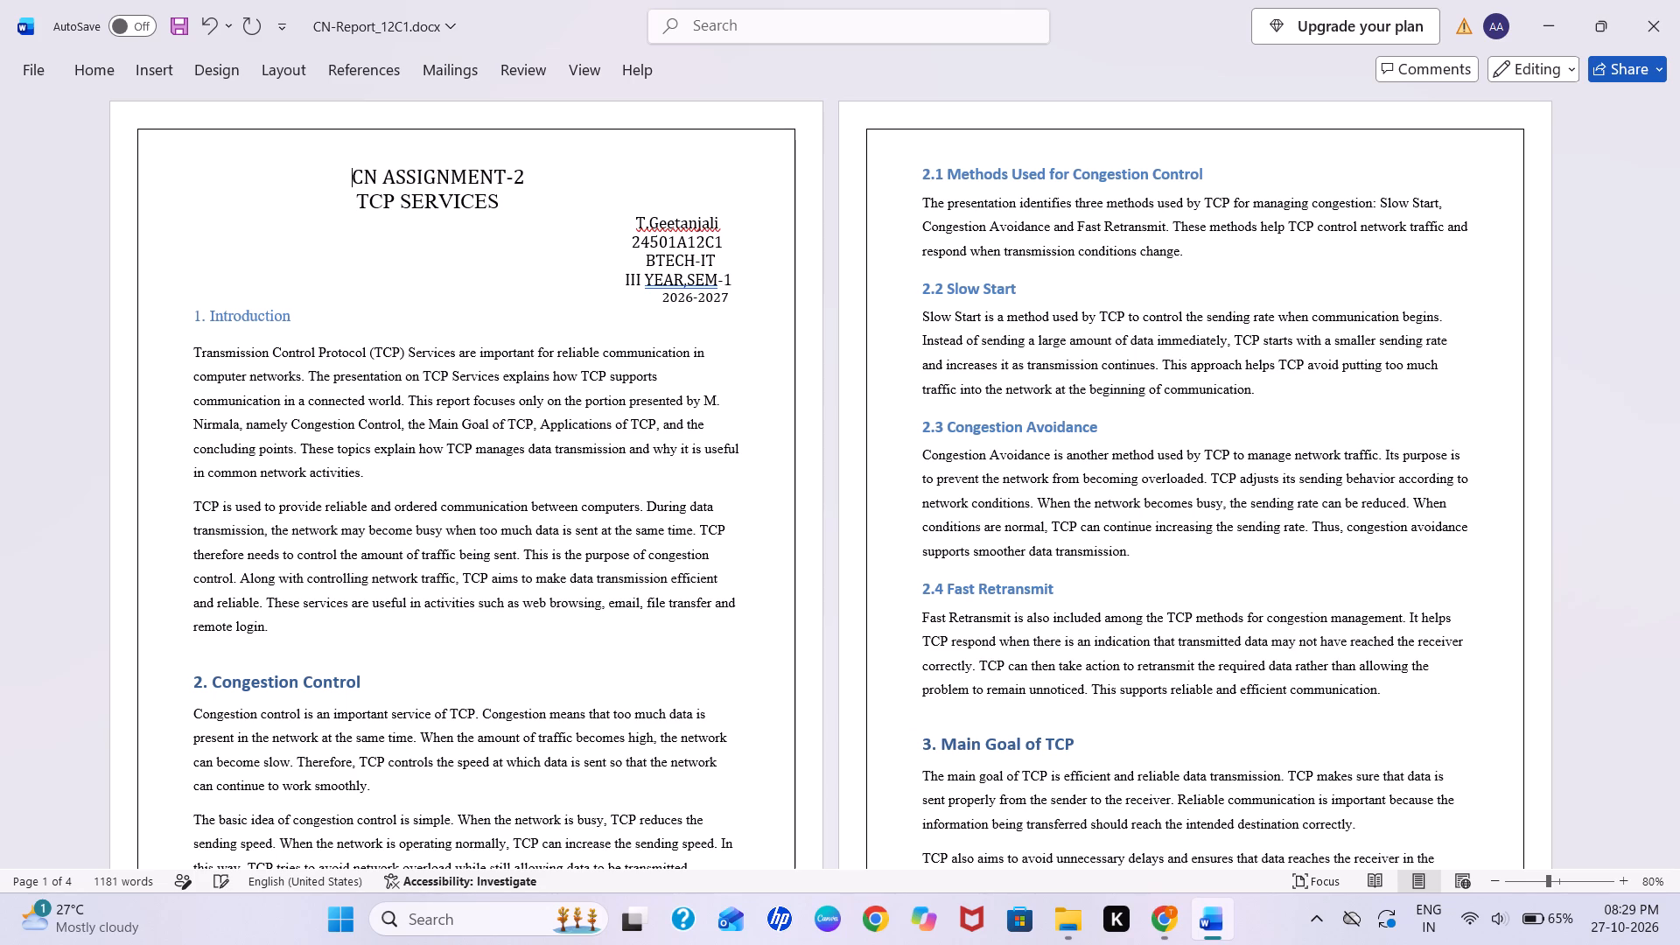
key("BackSpace")
key("BackSpace")
key("BackSpace")
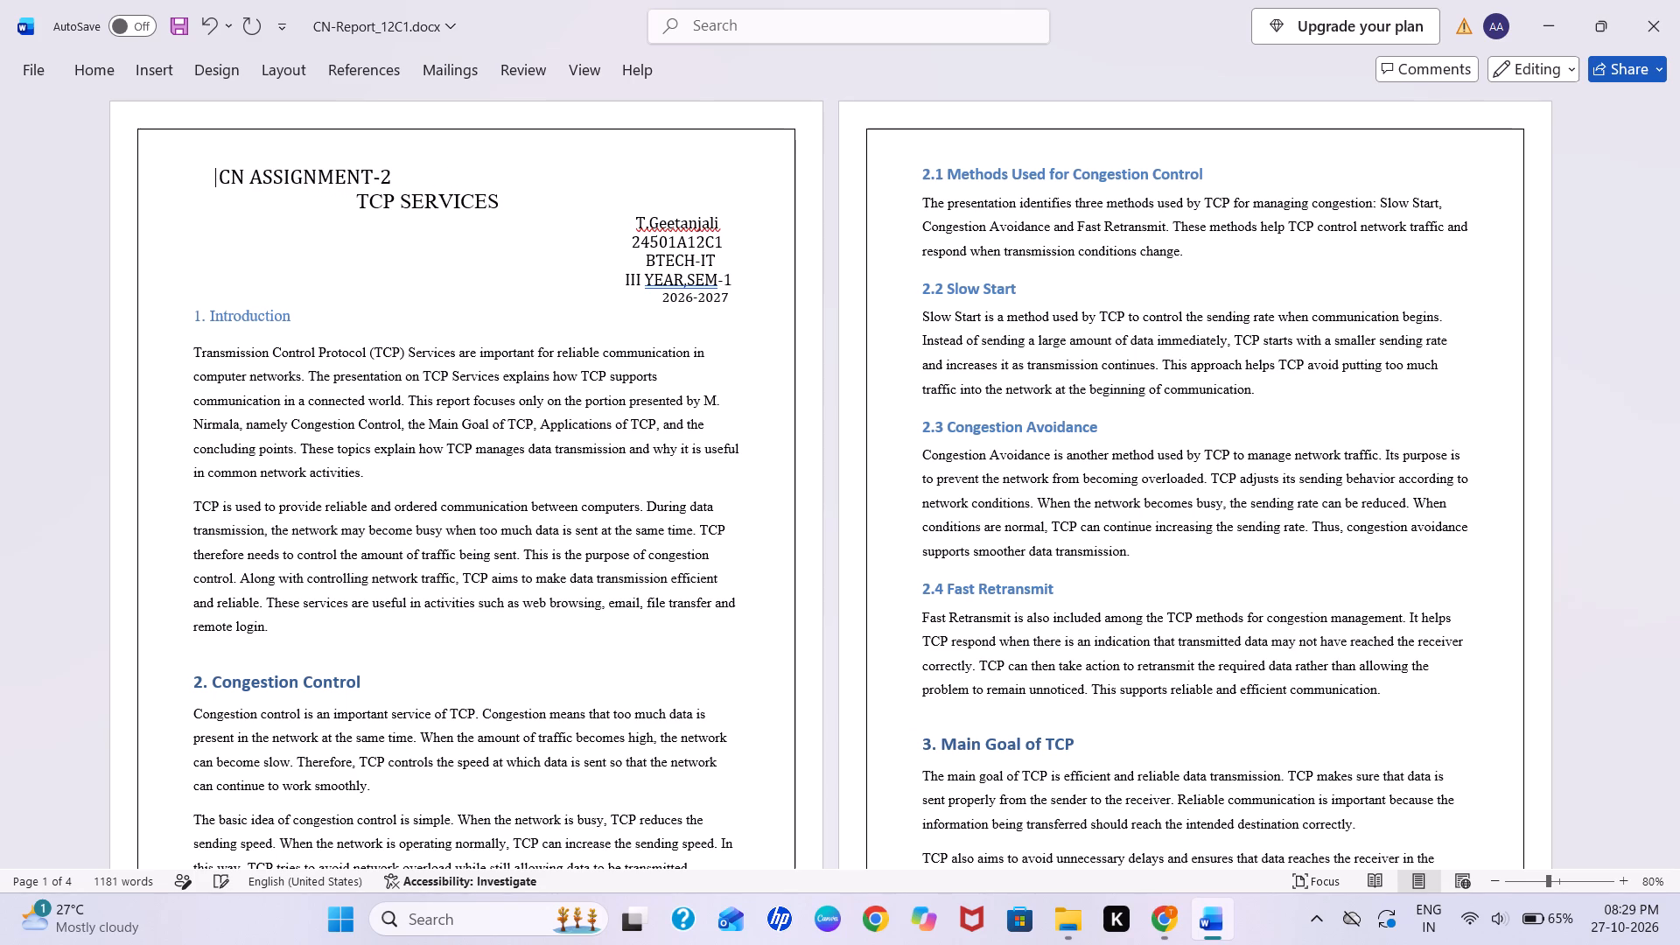
key("BackSpace")
key("BackSpace")
key("BackSpace")
key("BackSpace")
key("BackSpace")
key("BackSpace")
key("BackSpace")
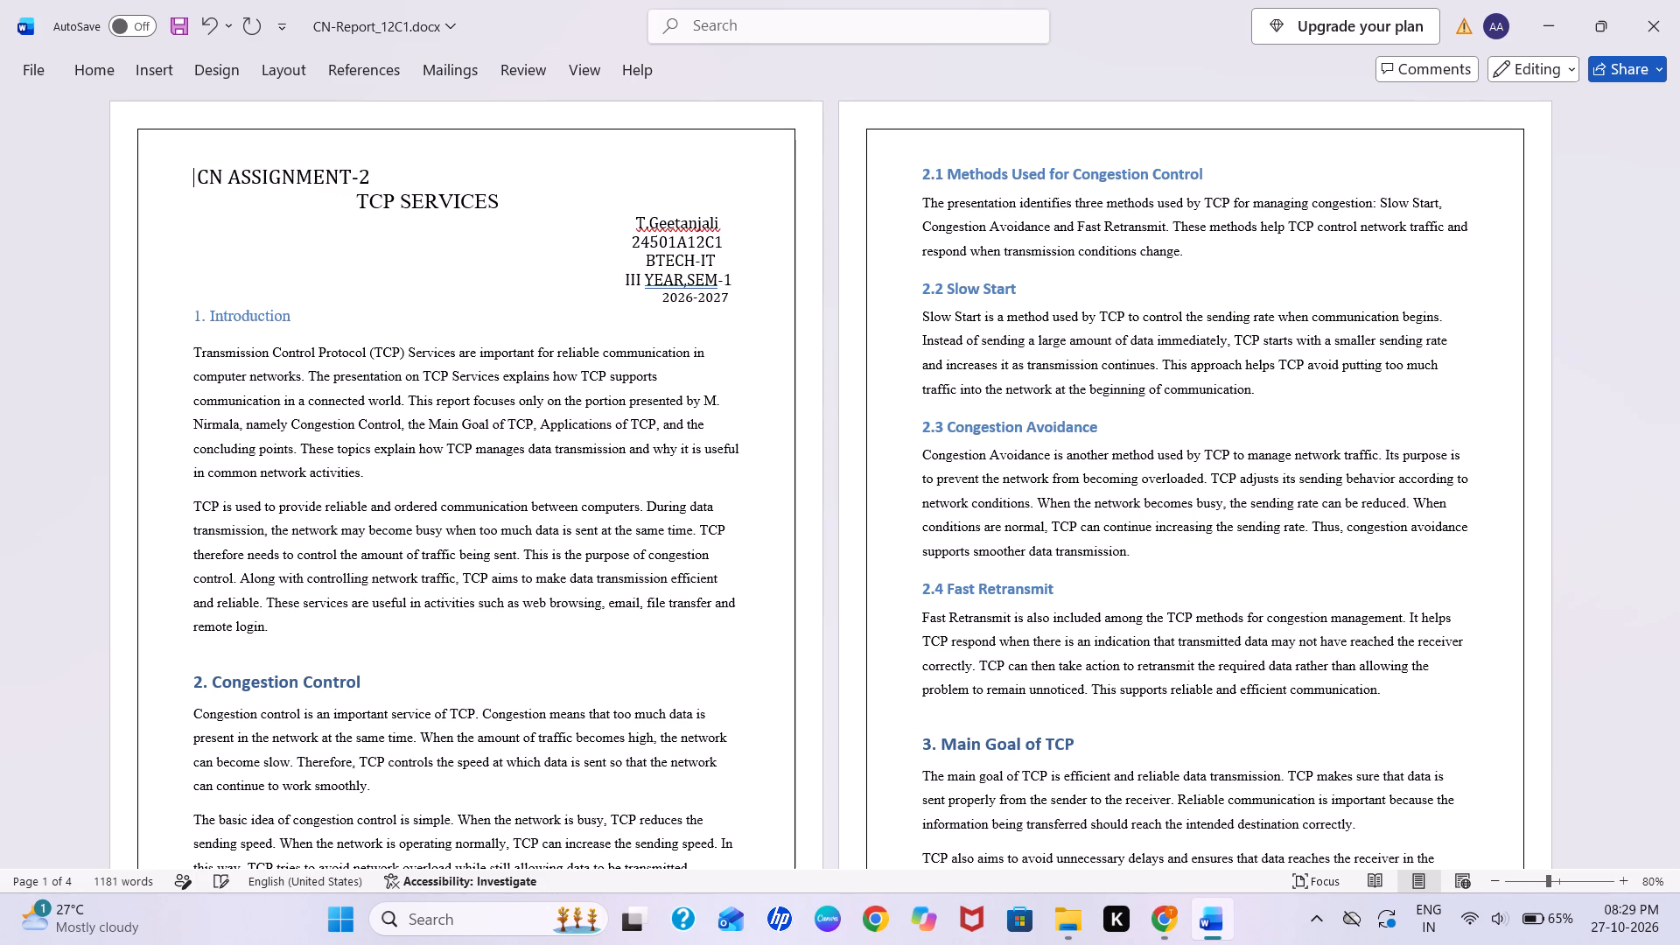
key("BackSpace")
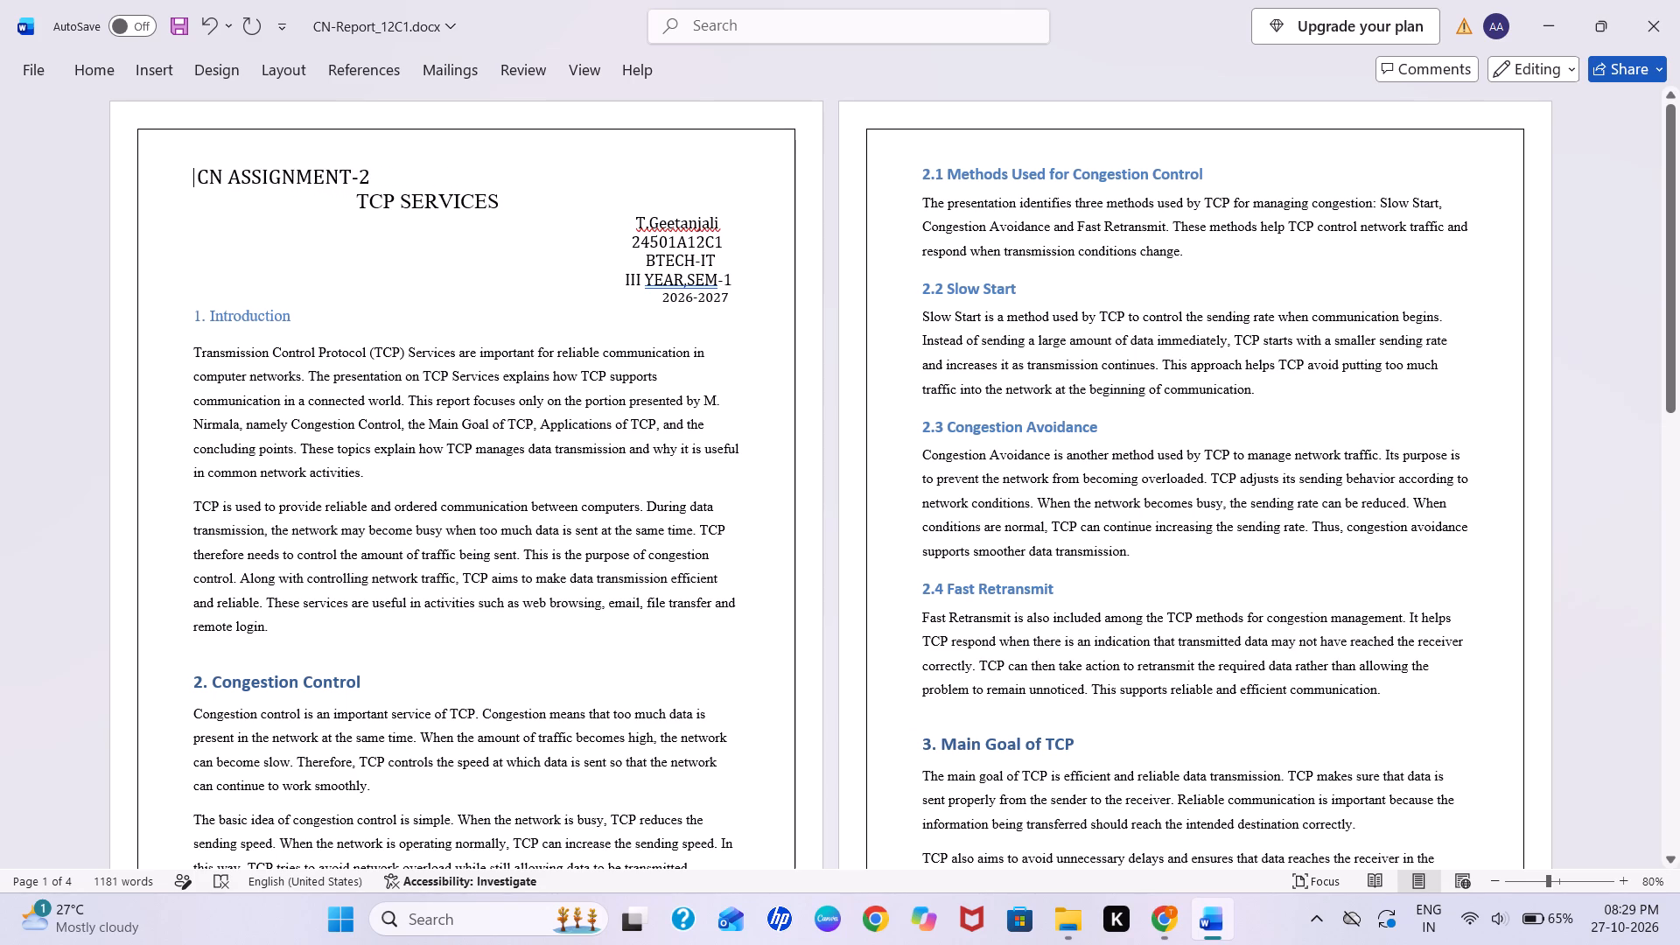
Add five more spaces before TCP SERVICES to shift the title further toward the middle of the page.
left_click(353, 199)
key("m")
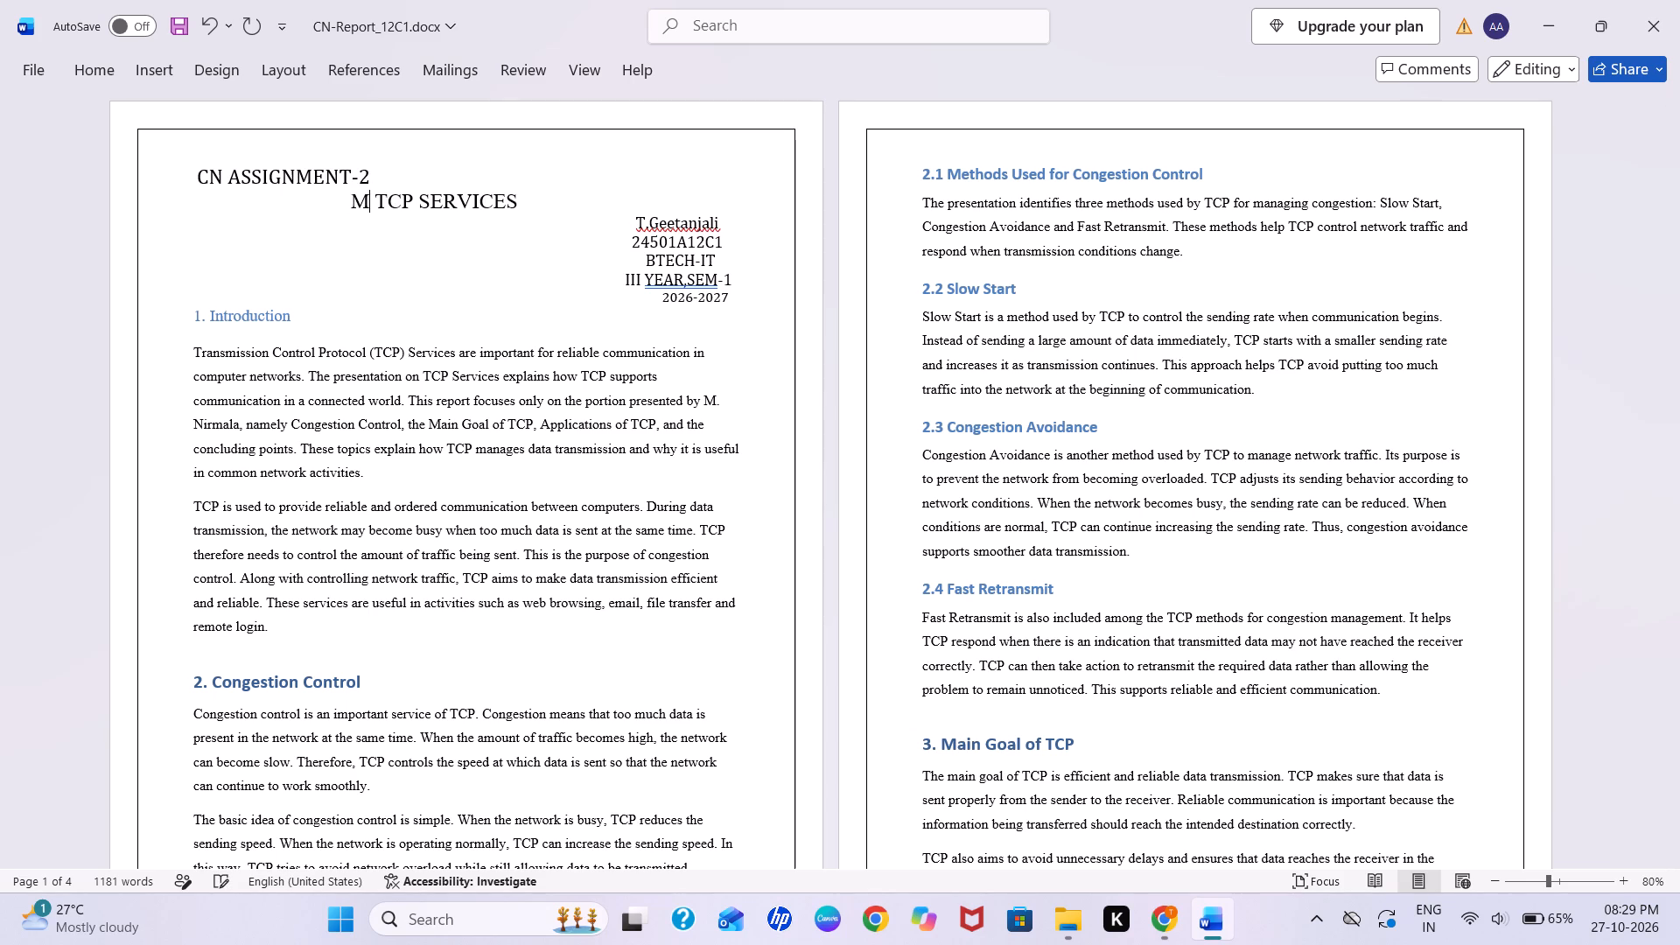
key("BackSpace")
key("space")
key("space")
key("space")
key("space")
key("space")
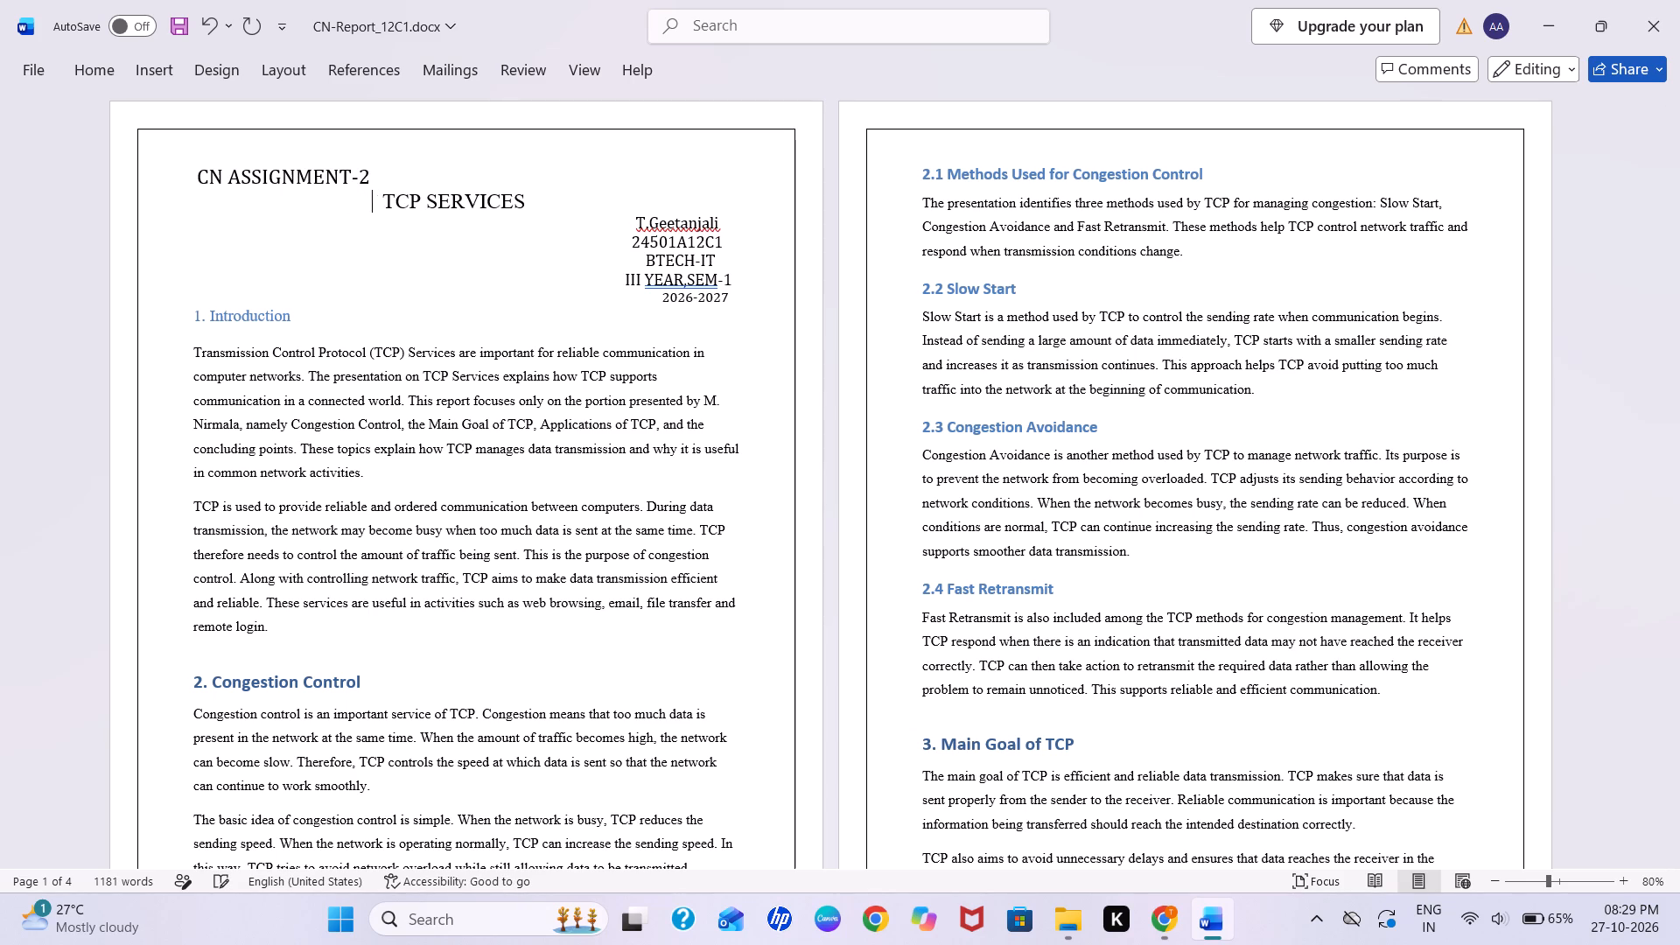
Add two more spaces before TCP SERVICES to nudge the title closer to the middle of the page.
key("space")
key("space")
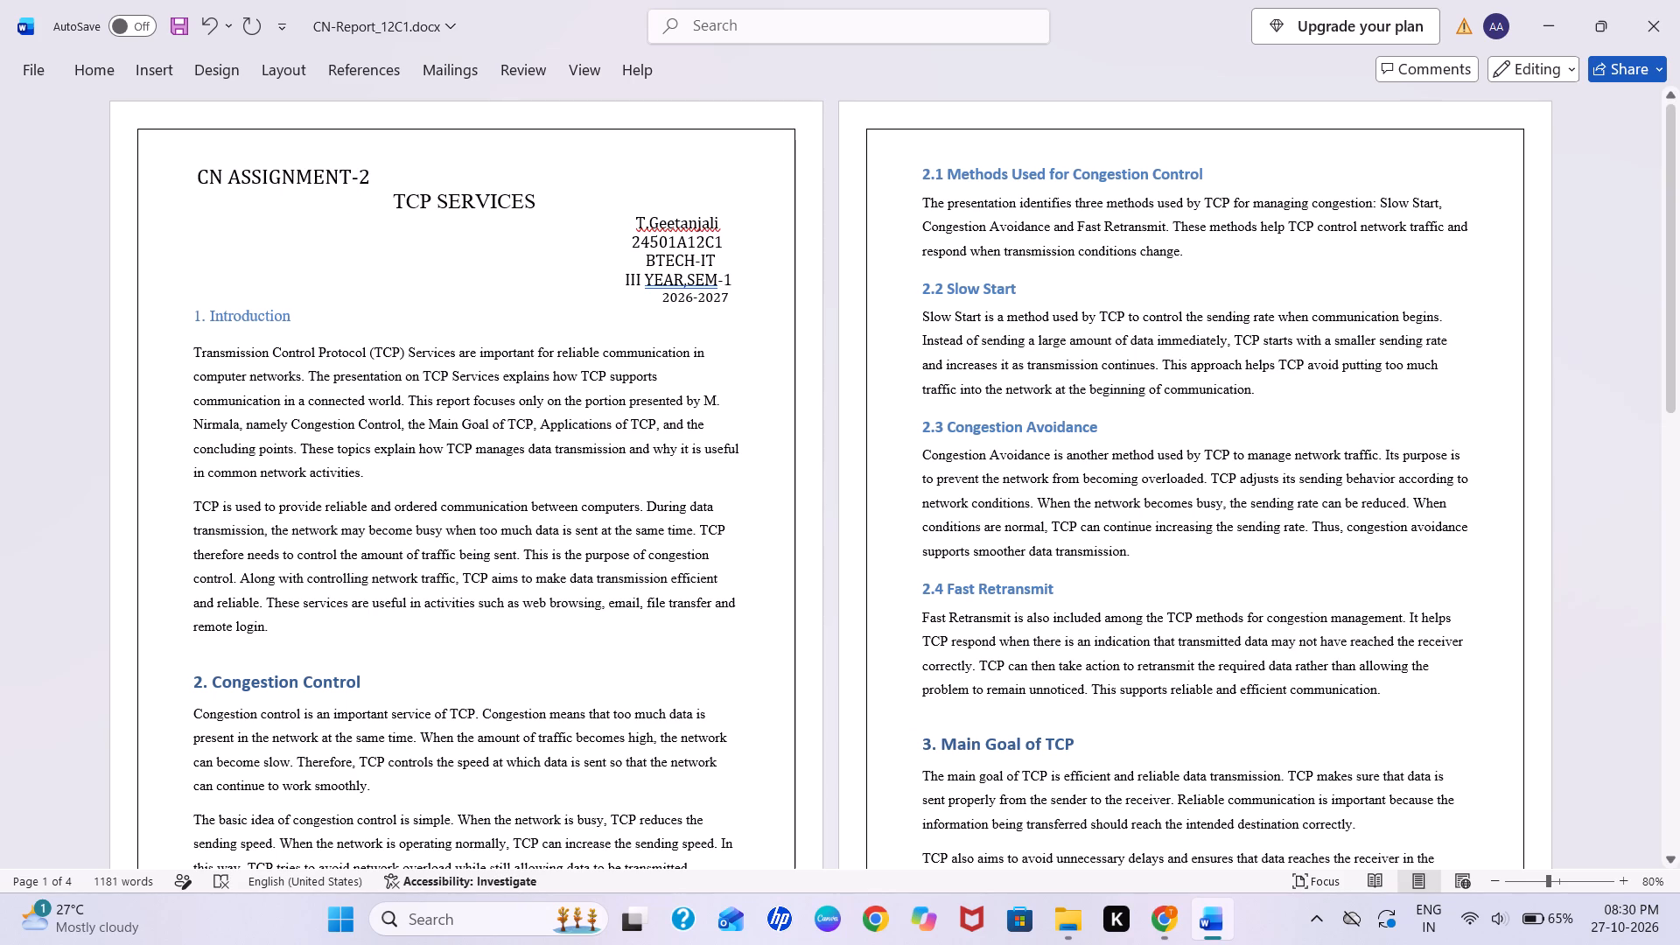
Save the changes to the CN-Report_12C1 document under its existing name.
key("ctrl+s")
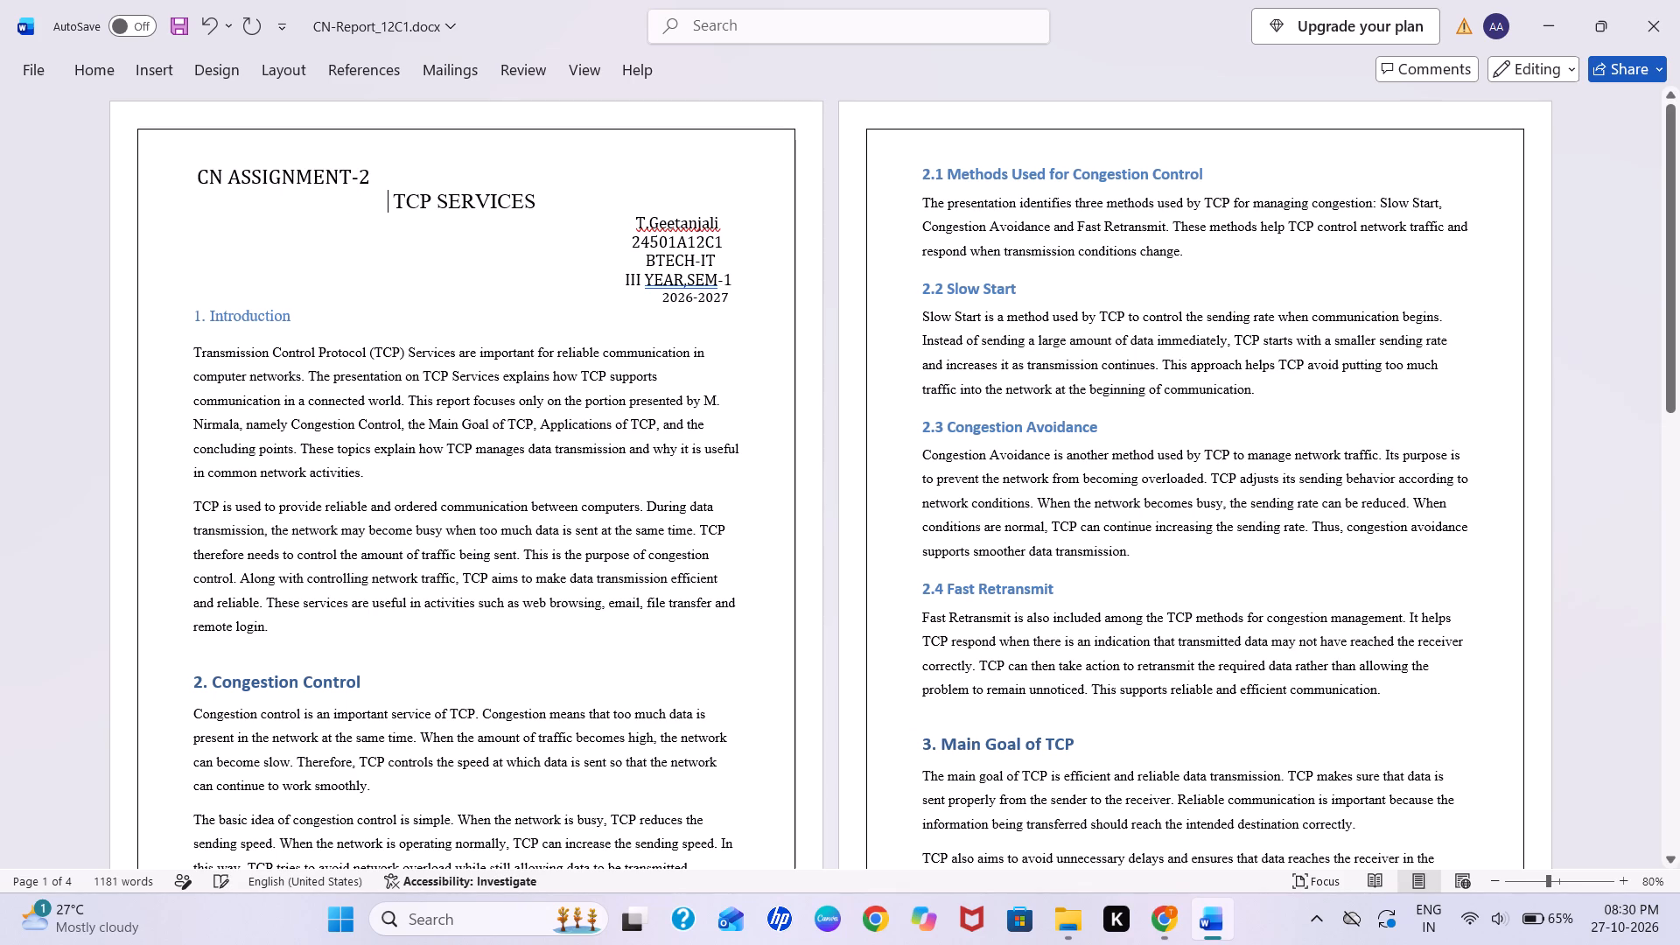
left_click(38, 71)
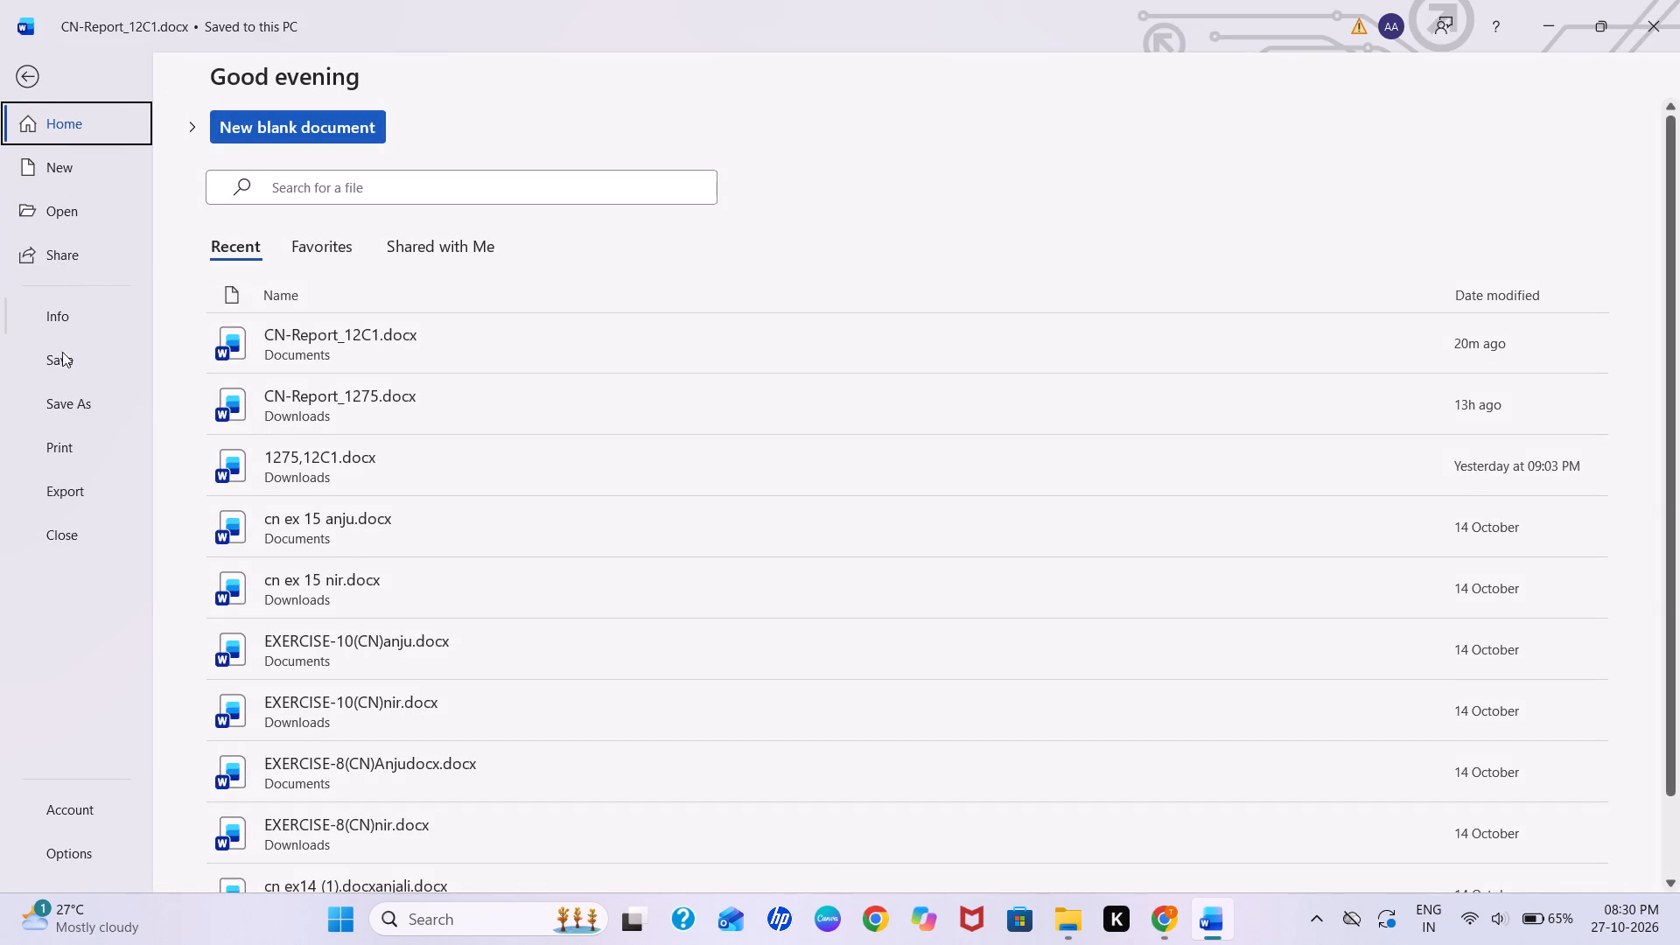
left_click(65, 367)
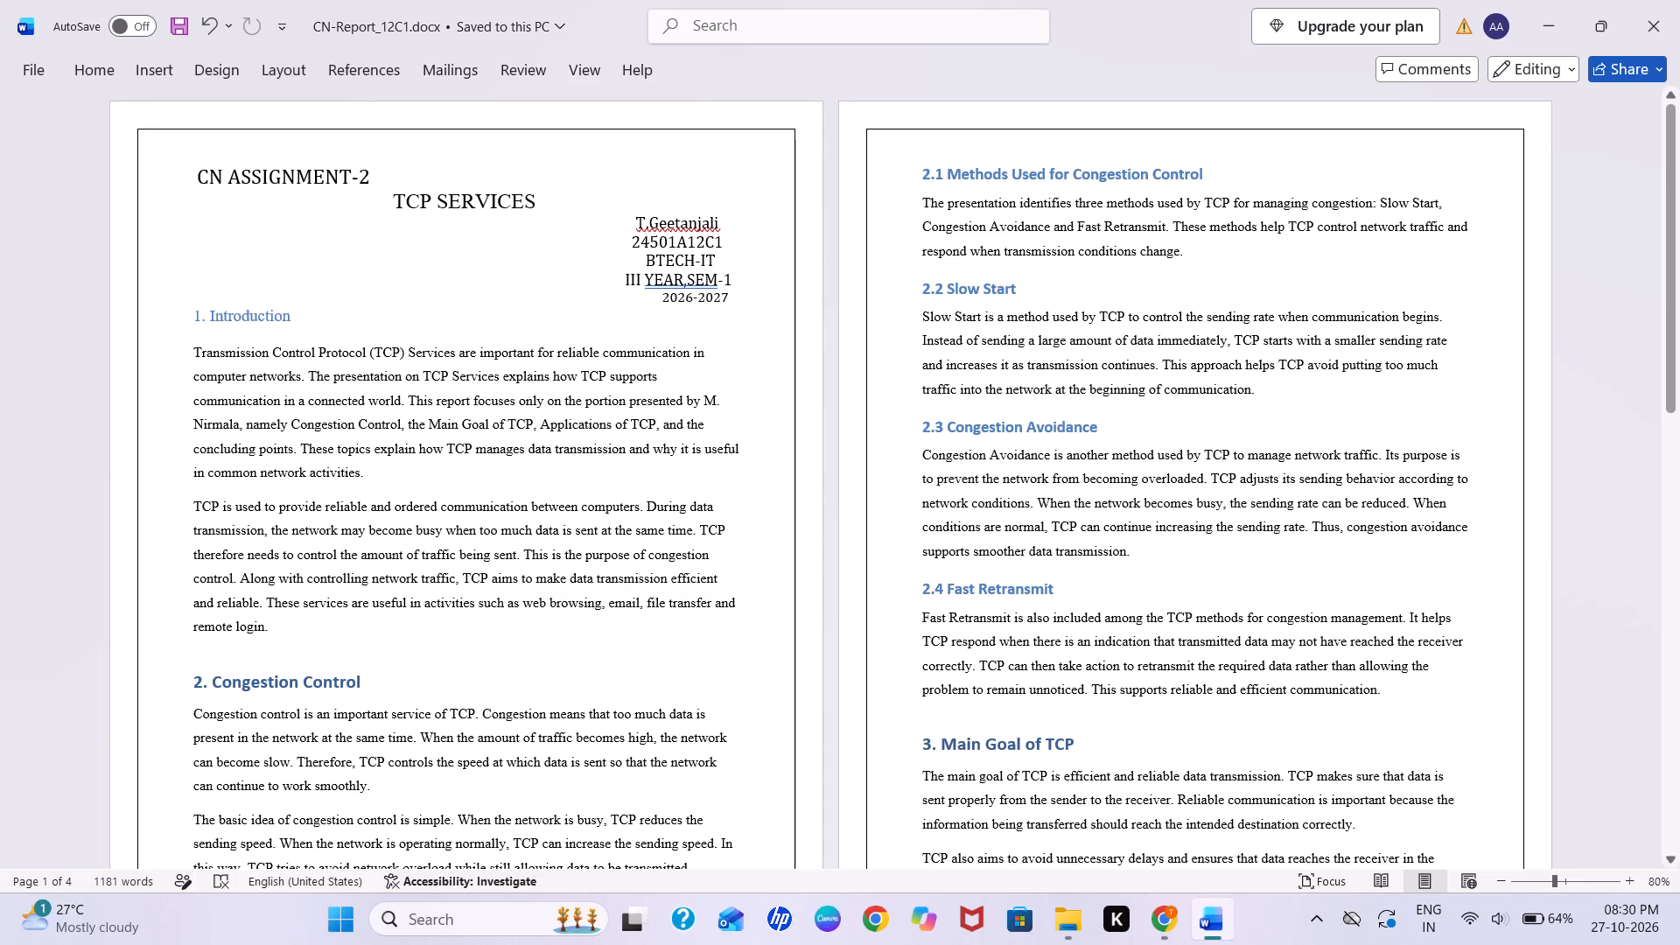
Start saving a copy of the CN-Report_12C1 report by bringing up the Save As locations.
left_click(29, 73)
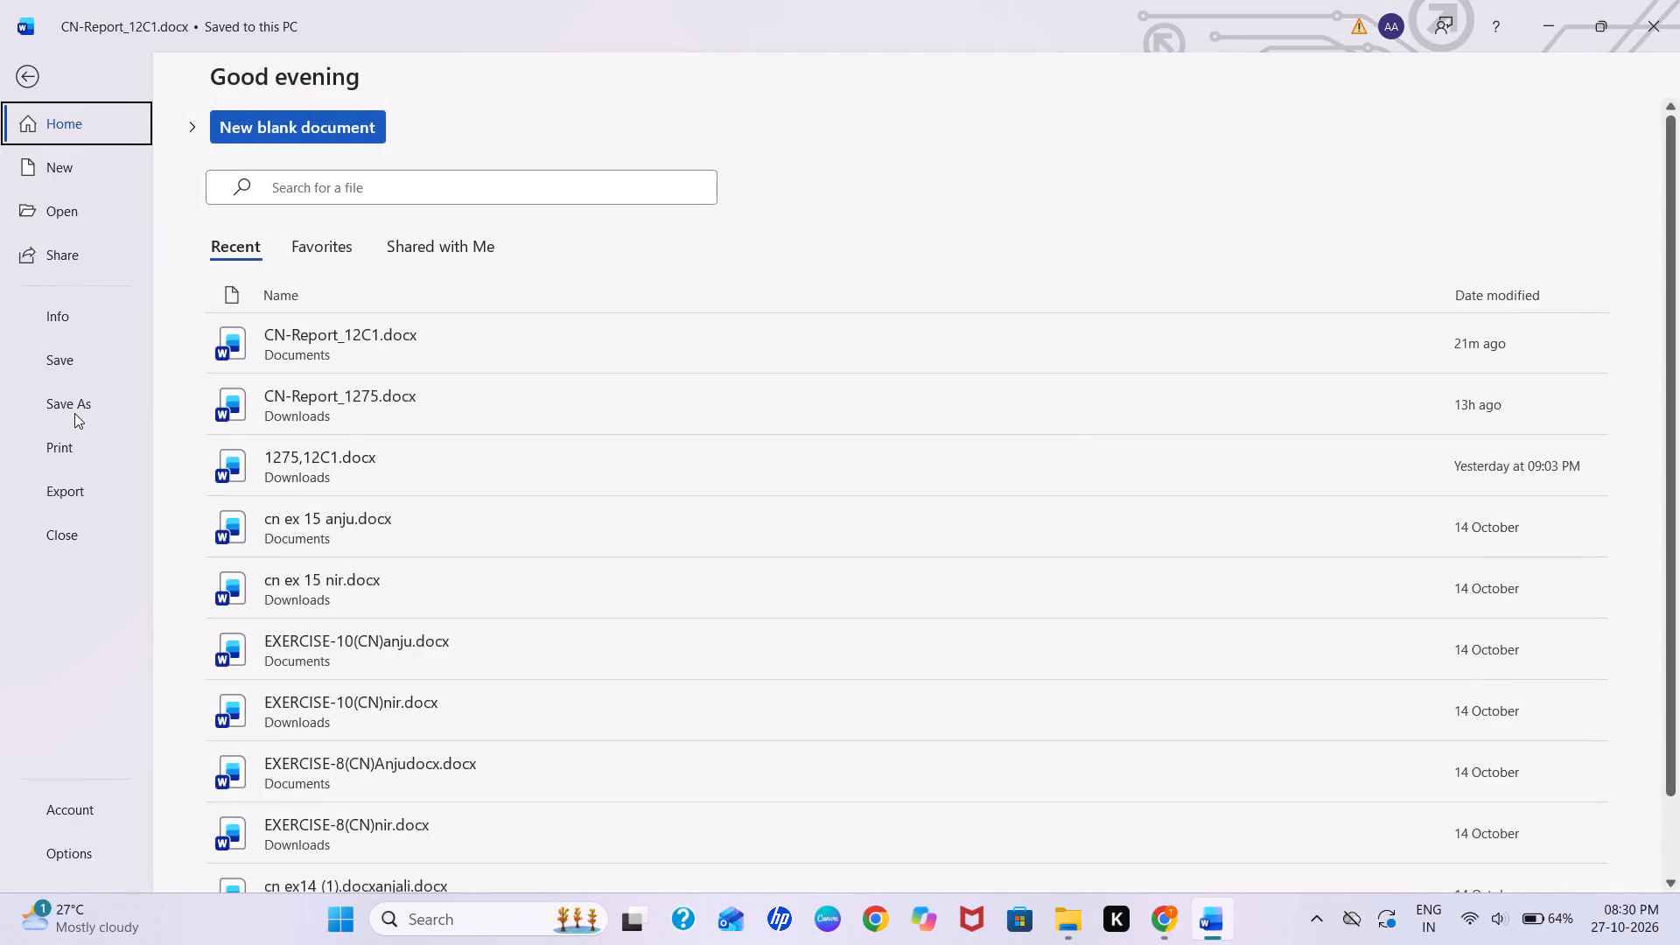
left_click(74, 413)
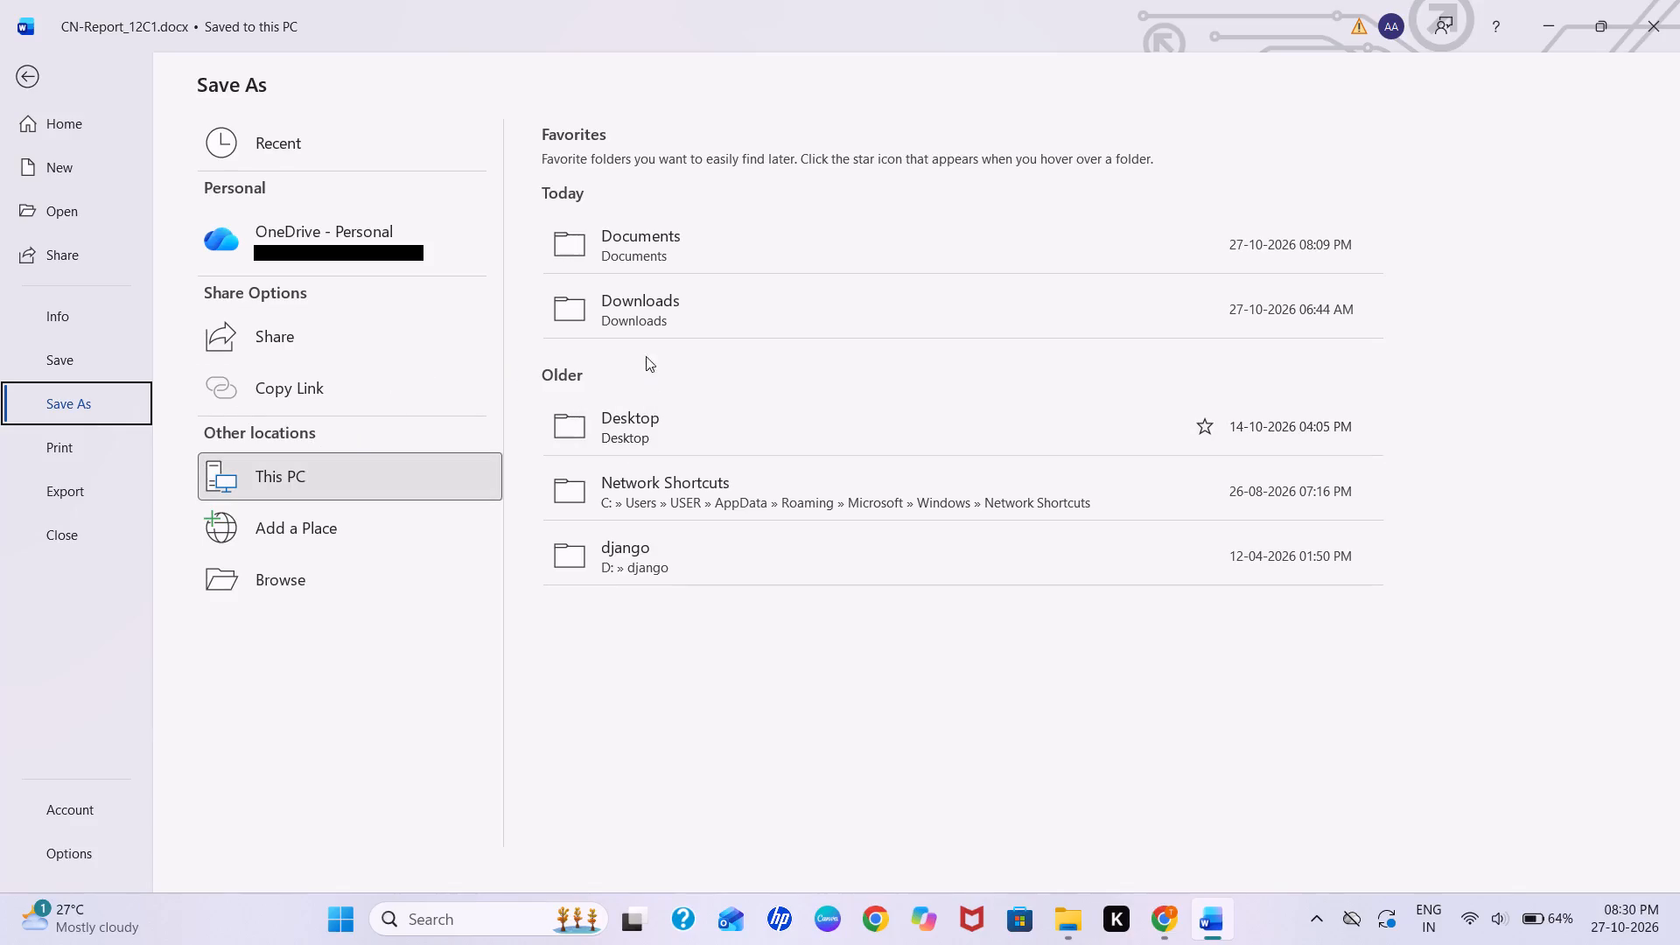
Save the report as a Word document in the Documents folder under the name CN-Report_12C1.docx.
left_click(653, 248)
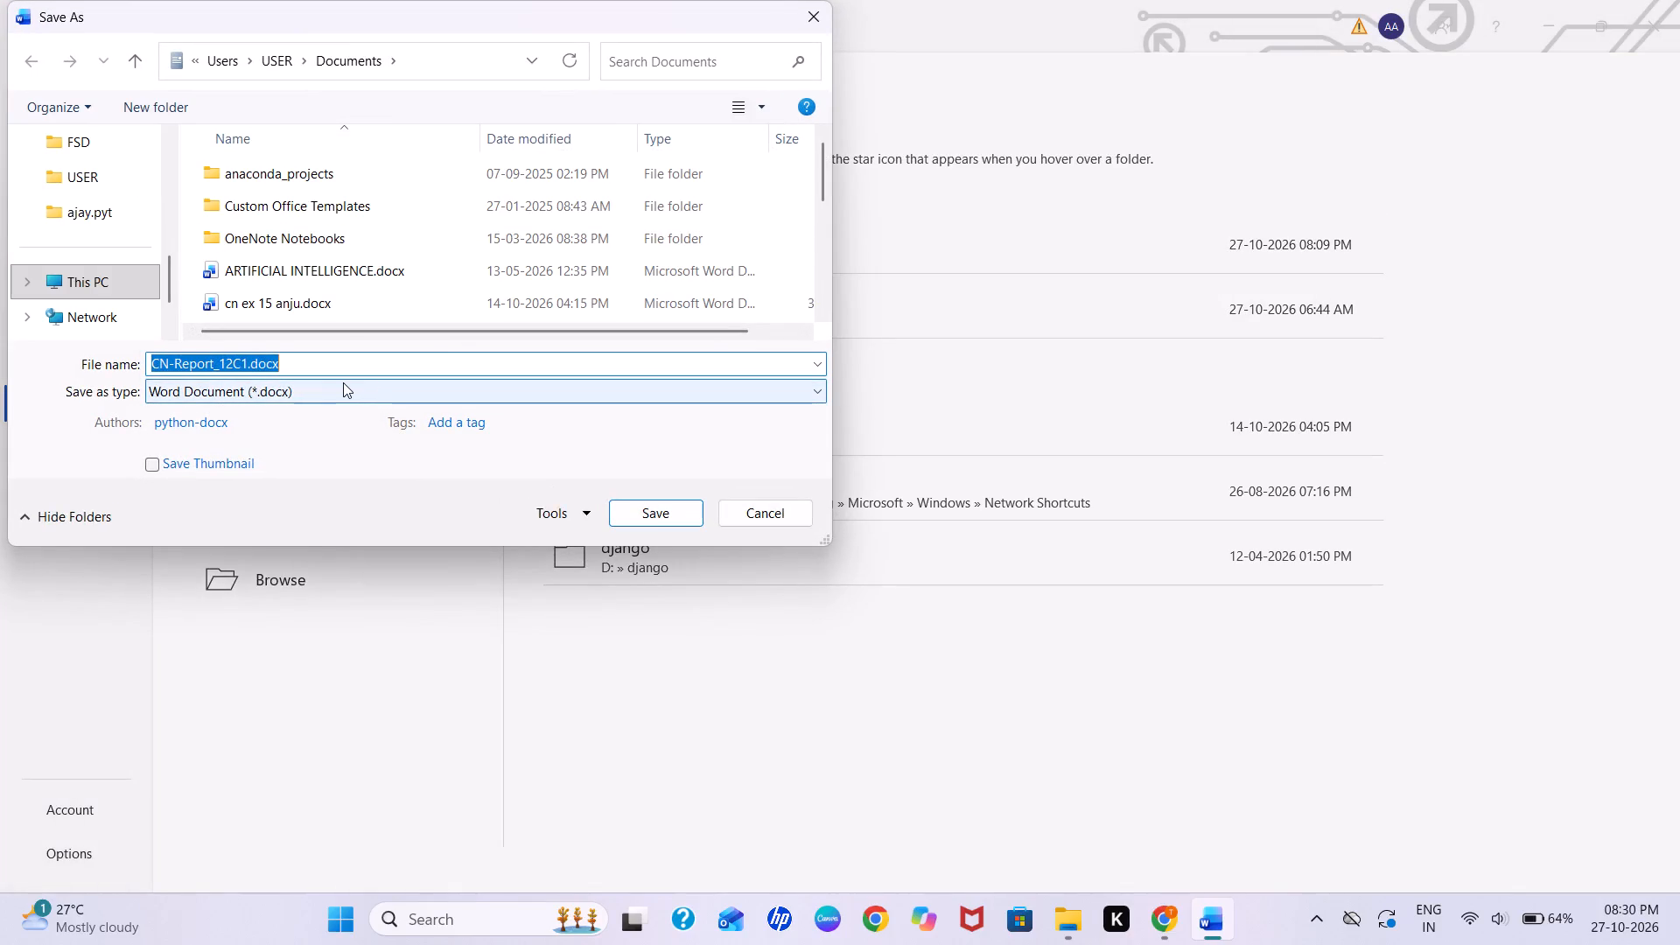
left_click(655, 521)
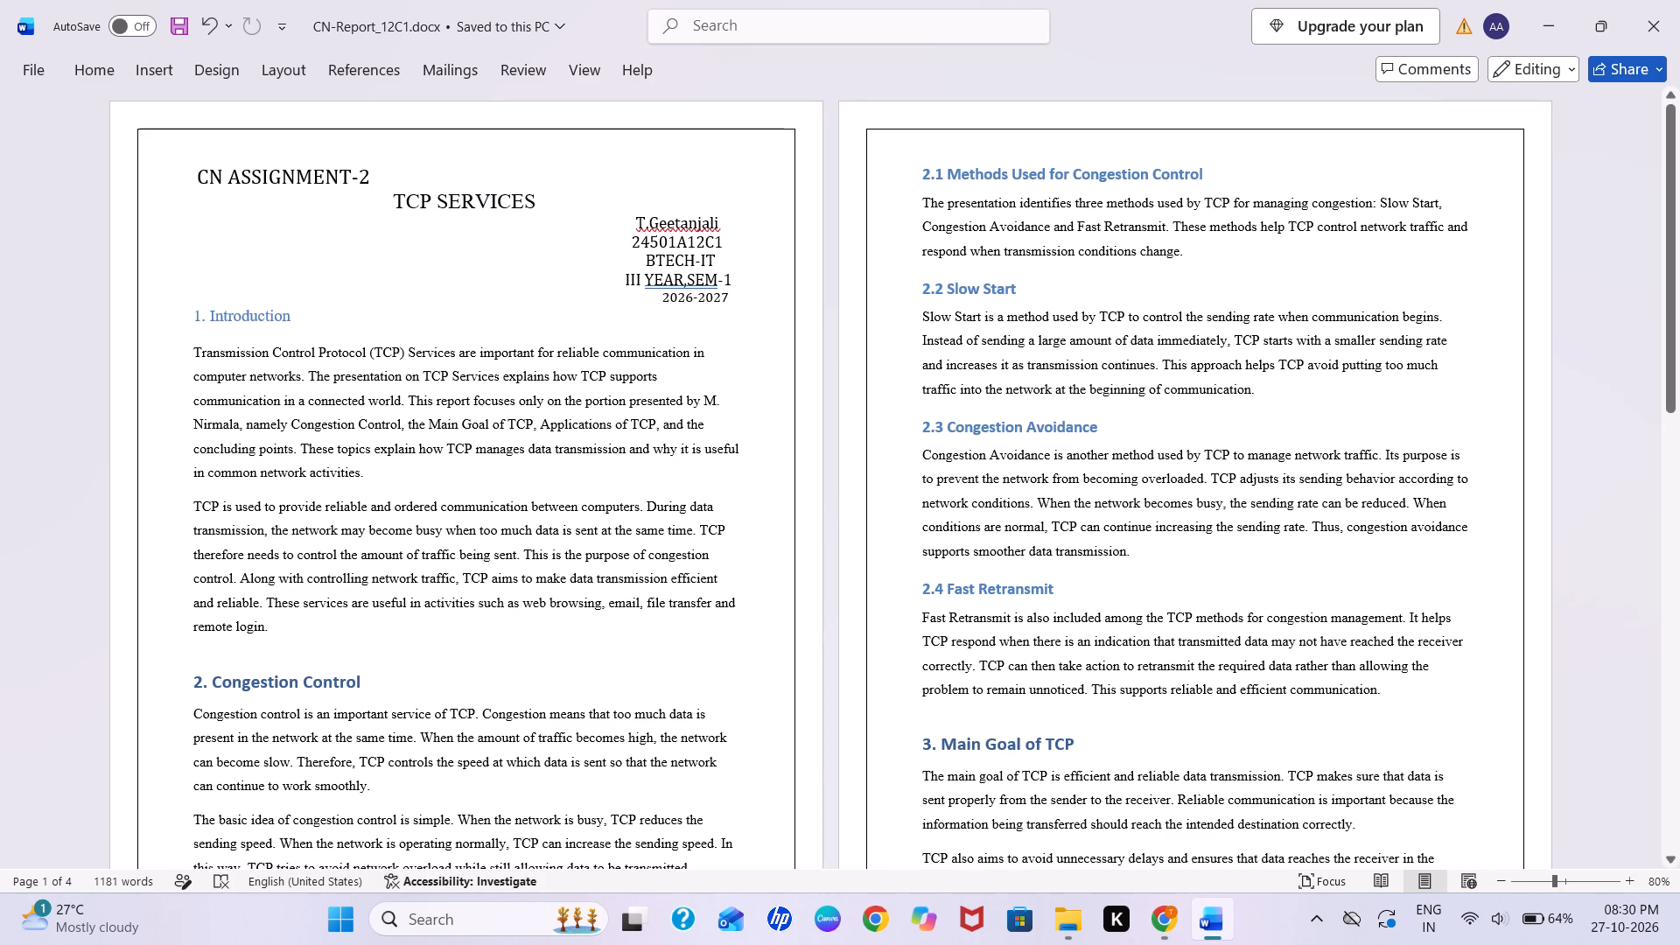
Switch to the school profile's Chrome window and begin a Google search with the letters WH.
left_click(1172, 919)
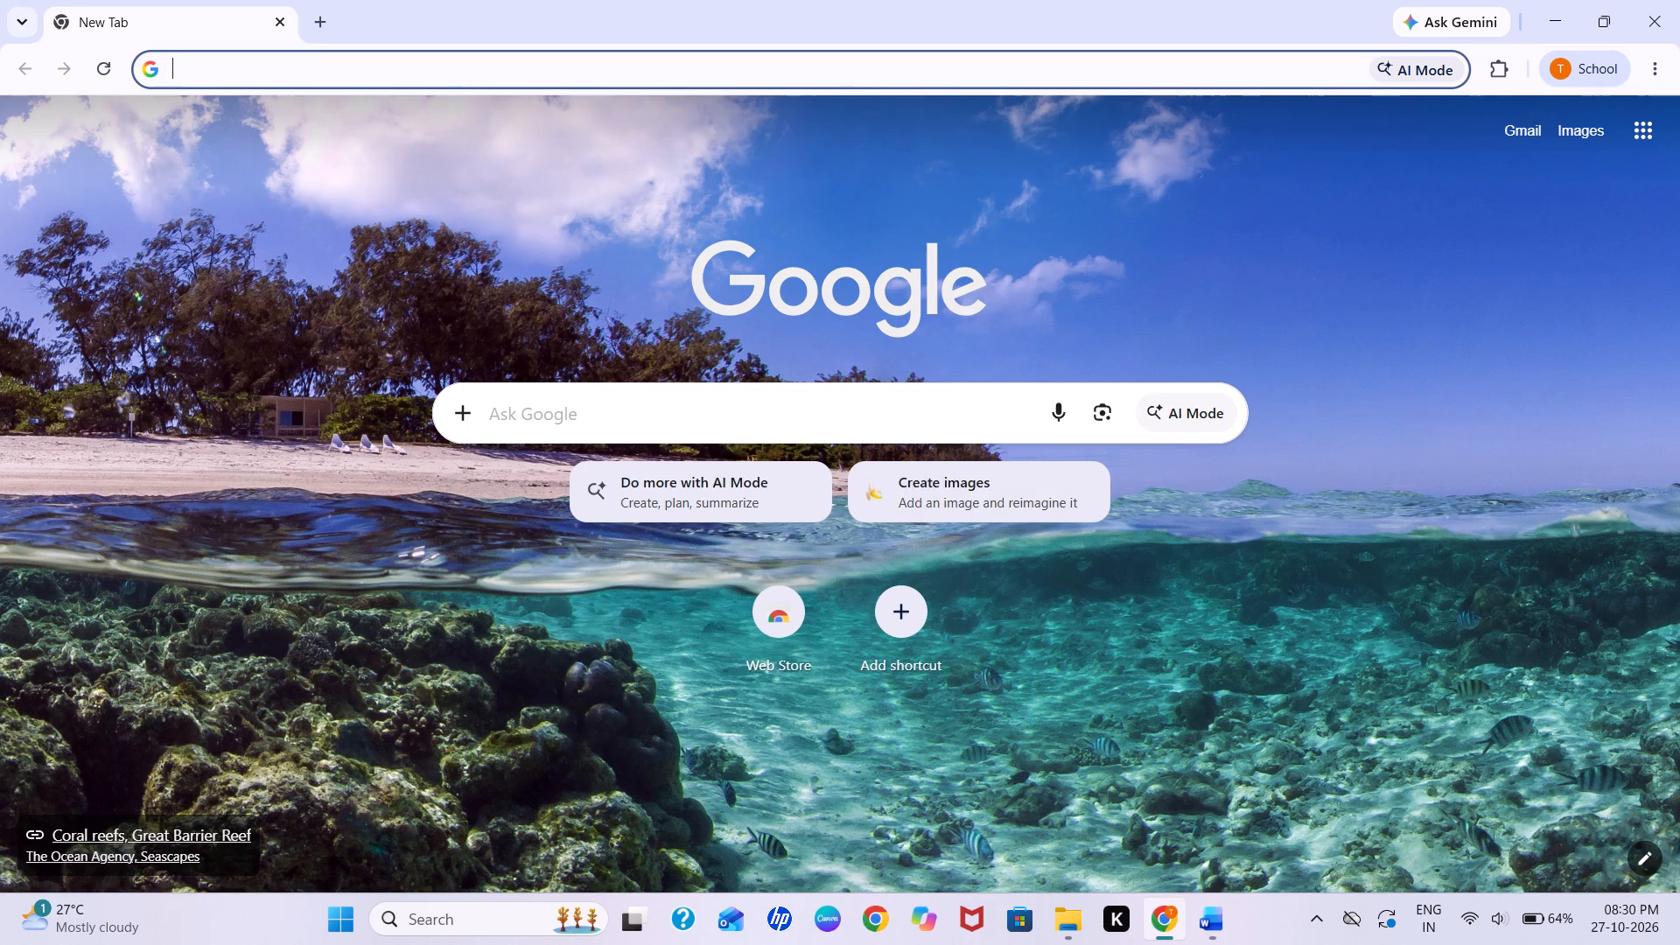
left_click(813, 424)
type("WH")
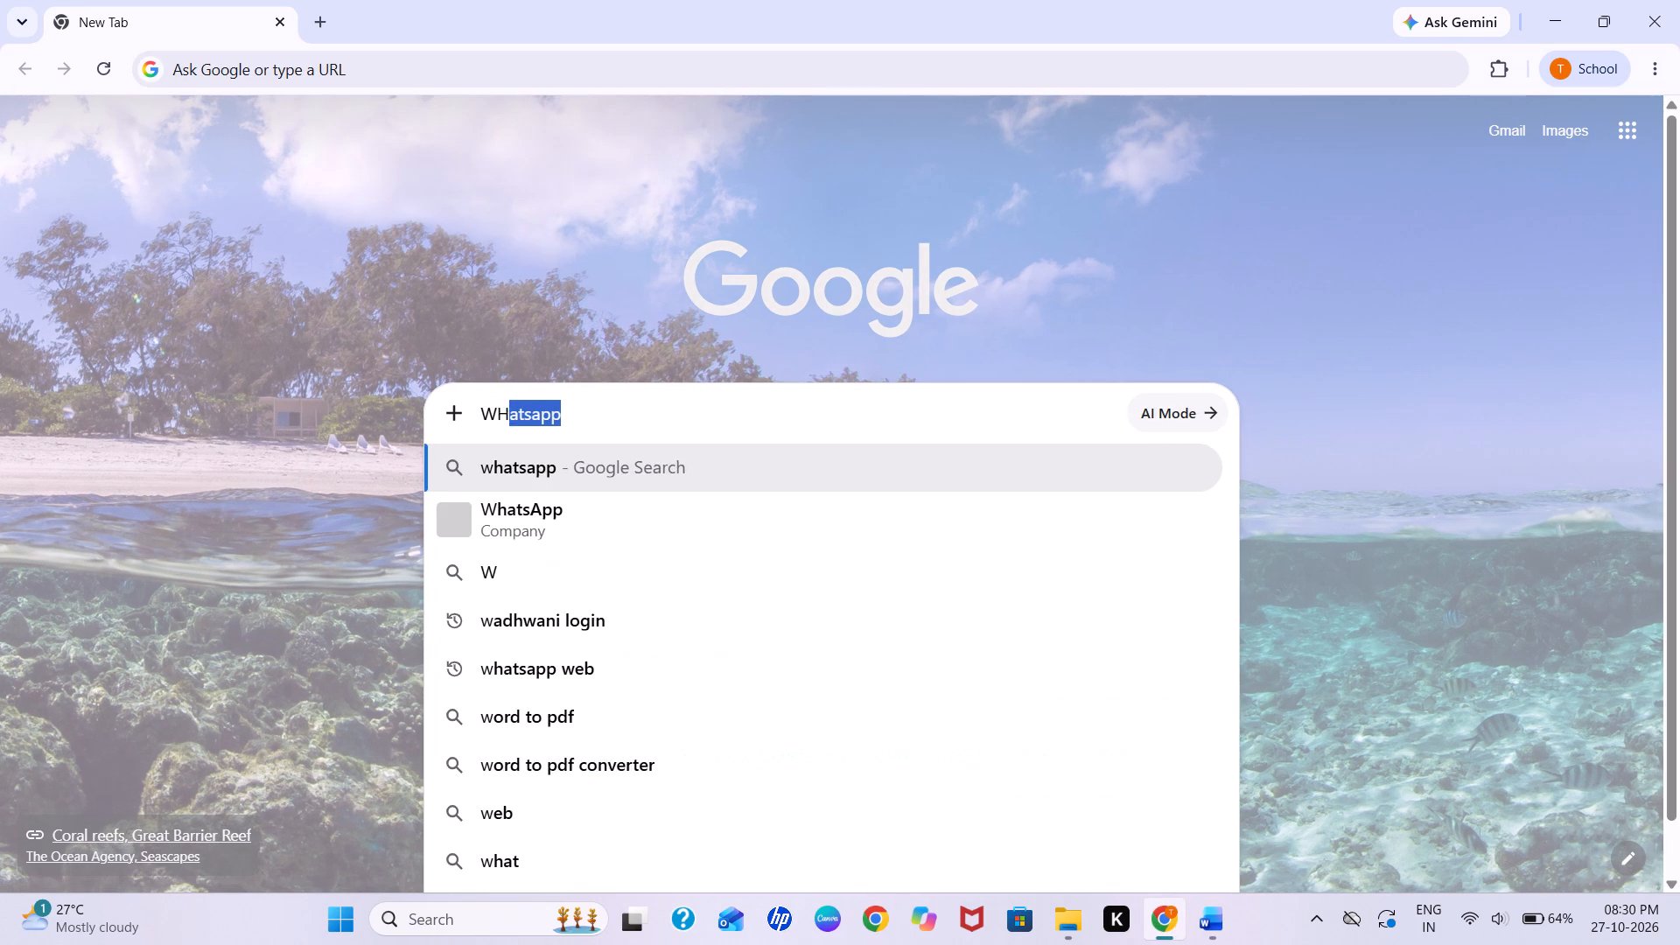
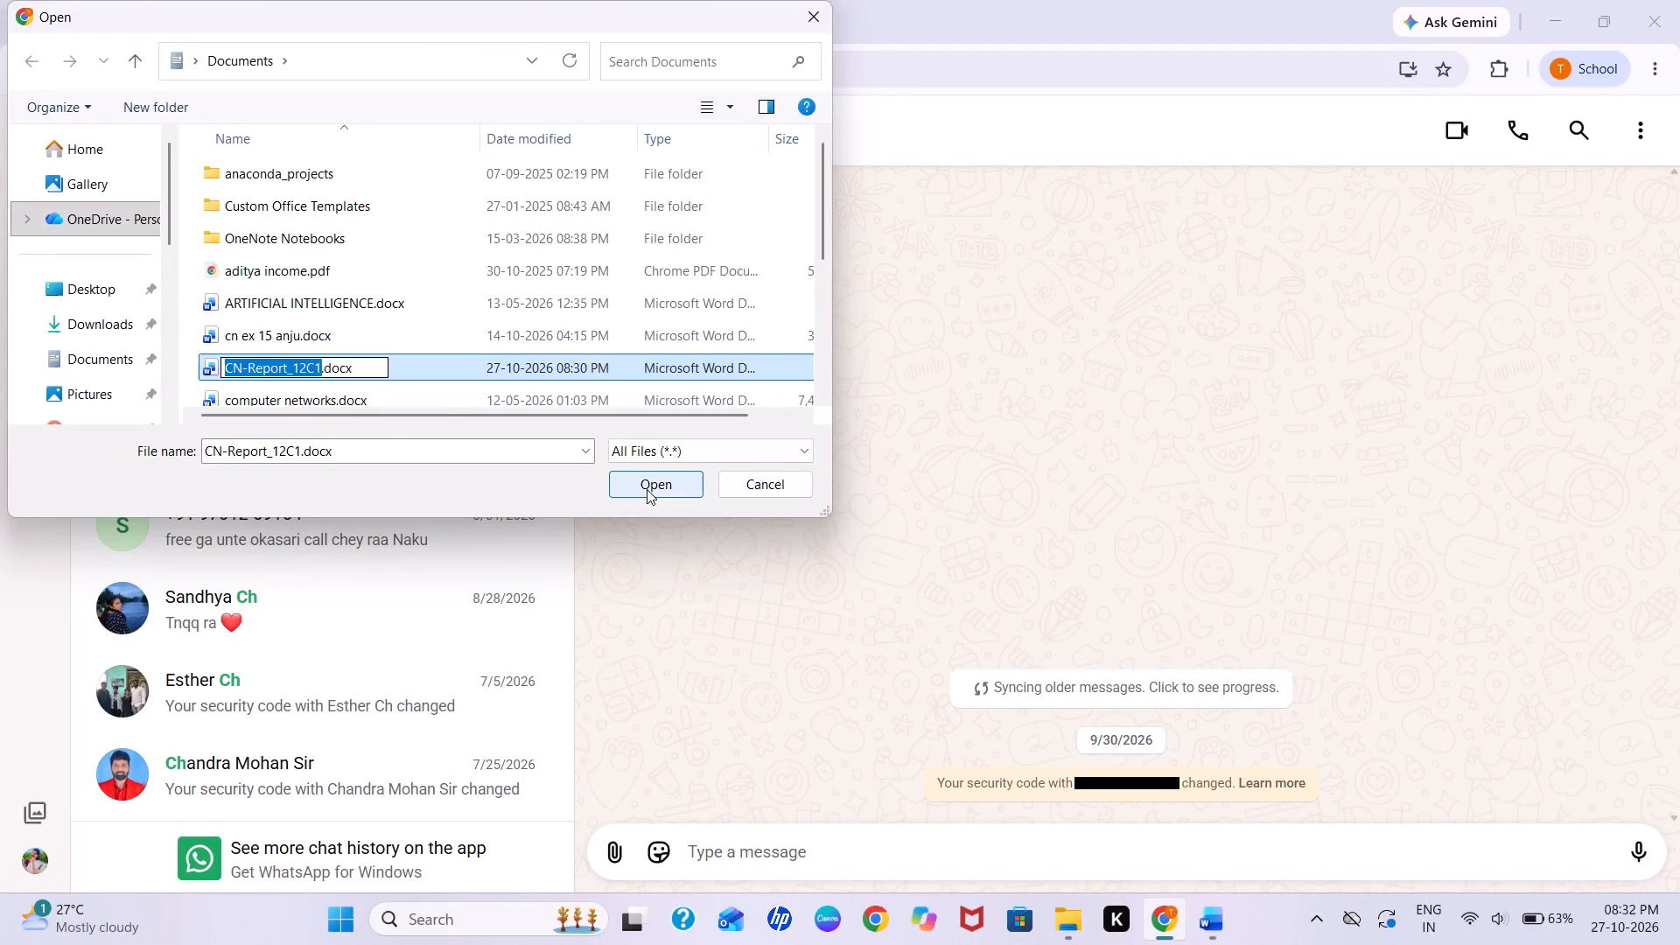
Attach the file CN-Report_12C1.docx from the Documents folder to the open WhatsApp chat.
left_click(647, 489)
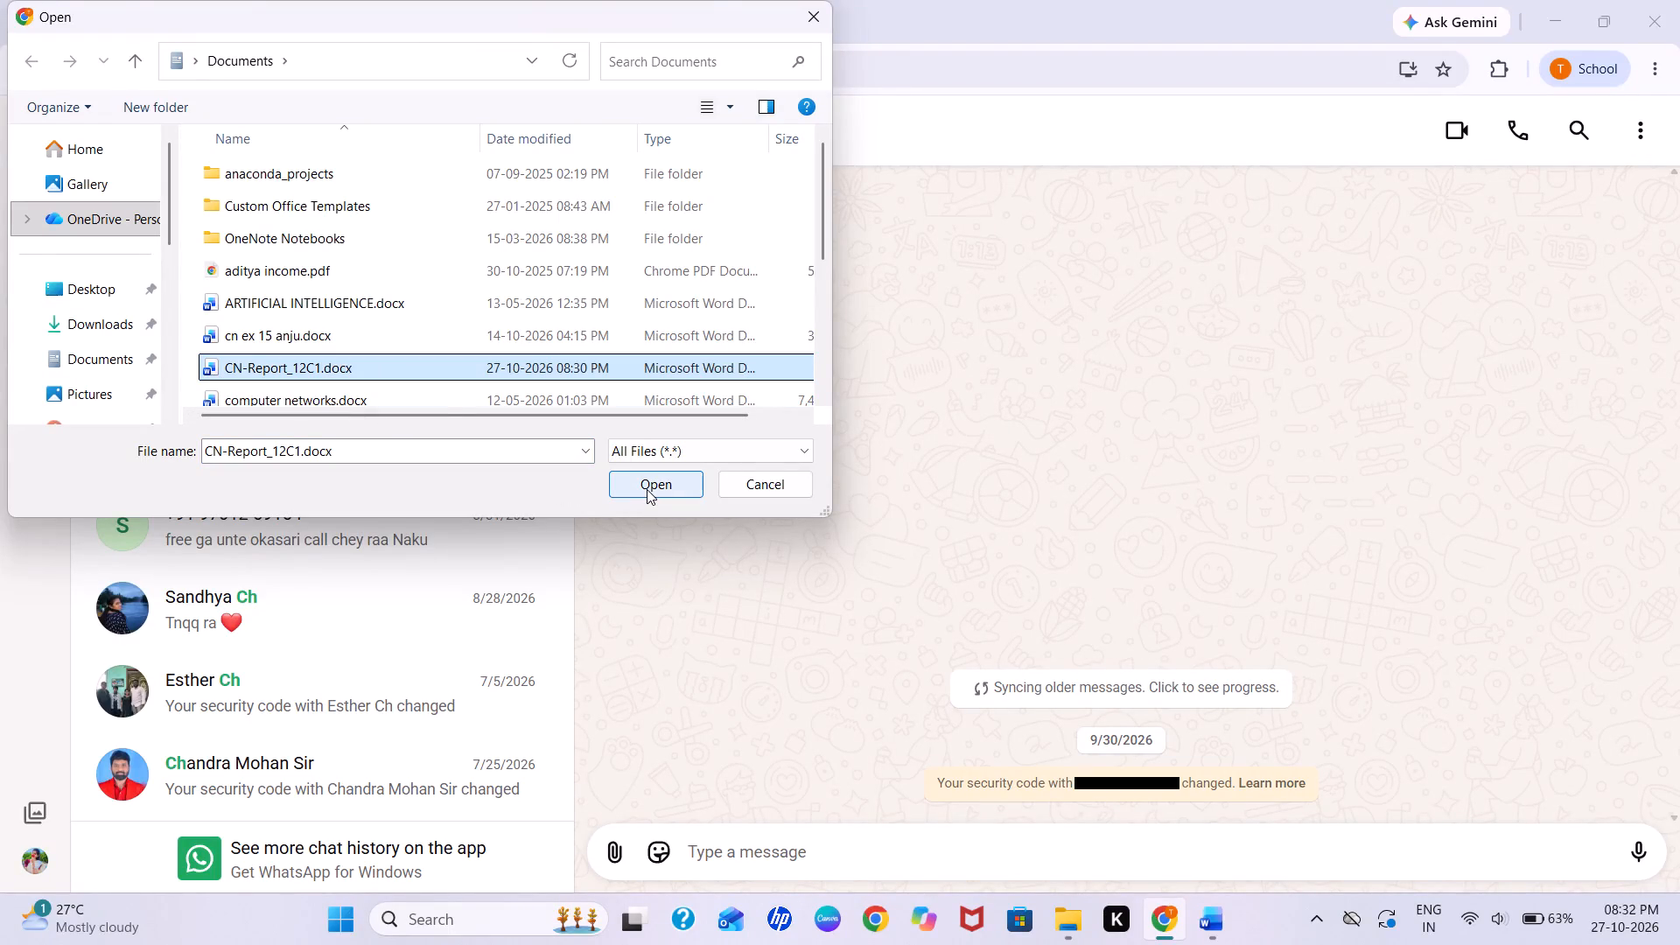